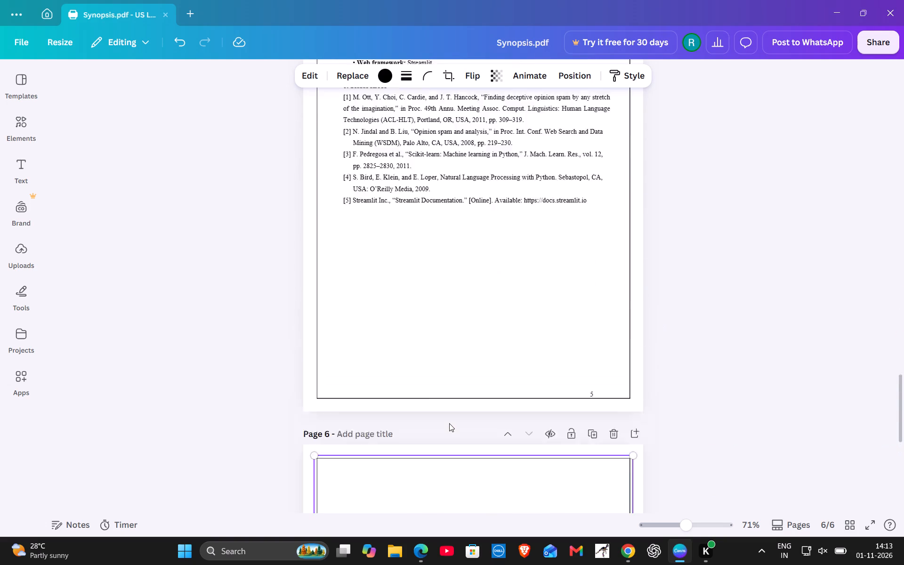
click(350, 247)
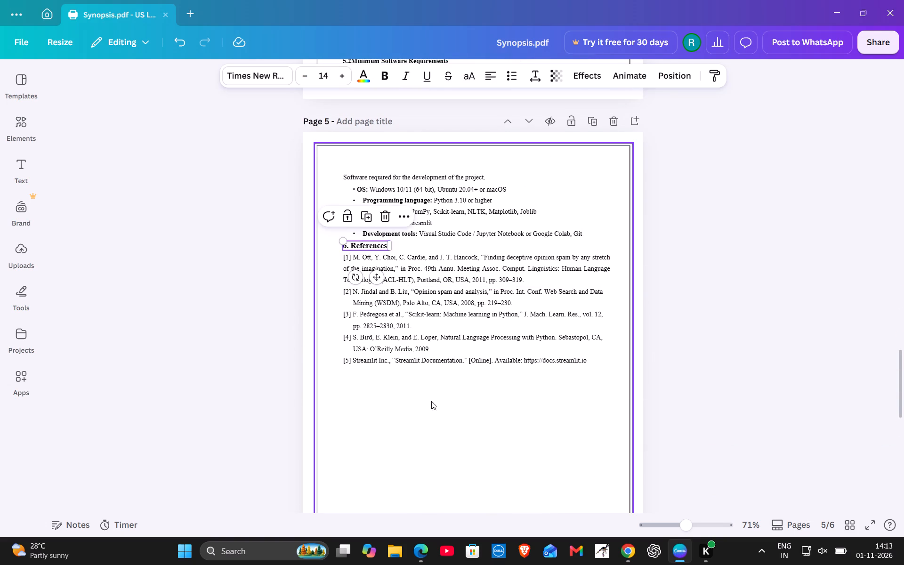
scroll(442, 437, down, 1)
click(406, 200)
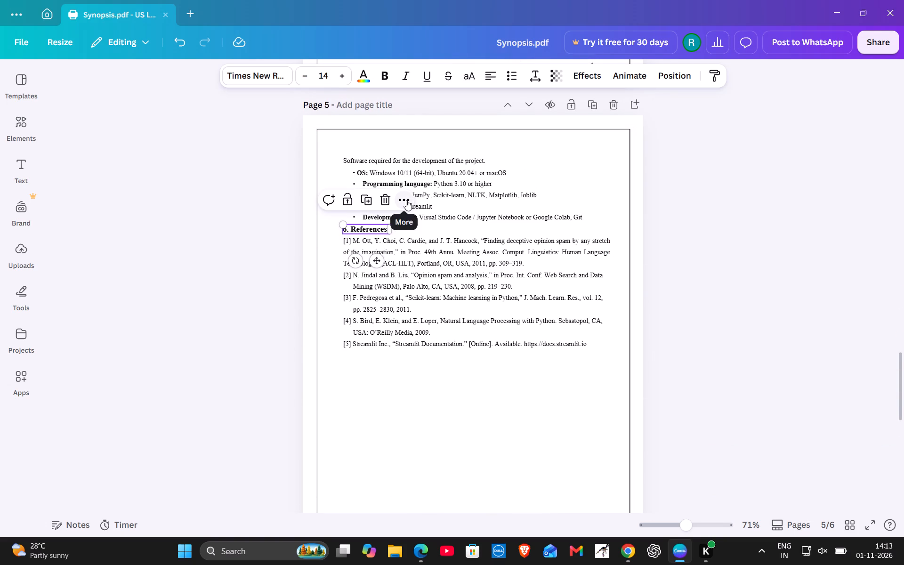
click(426, 228)
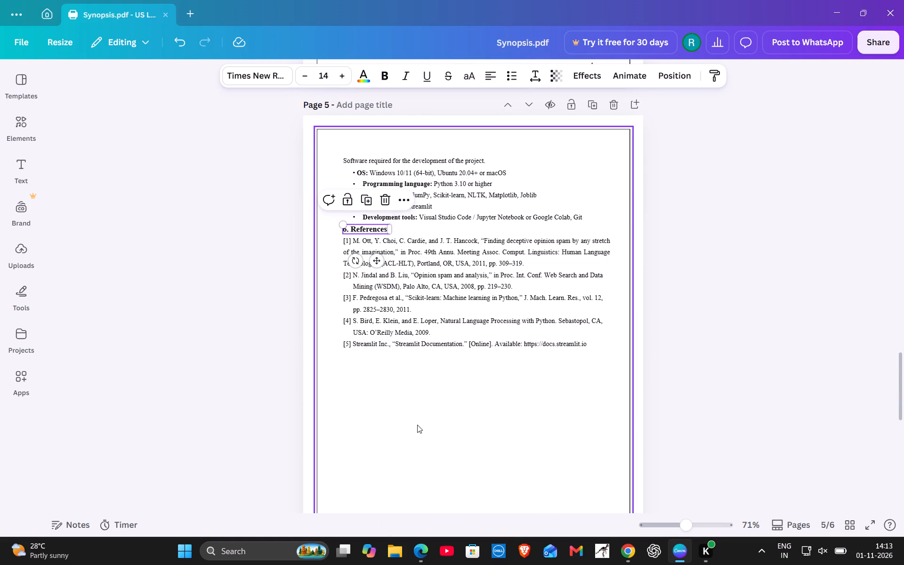
scroll(417, 425, down, 5)
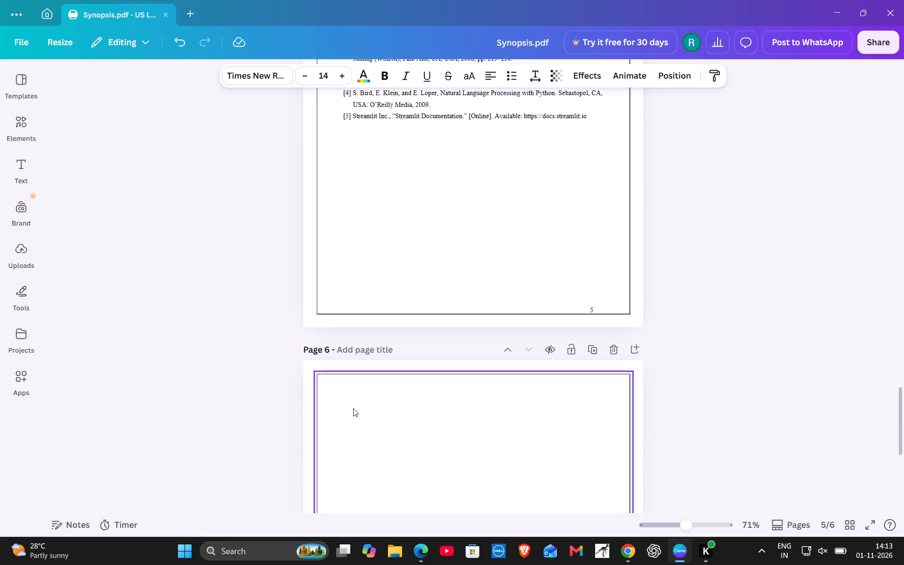
click(353, 408)
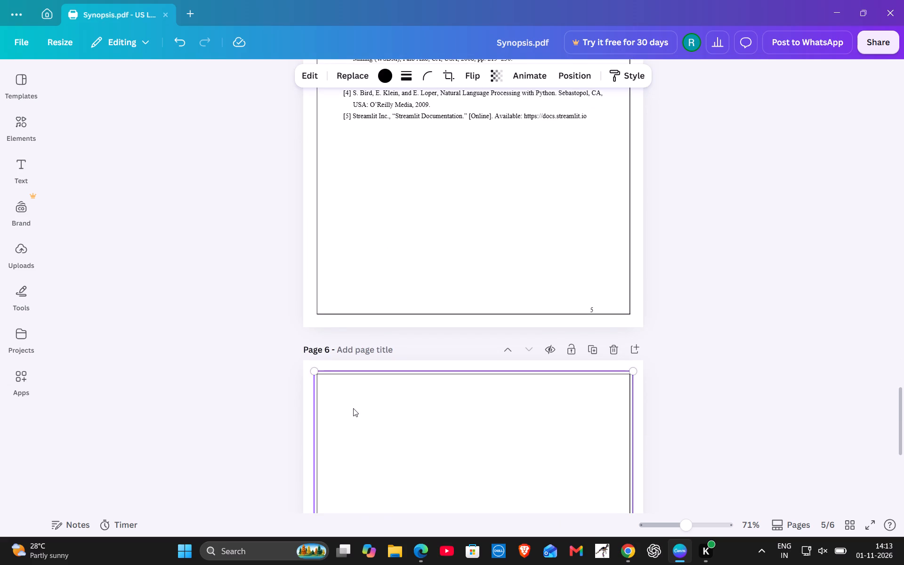
key(ctrl+v)
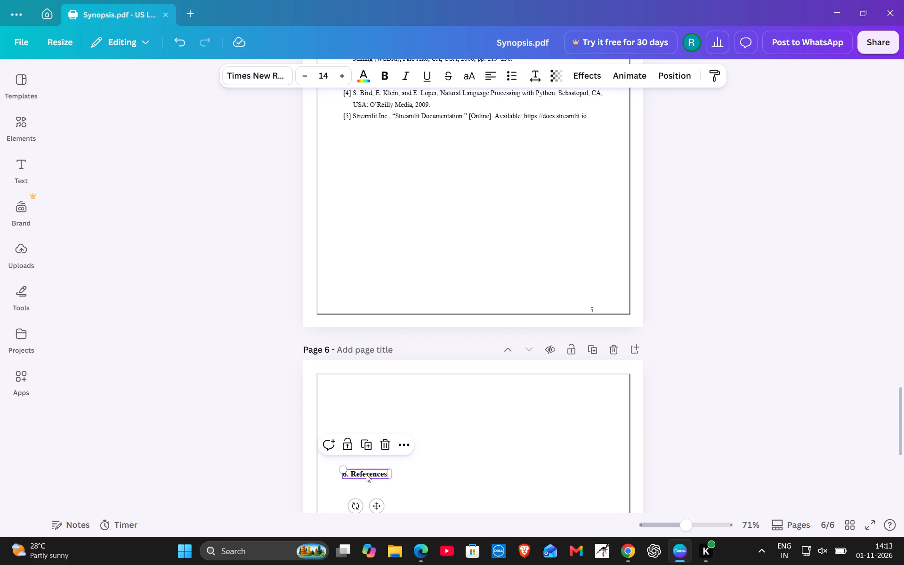
drag(366, 474, 365, 421)
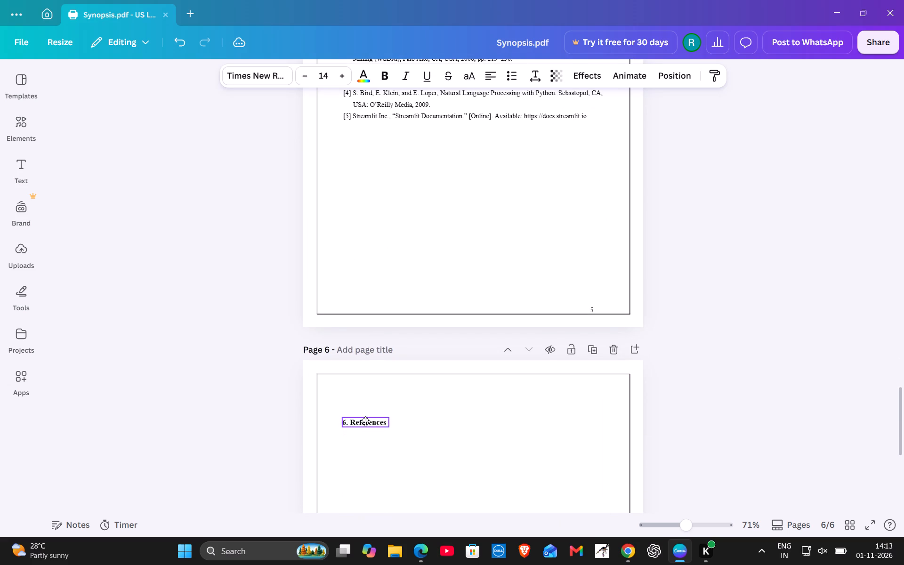
drag(365, 421, 363, 421)
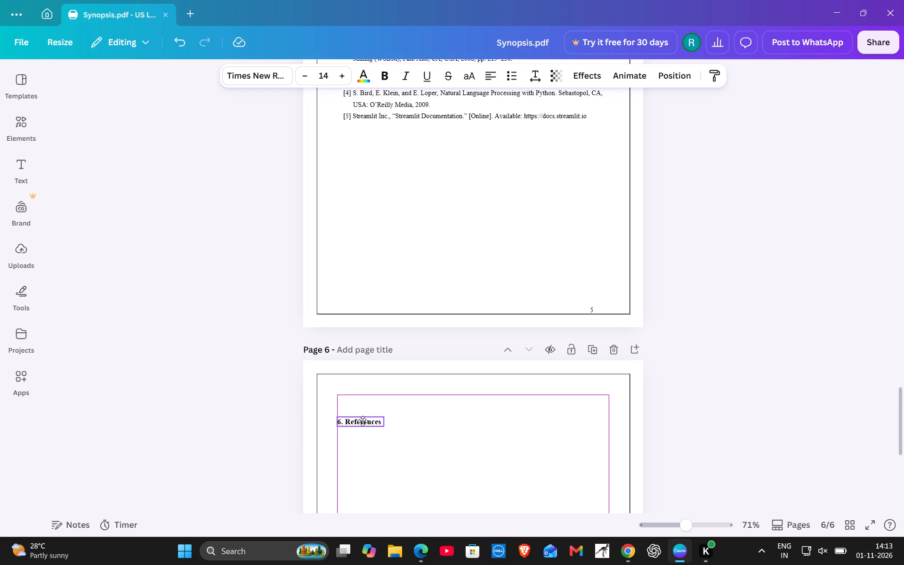
drag(363, 421, 361, 412)
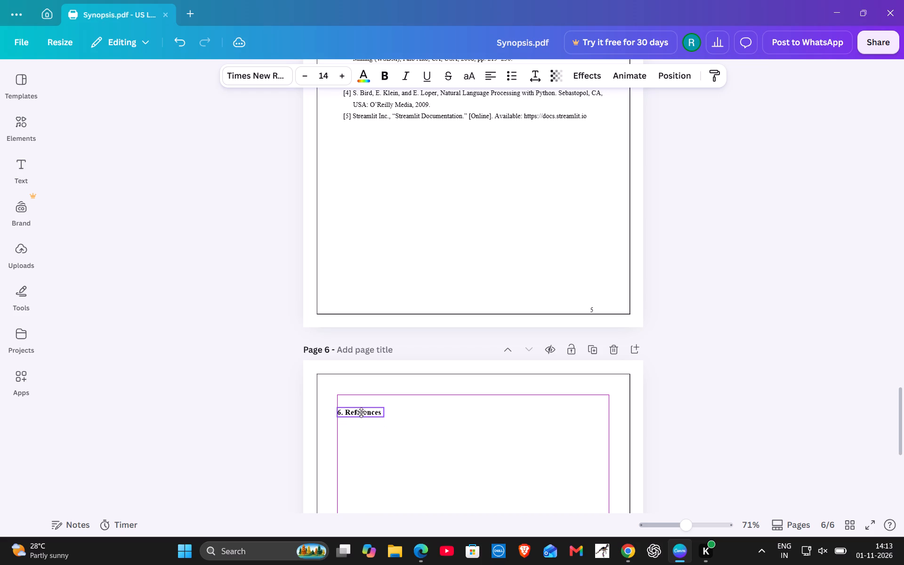
drag(361, 412, 361, 411)
Copy the reference [1] paragraph from page 5 onto page 6 and align it directly beneath the "6. References" heading.
scroll(419, 257, up, 3)
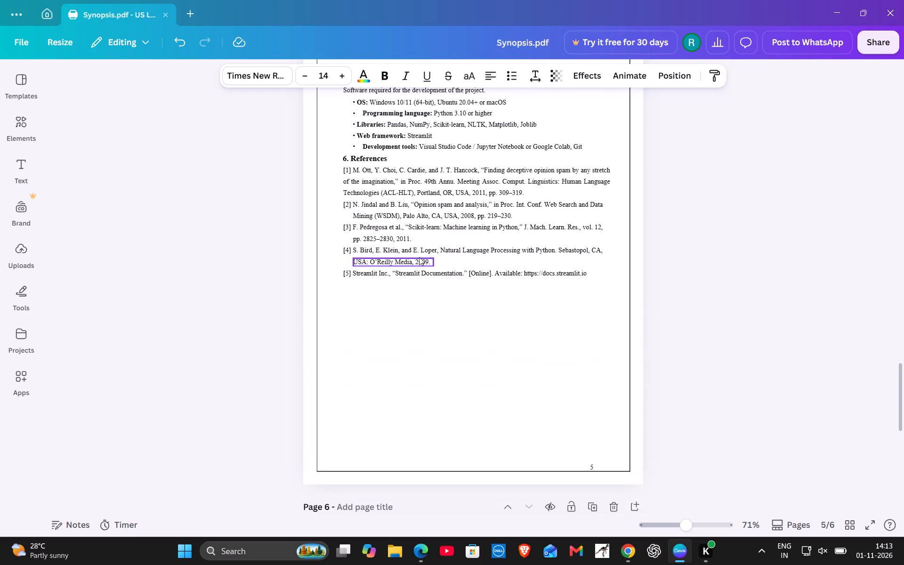
click(353, 176)
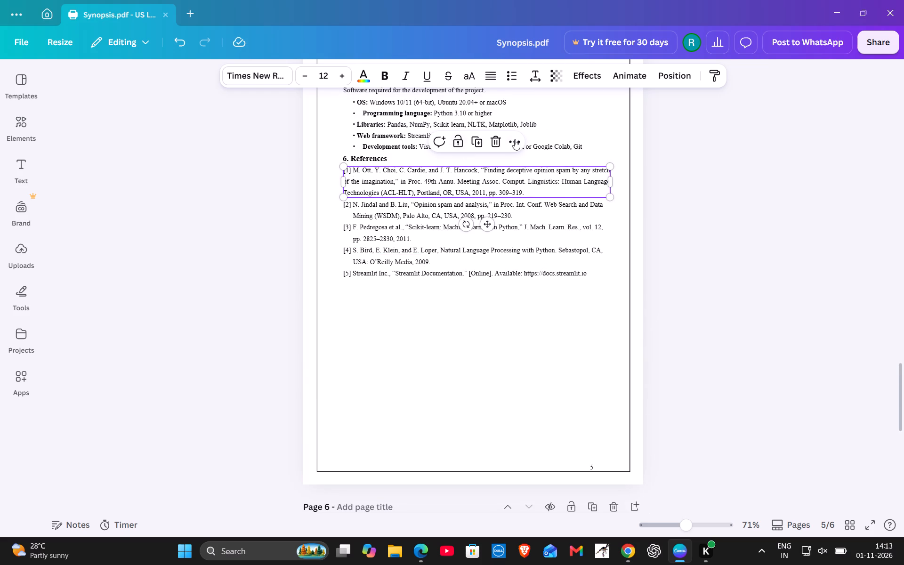
click(516, 139)
click(538, 173)
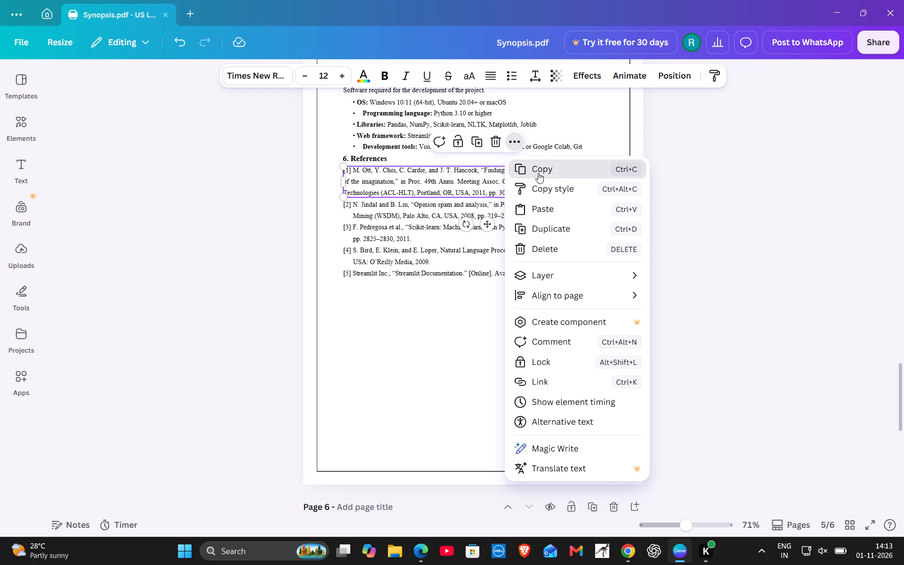
scroll(473, 387, down, 4)
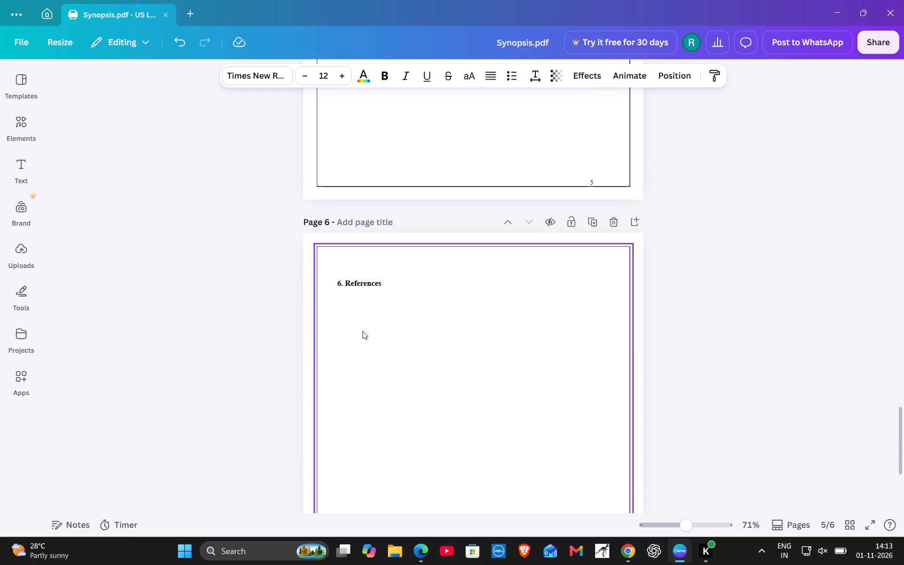
click(364, 305)
right_click(364, 305)
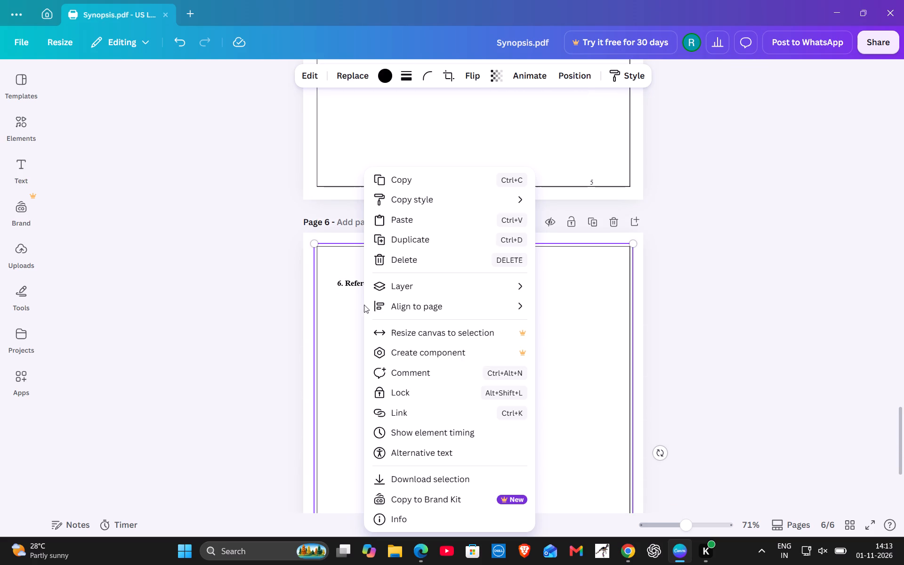
click(431, 216)
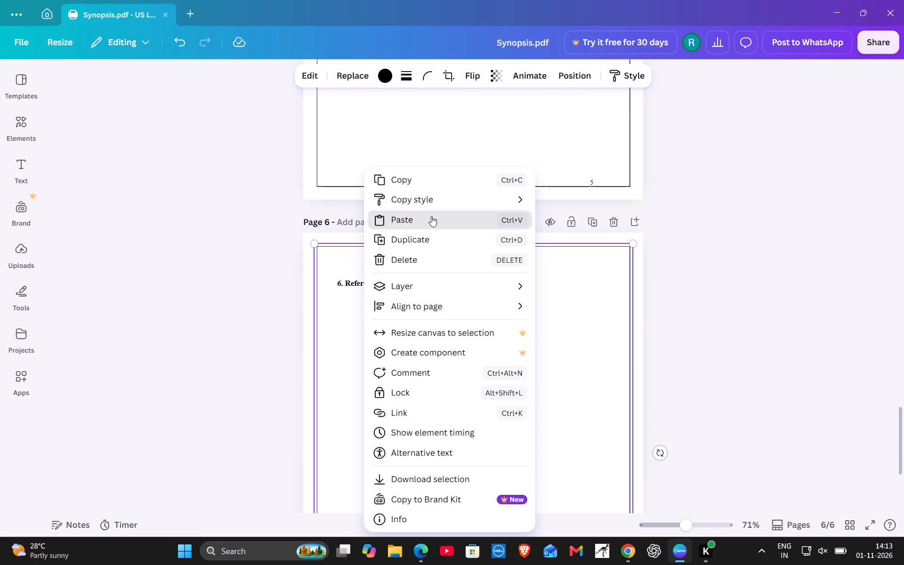
drag(400, 376, 388, 356)
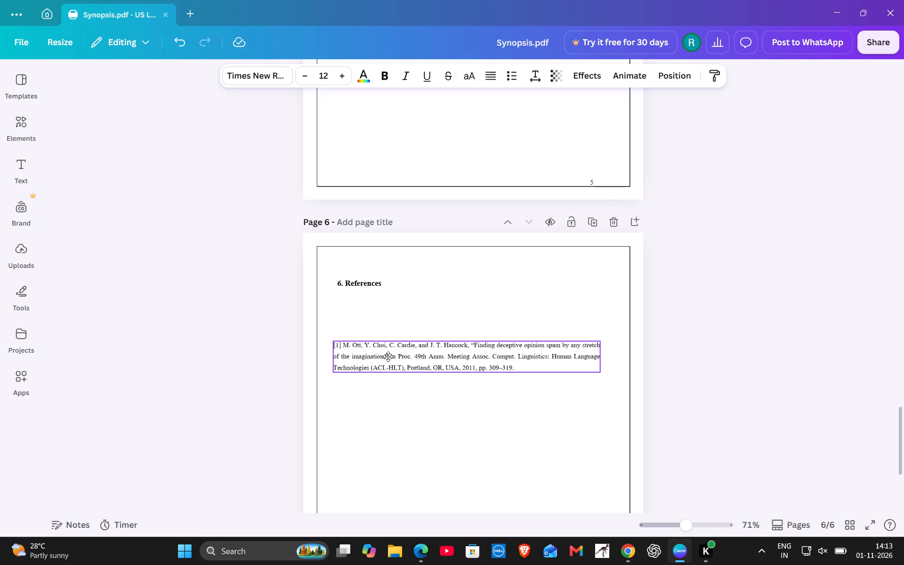
drag(388, 356, 391, 333)
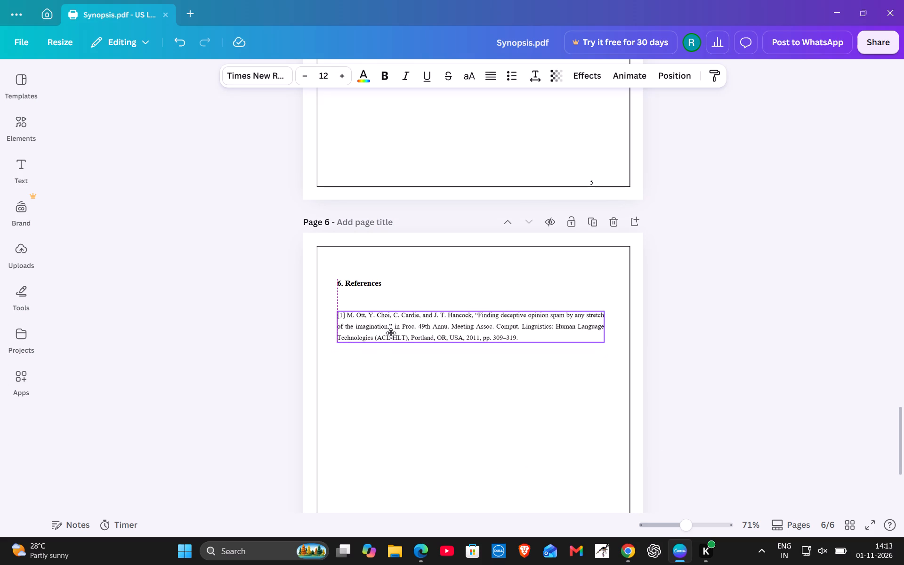
drag(391, 333, 392, 332)
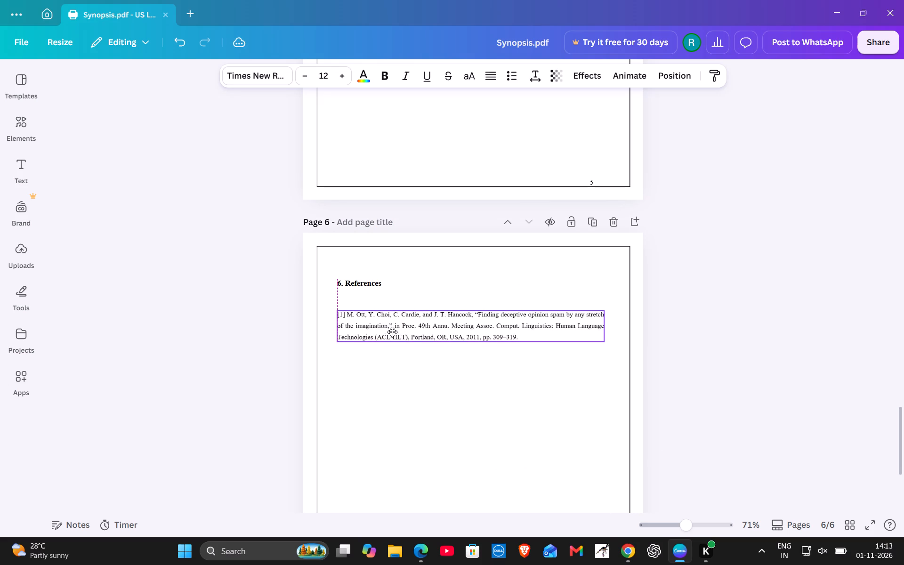
drag(392, 332, 394, 332)
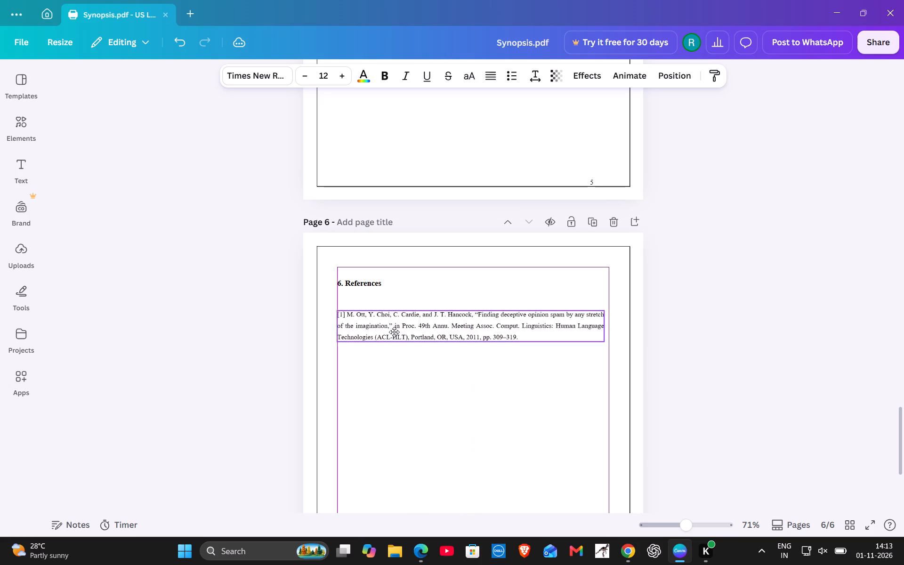
drag(394, 332, 395, 332)
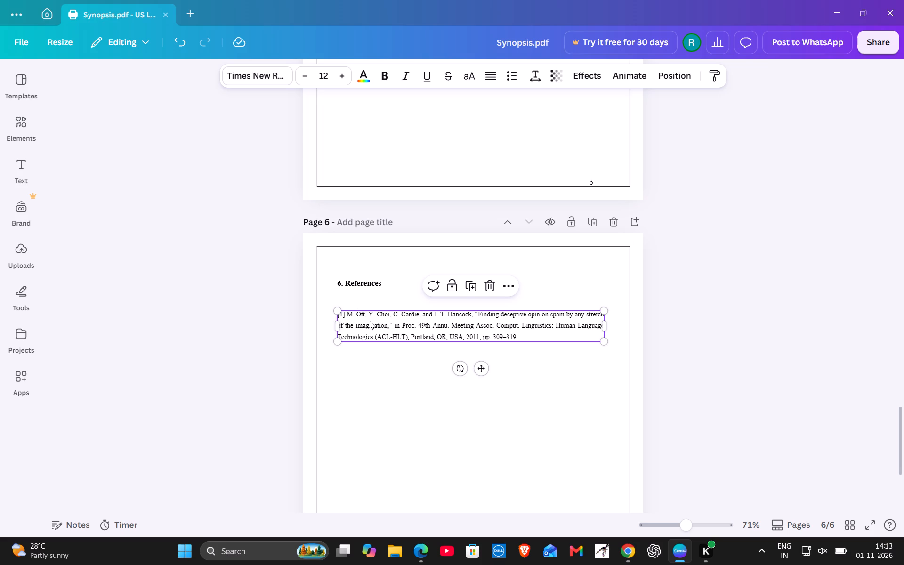
drag(370, 321, 371, 307)
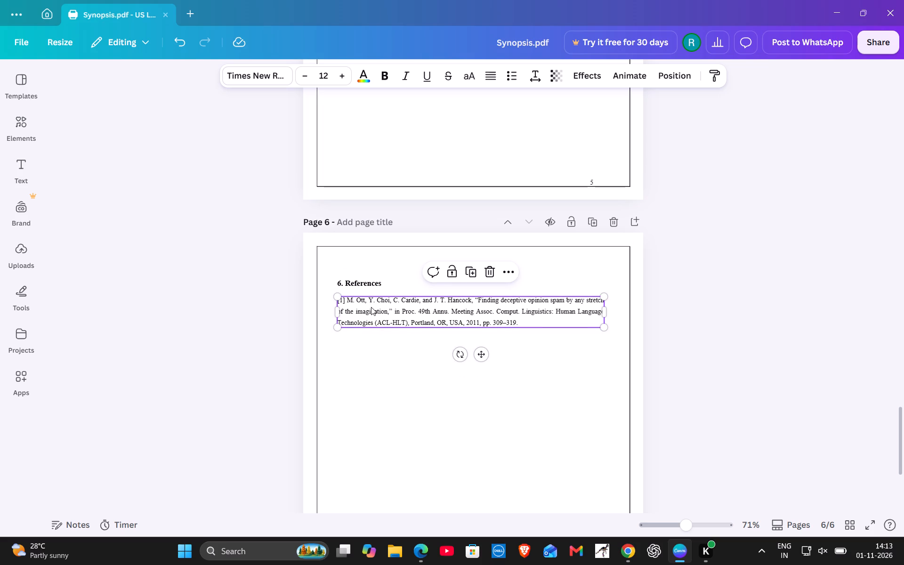
On page 6, increase the "6. References" heading's font size by one and set the reference [1] paragraph to size 13.
click(366, 288)
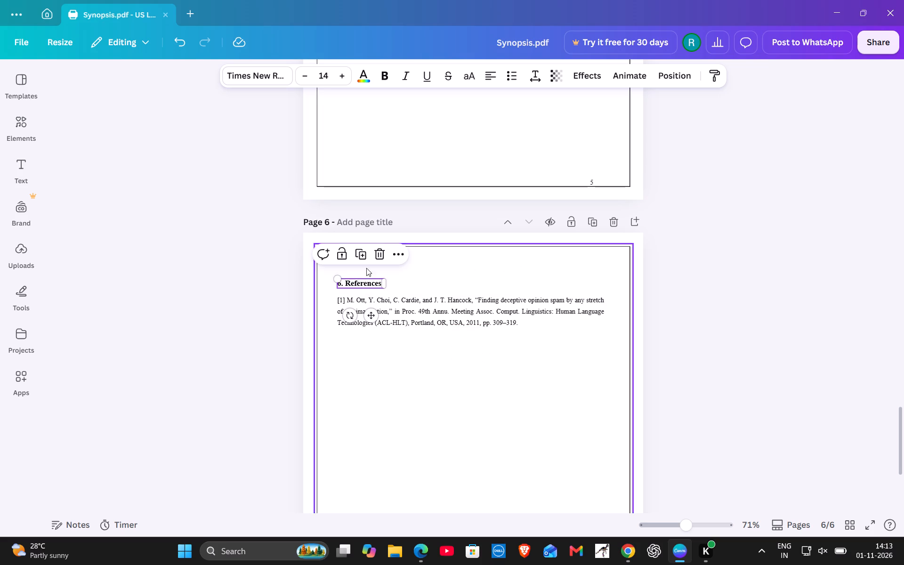
click(340, 78)
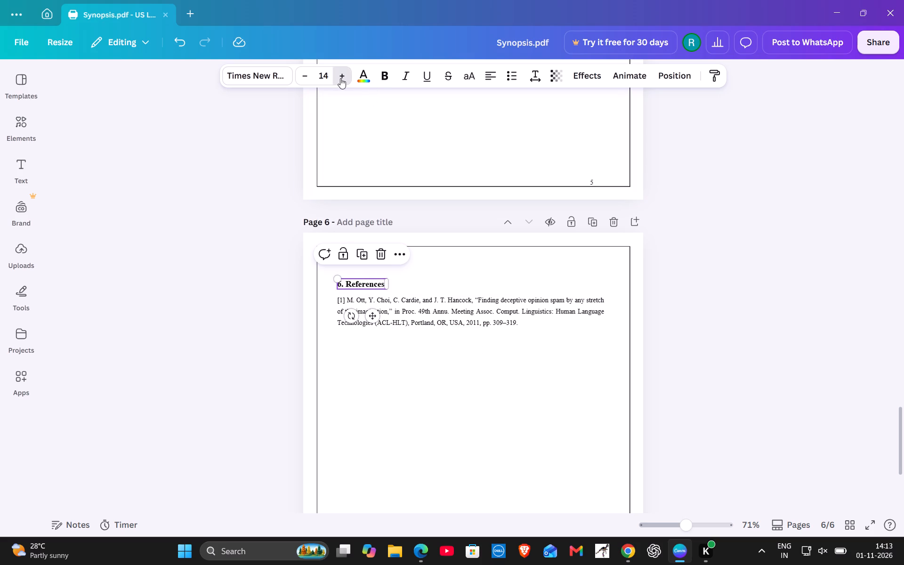
click(399, 319)
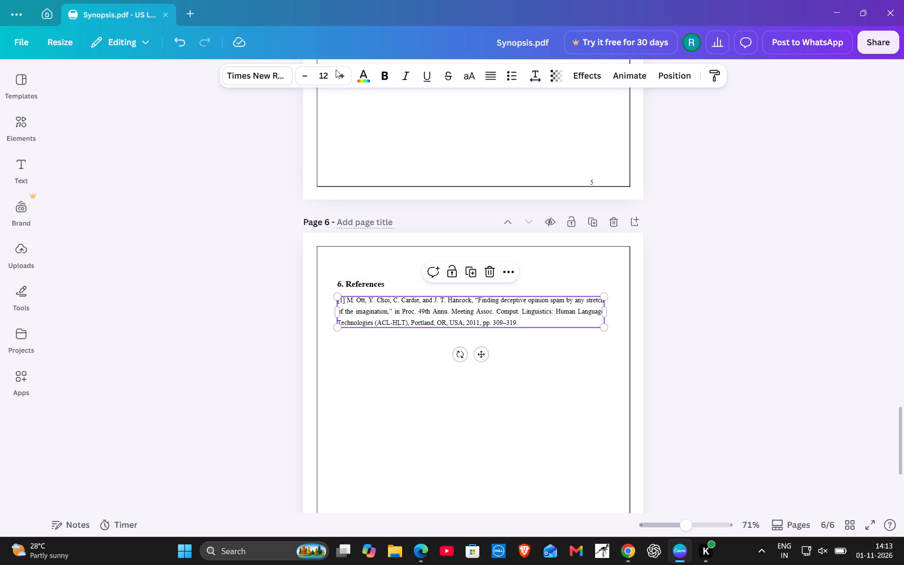
click(347, 81)
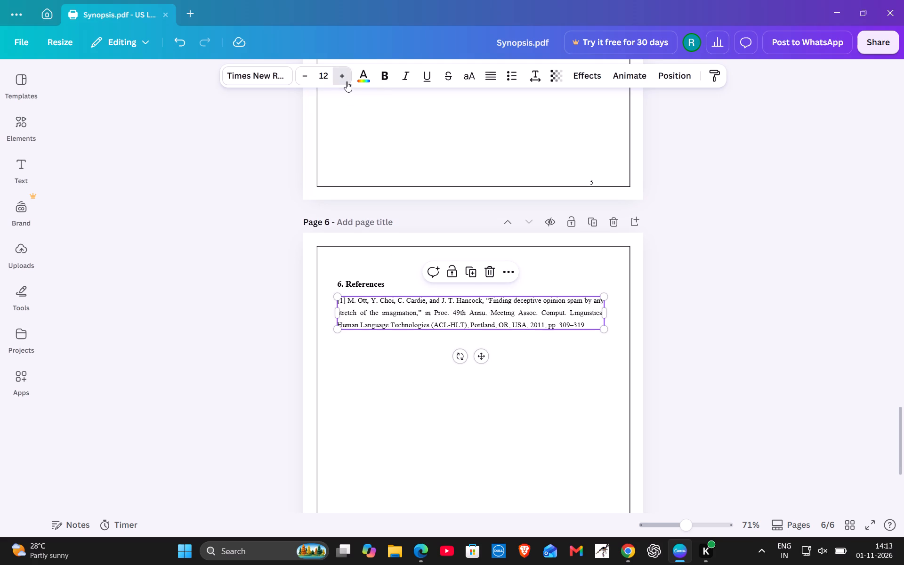
Copy the first line of reference [2] from page 5 and paste it onto page 6, undoing any misplaced paste.
scroll(447, 195, up, 6)
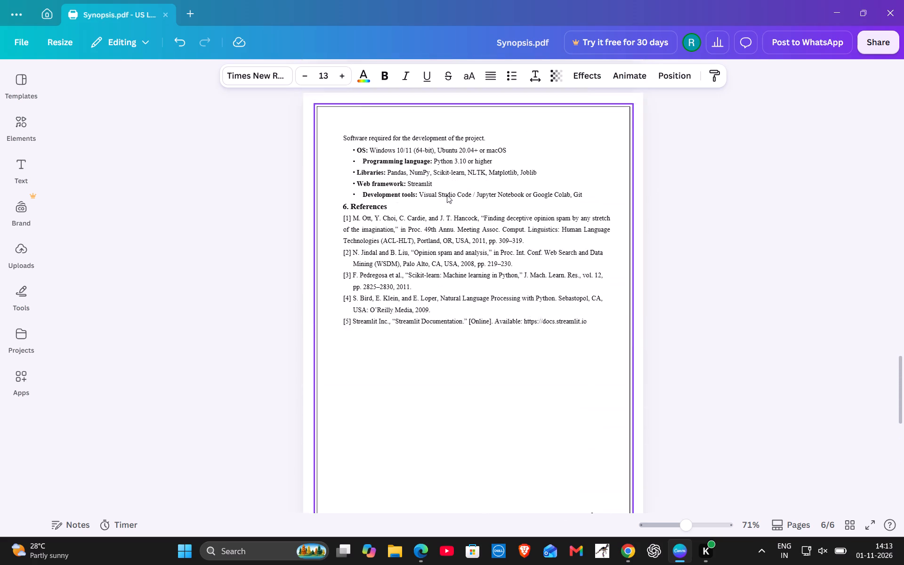
scroll(447, 195, up, 1)
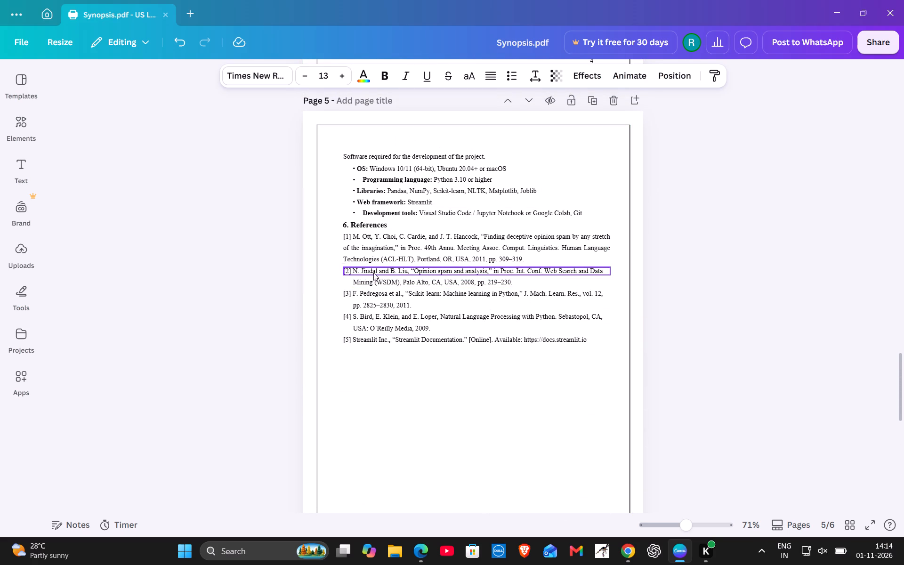
click(373, 273)
key(ctrl+c)
ctrl+click(456, 309)
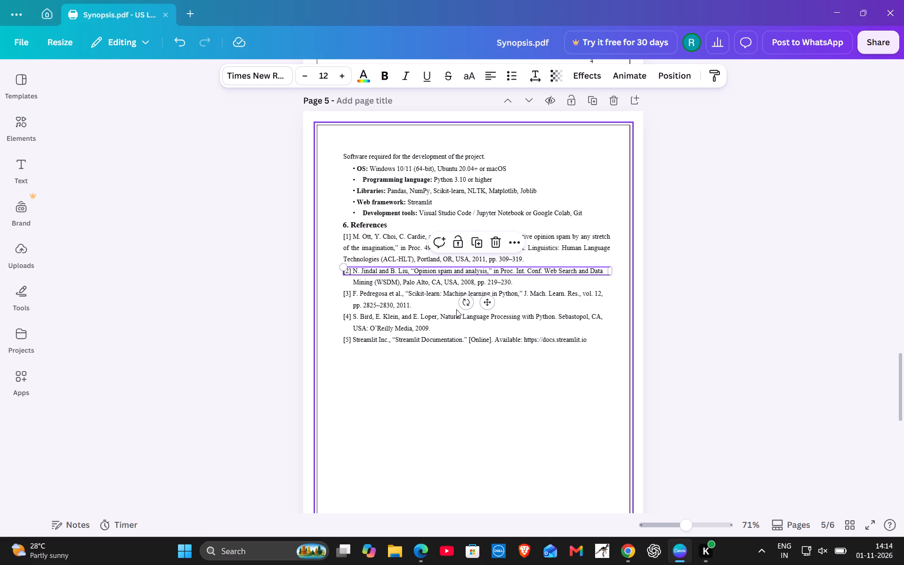
scroll(441, 245, down, 4)
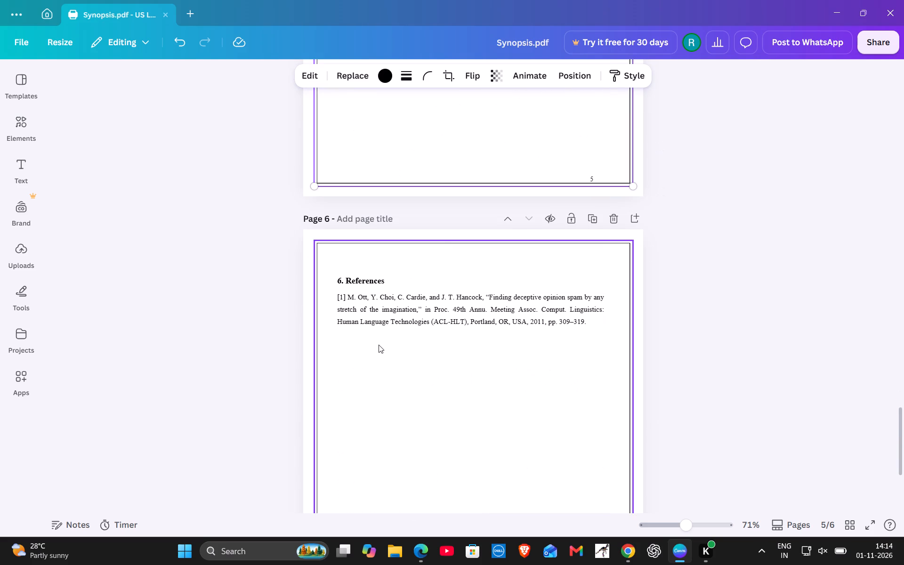
key(ctrl+v)
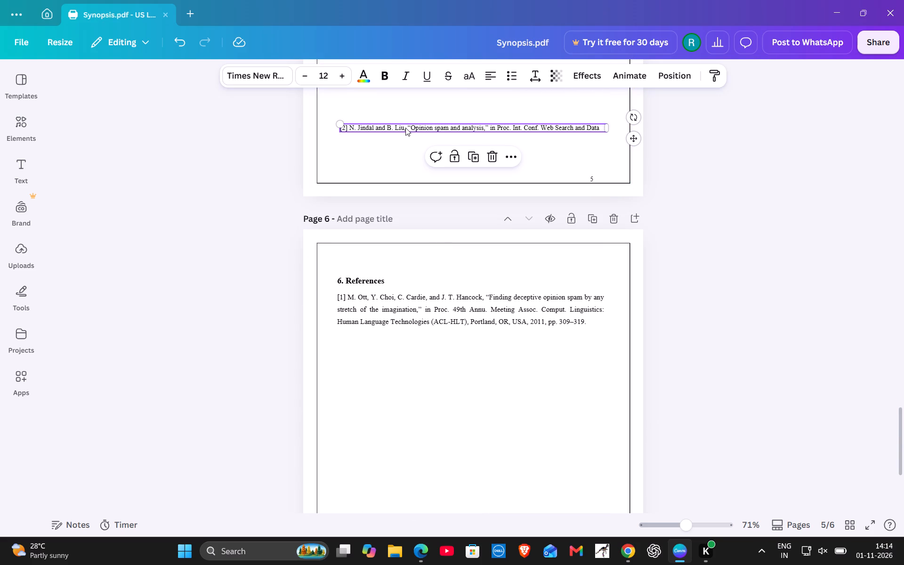
key(ctrl+z)
double_click(383, 346)
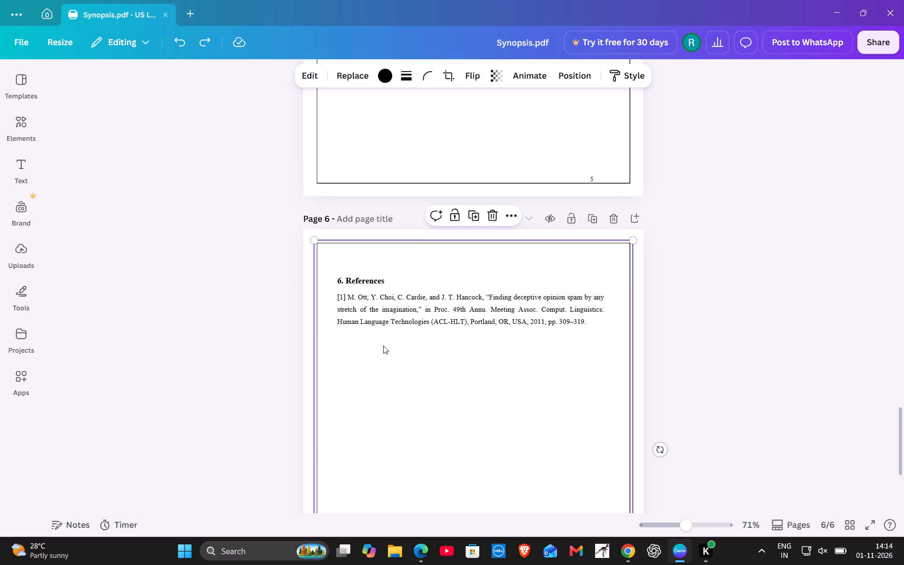
click(383, 346)
key(ctrl+v)
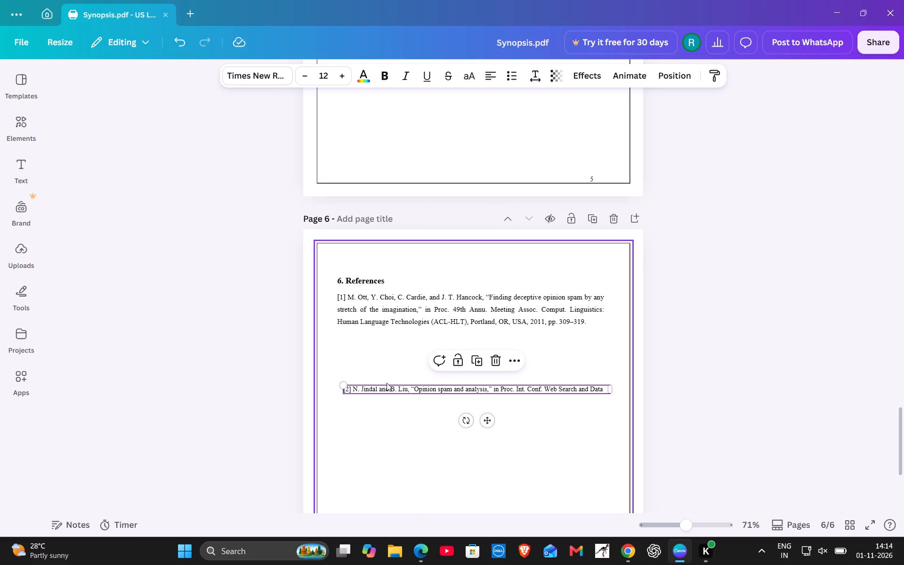
Move the pasted first line of reference [2] directly beneath reference [1] on page 6, aligned with its left edge.
drag(386, 386, 378, 361)
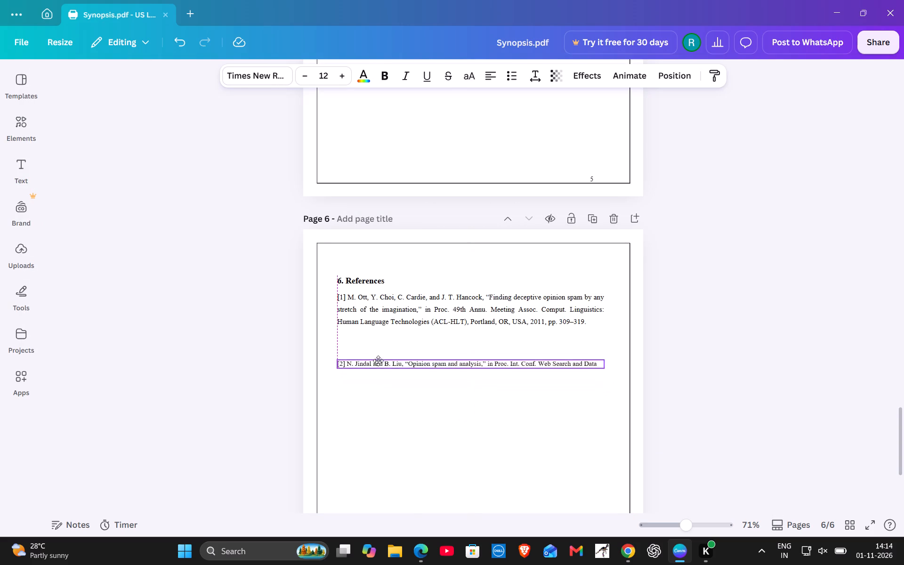
drag(378, 361, 378, 340)
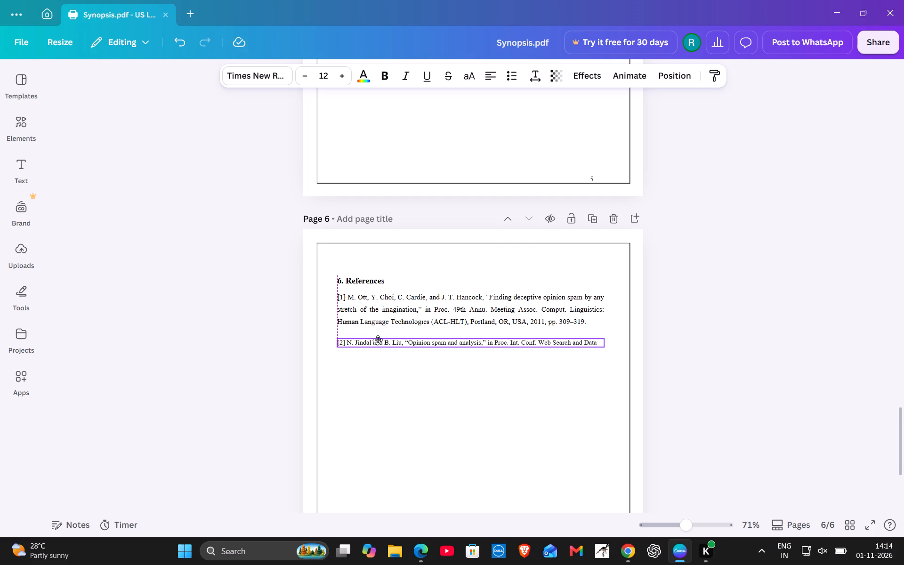
drag(378, 340, 379, 340)
drag(379, 340, 382, 340)
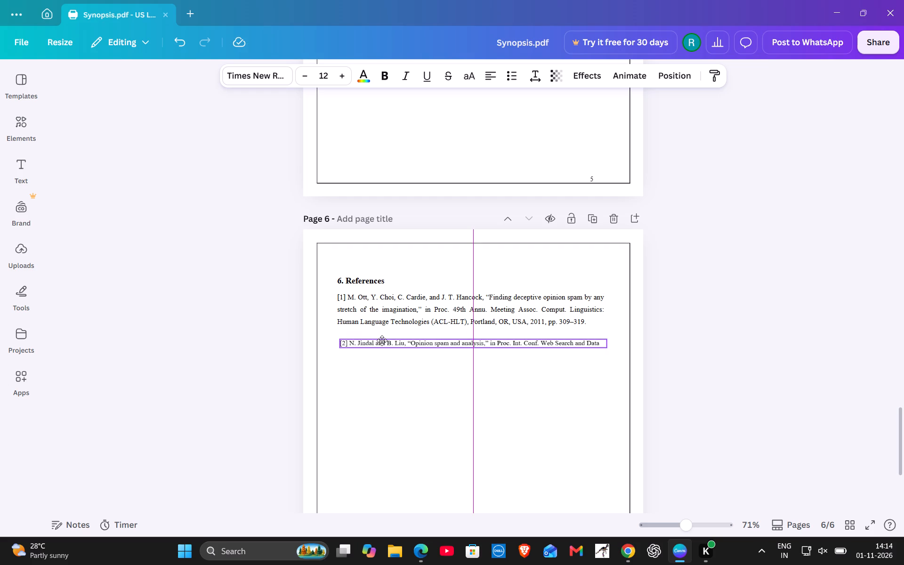
drag(382, 340, 379, 338)
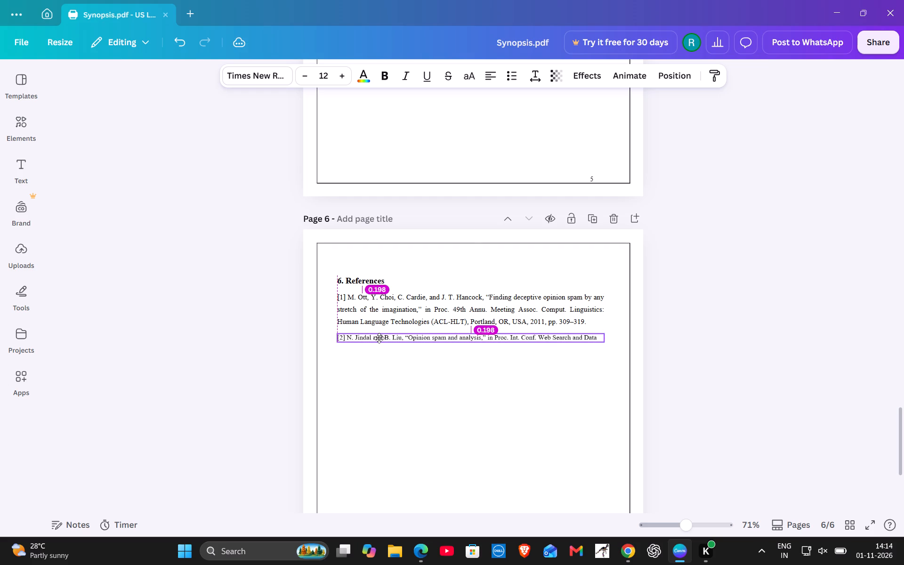
drag(379, 338, 378, 337)
drag(378, 337, 379, 338)
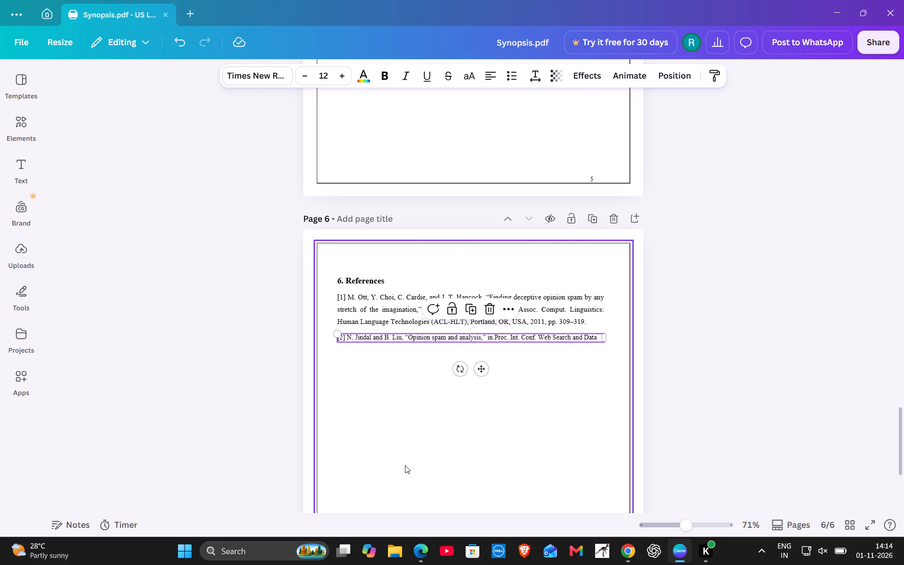
Set the first line of reference [2] on page 6 to font size 13.
right_click(405, 465)
click(372, 341)
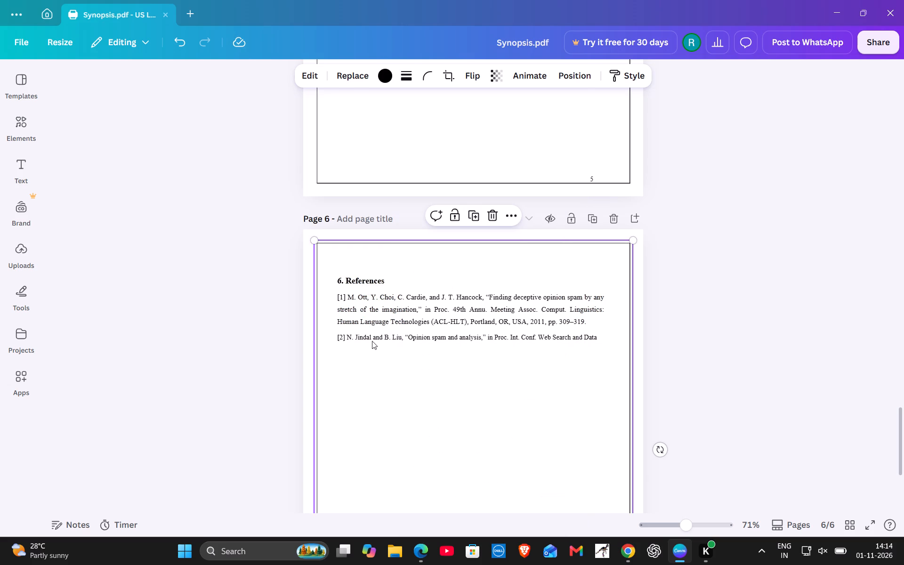
click(375, 337)
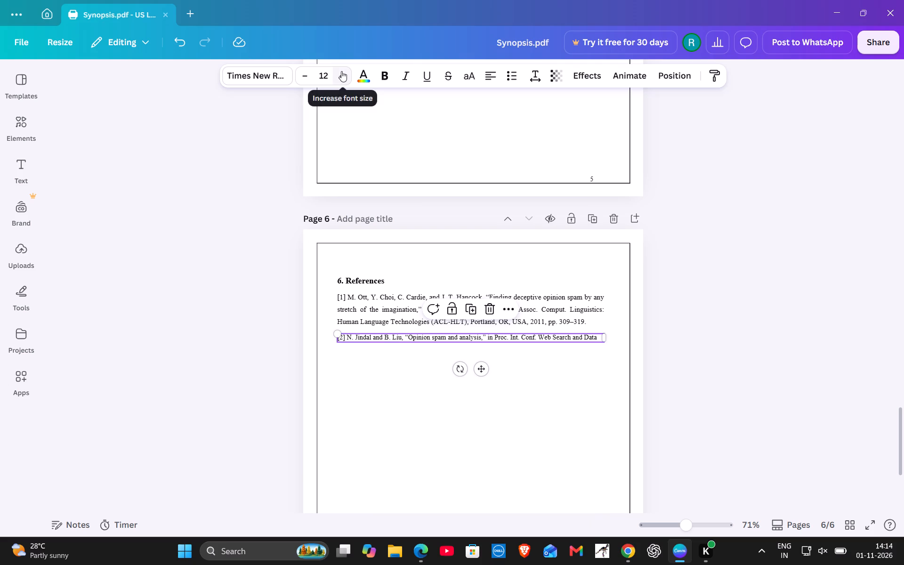
click(341, 71)
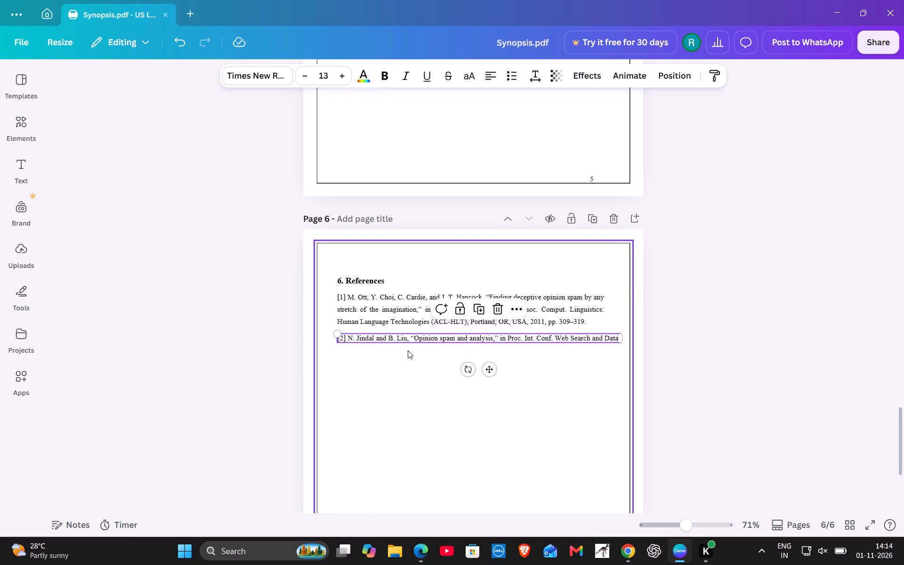
Wrap the first line of reference [2] on page 6 so the word "Data" falls onto a second line within the text margin.
click(412, 340)
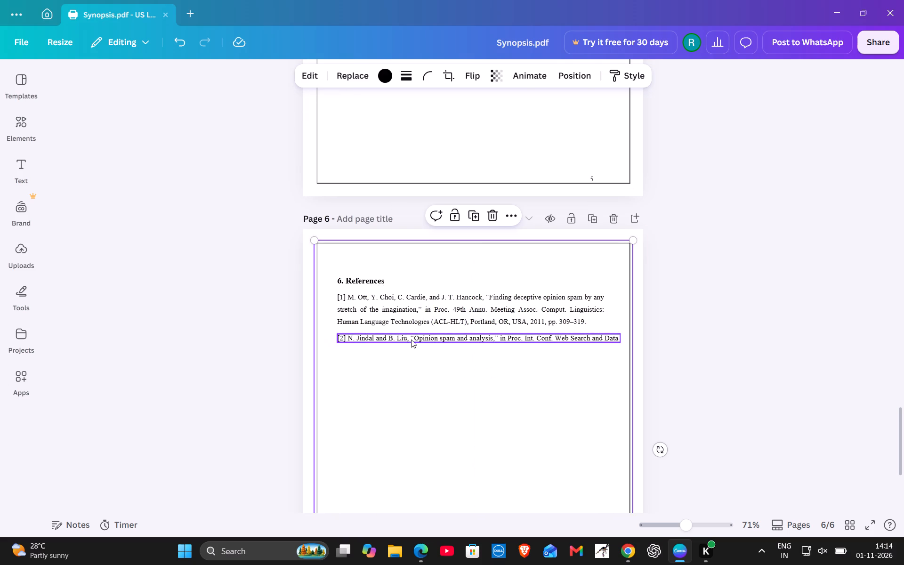
click(601, 335)
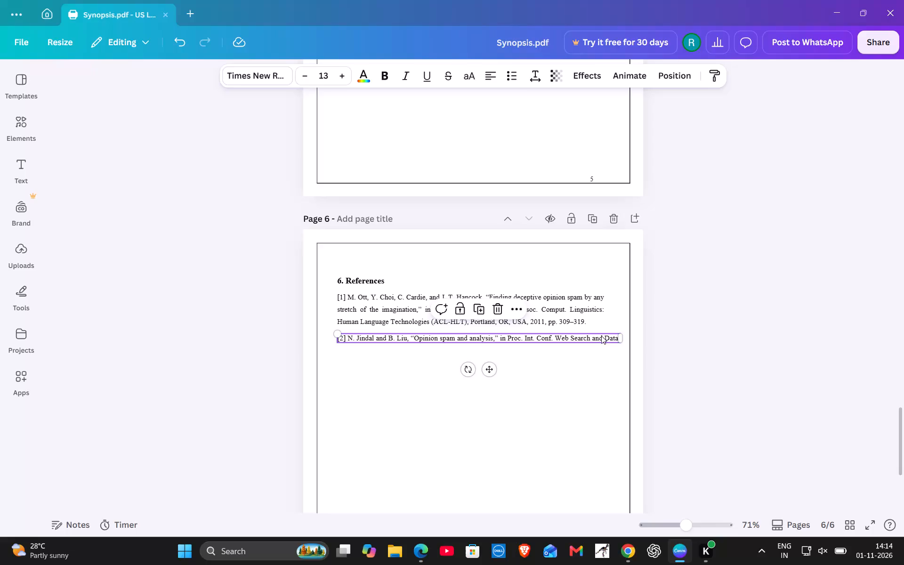
scroll(504, 282, up, 1)
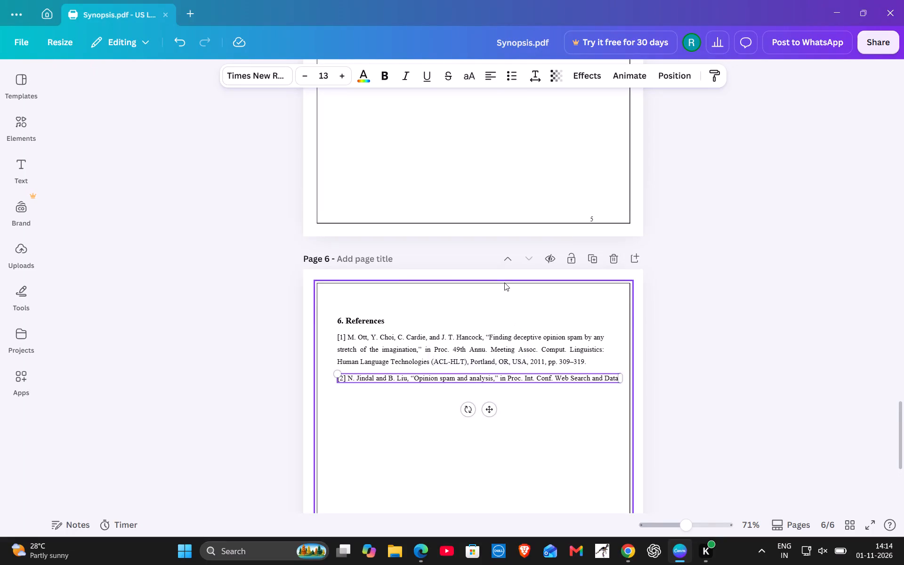
scroll(504, 282, up, 1)
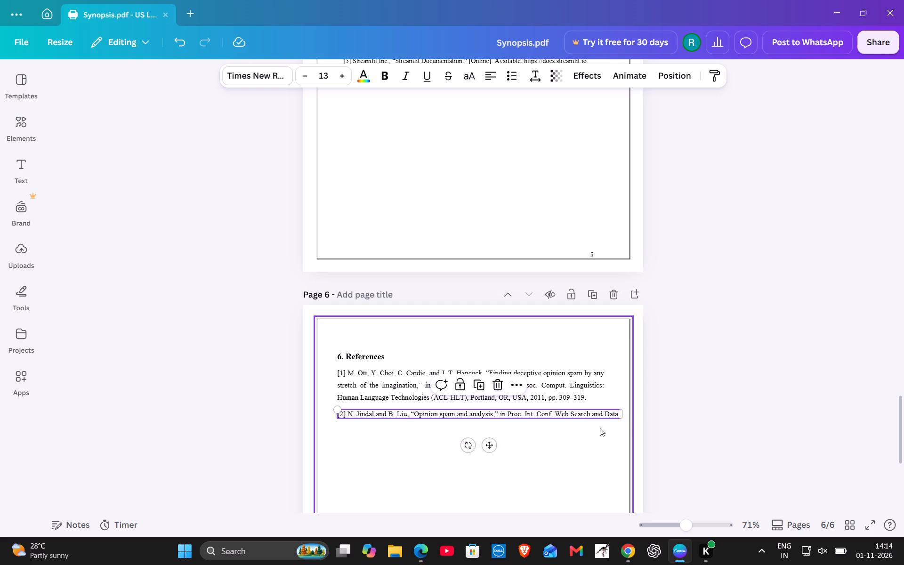
click(604, 412)
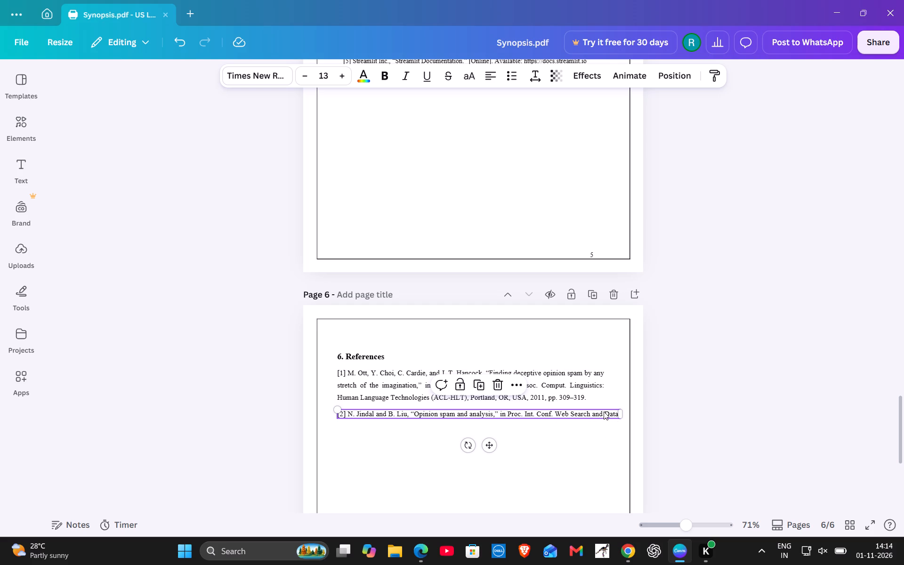
click(604, 412)
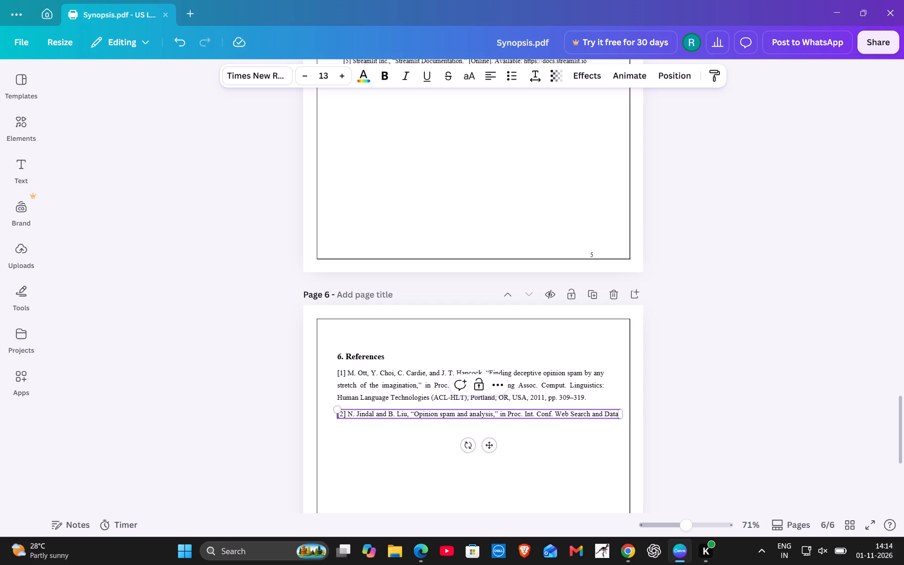
key(Return)
Copy reference [2]'s second line, "Mining (WSDM), Palo Alto, CA, USA, 2008, pp. 219–230.", from page 5 and append it after "Data" on page 6.
scroll(465, 277, up, 2)
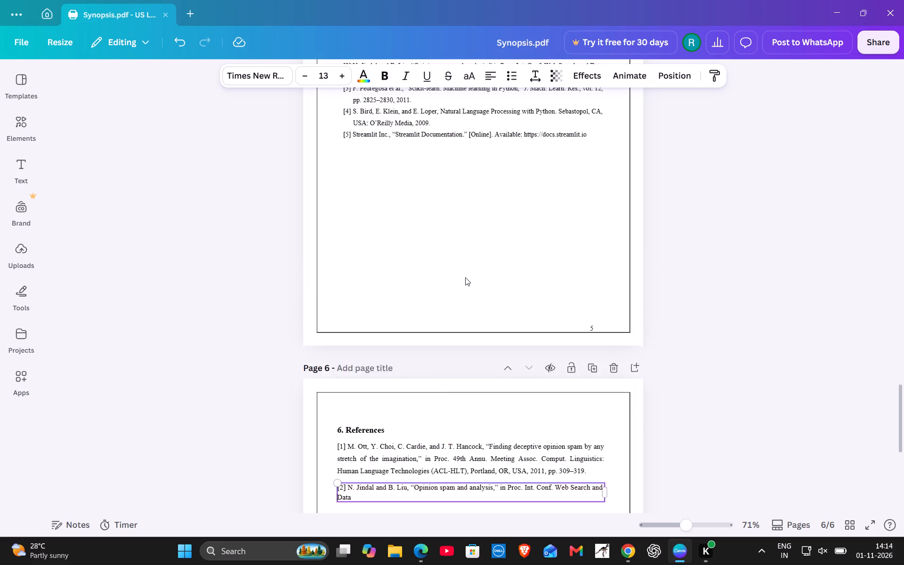
scroll(465, 277, up, 3)
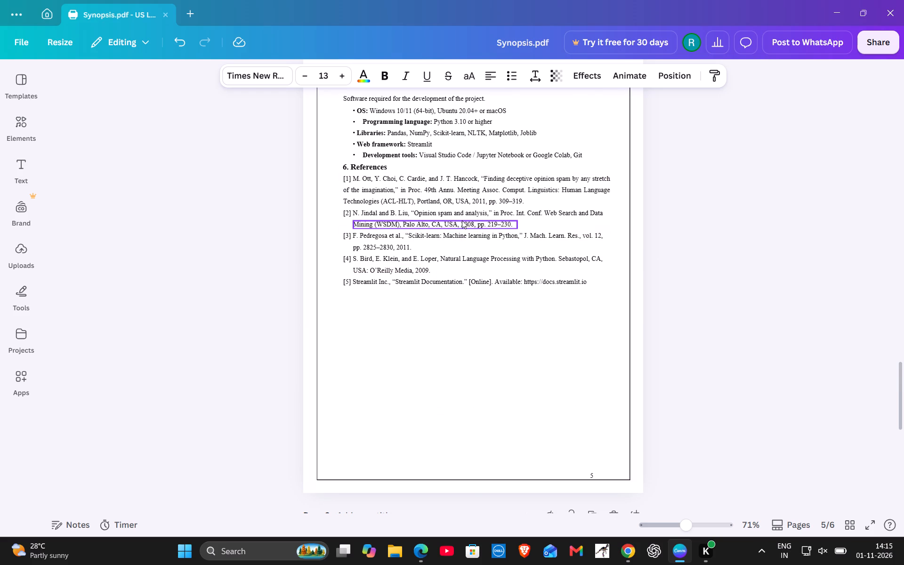
right_click(462, 220)
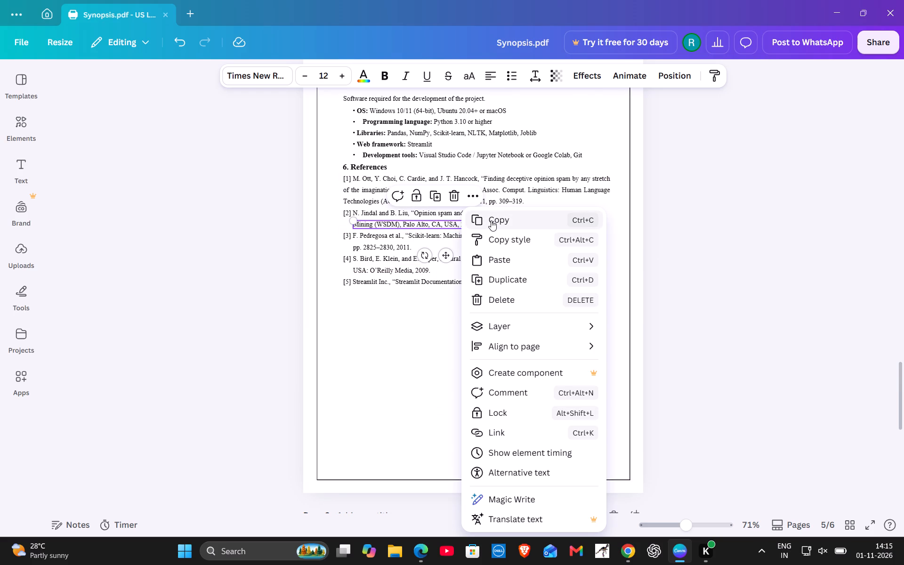
click(491, 220)
scroll(479, 373, down, 1)
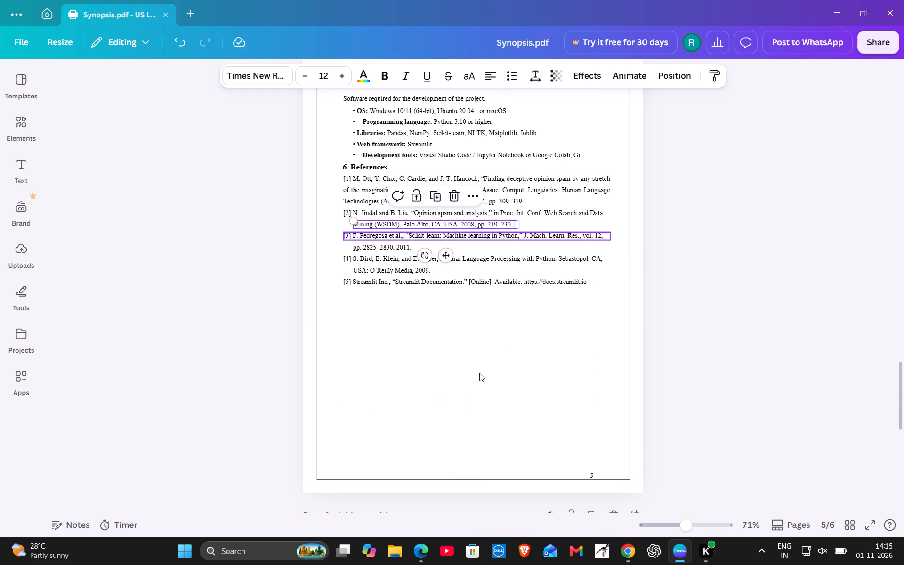
scroll(479, 373, down, 3)
click(379, 402)
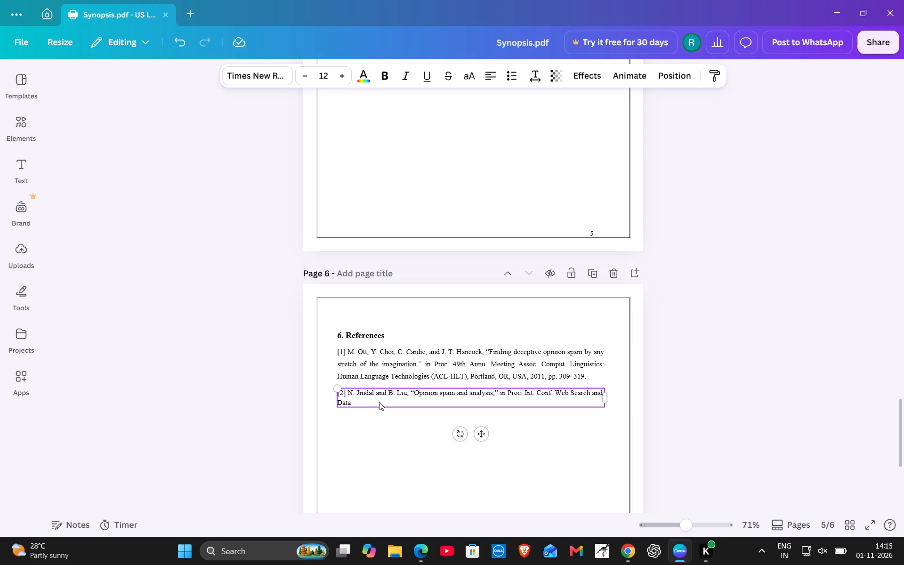
click(379, 402)
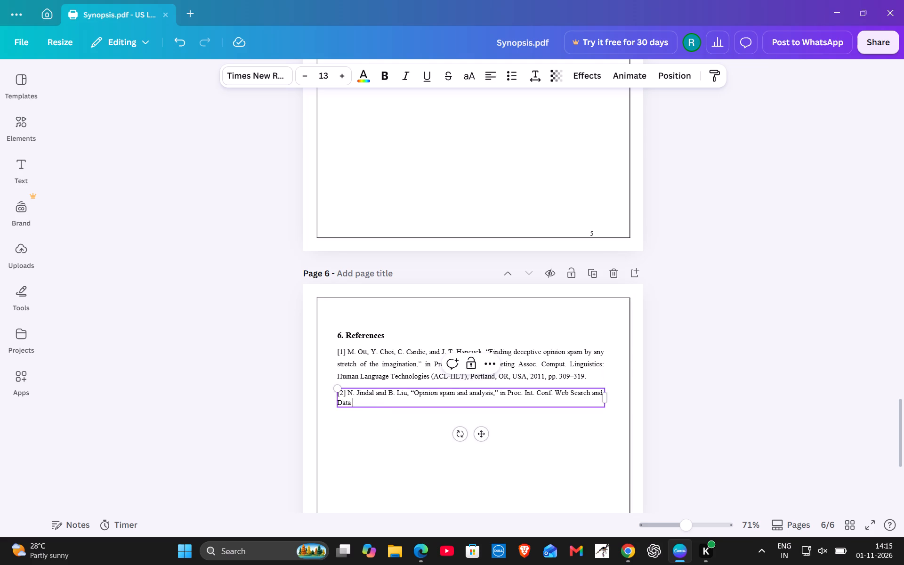
key(ctrl+v)
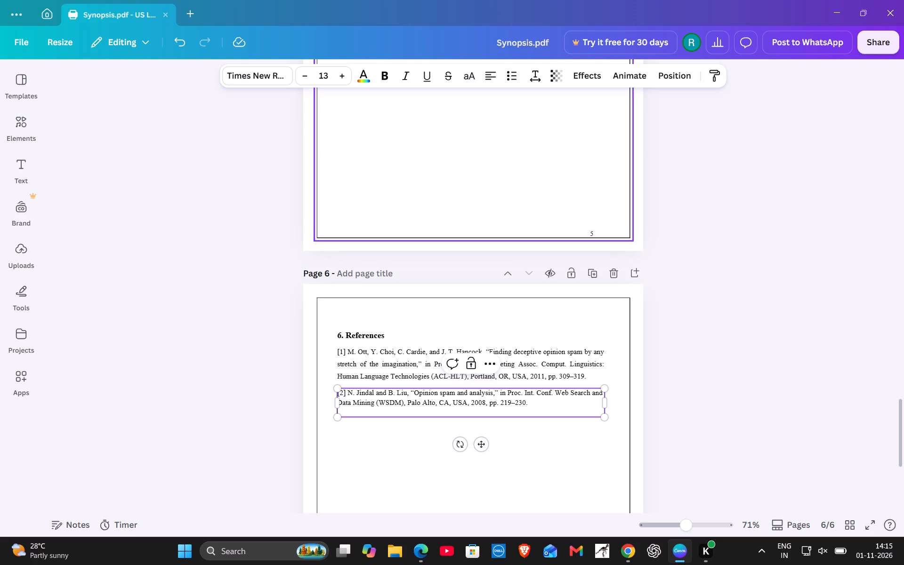
click(200, 297)
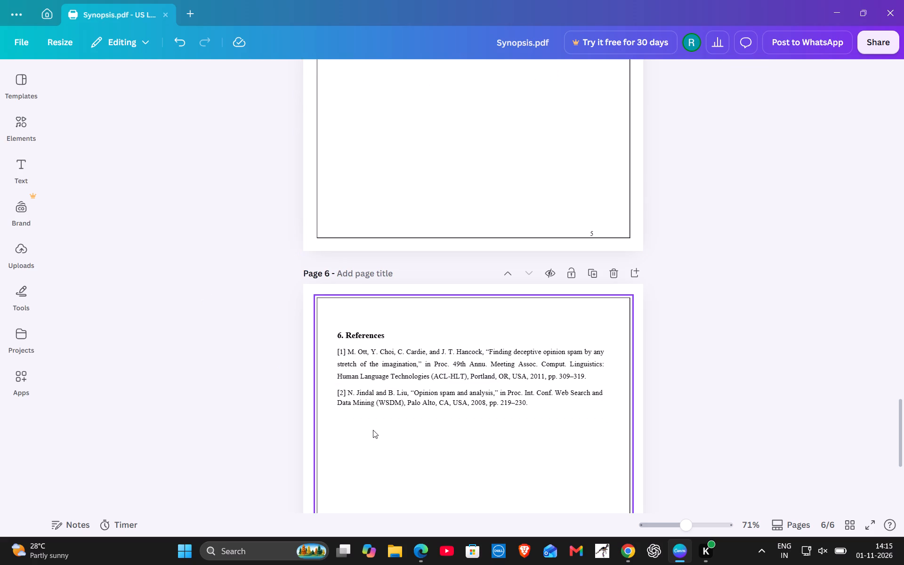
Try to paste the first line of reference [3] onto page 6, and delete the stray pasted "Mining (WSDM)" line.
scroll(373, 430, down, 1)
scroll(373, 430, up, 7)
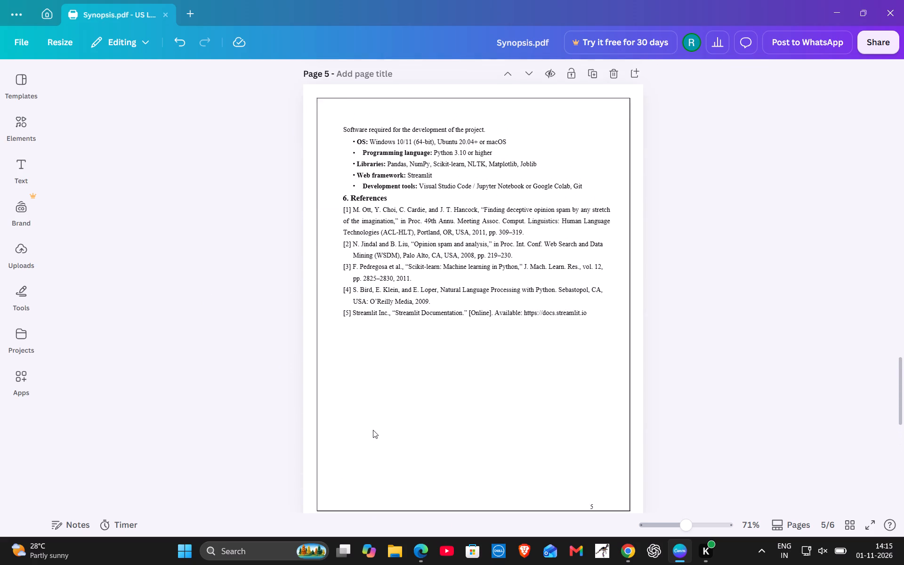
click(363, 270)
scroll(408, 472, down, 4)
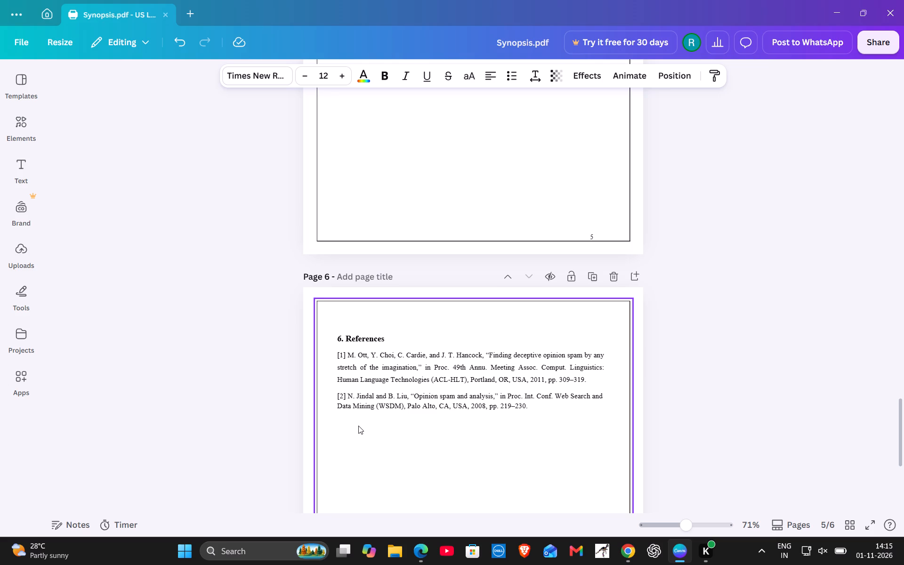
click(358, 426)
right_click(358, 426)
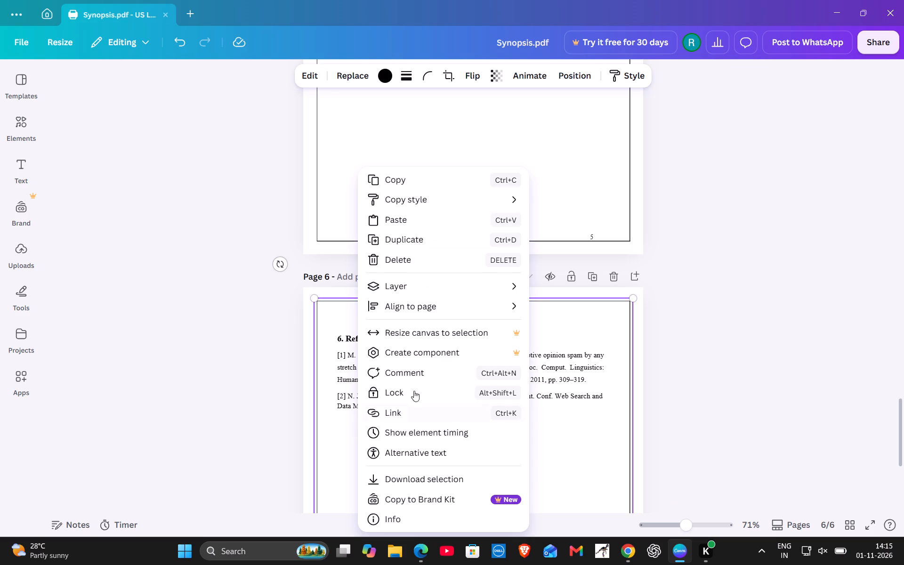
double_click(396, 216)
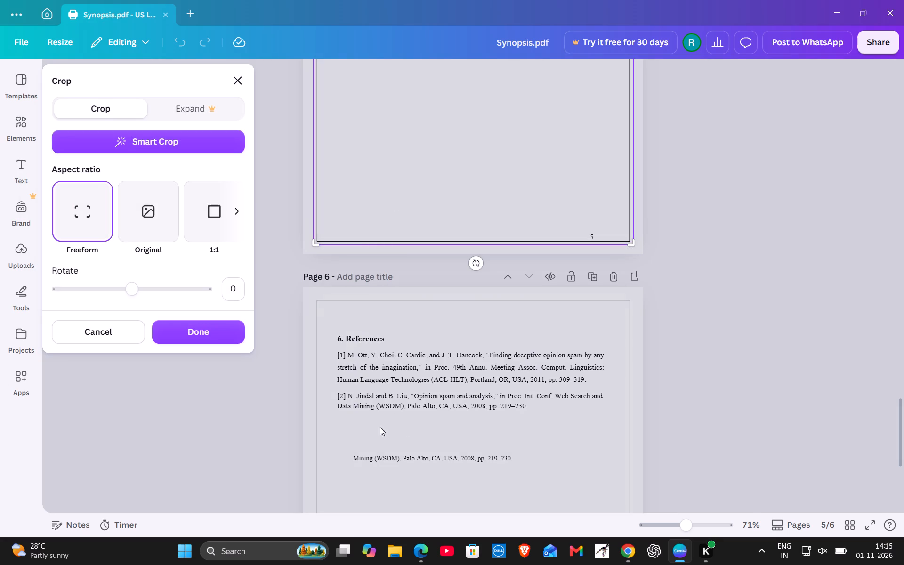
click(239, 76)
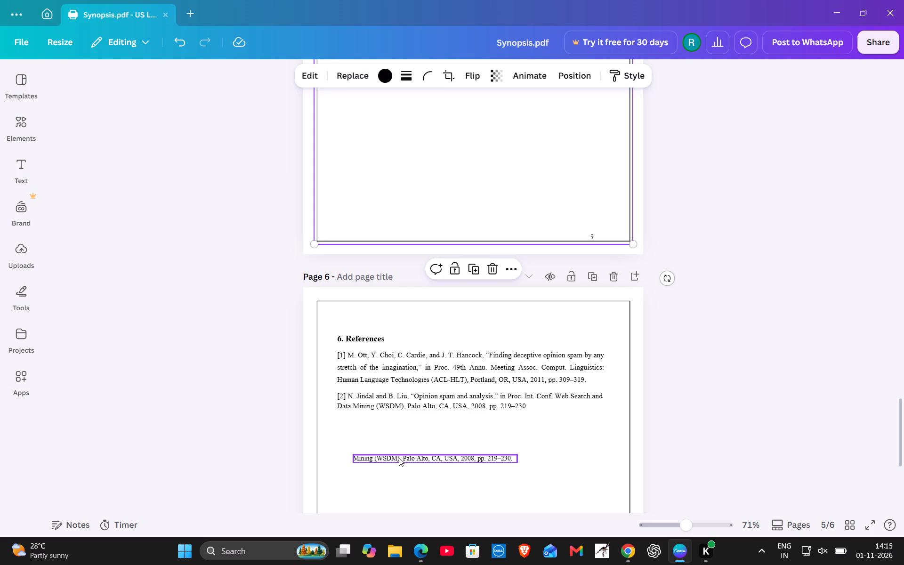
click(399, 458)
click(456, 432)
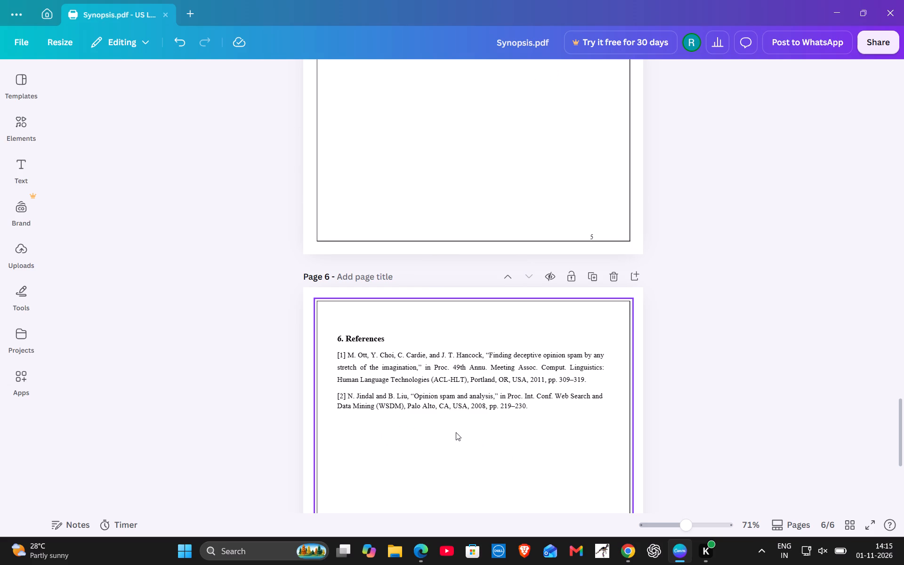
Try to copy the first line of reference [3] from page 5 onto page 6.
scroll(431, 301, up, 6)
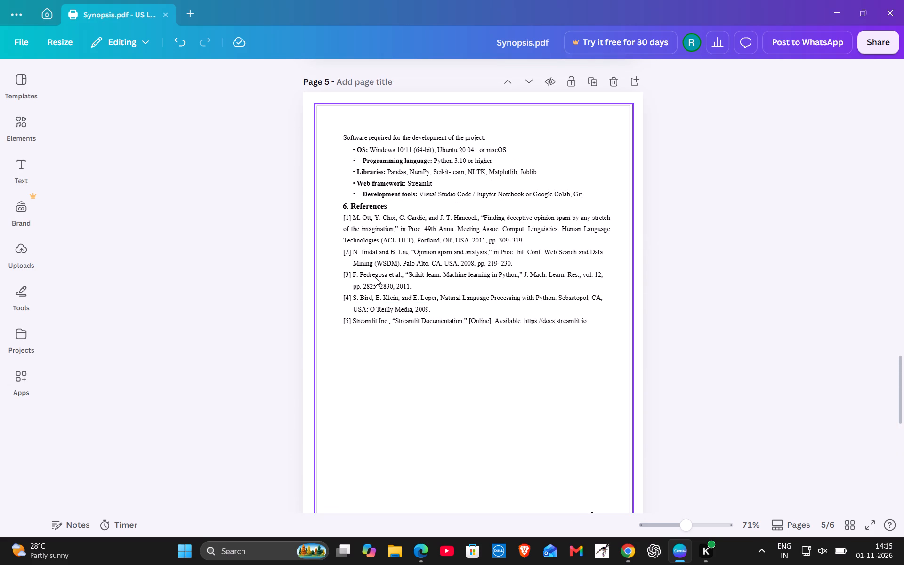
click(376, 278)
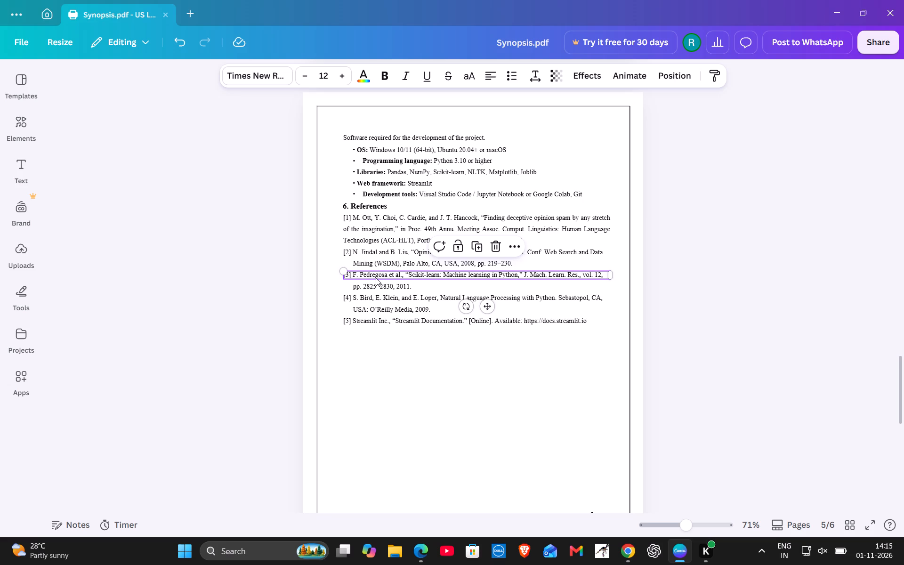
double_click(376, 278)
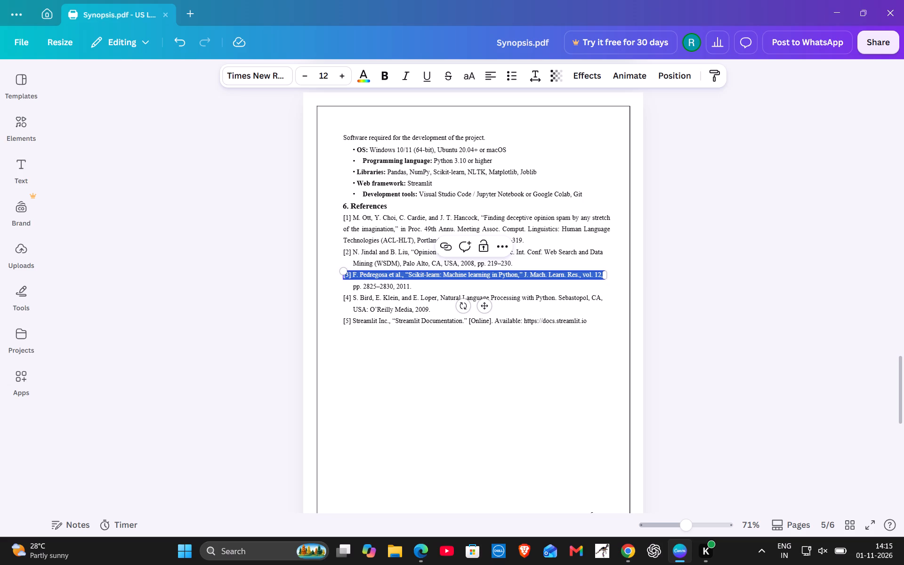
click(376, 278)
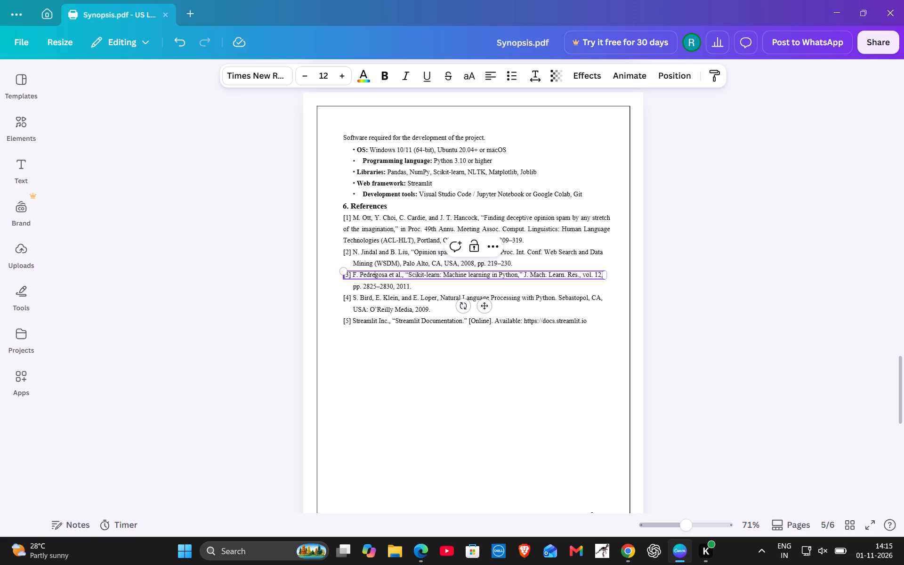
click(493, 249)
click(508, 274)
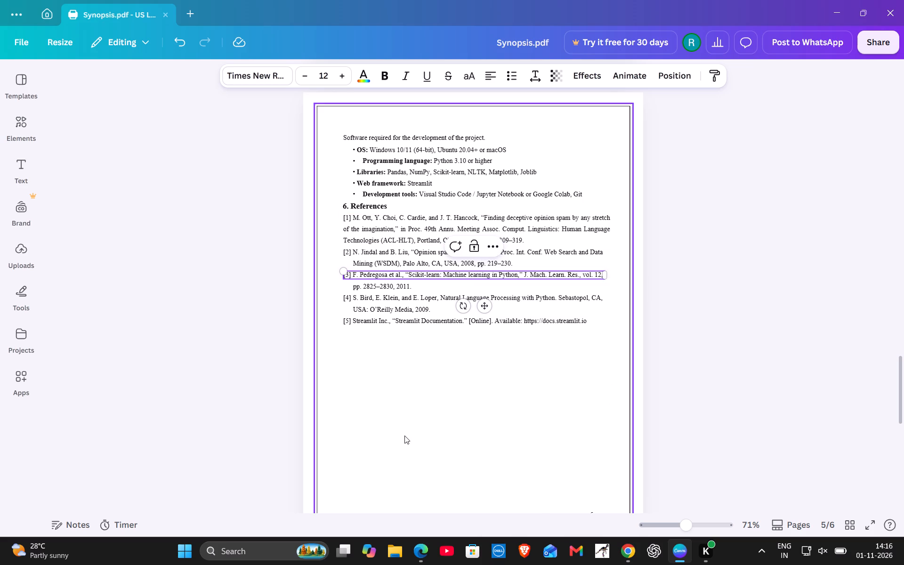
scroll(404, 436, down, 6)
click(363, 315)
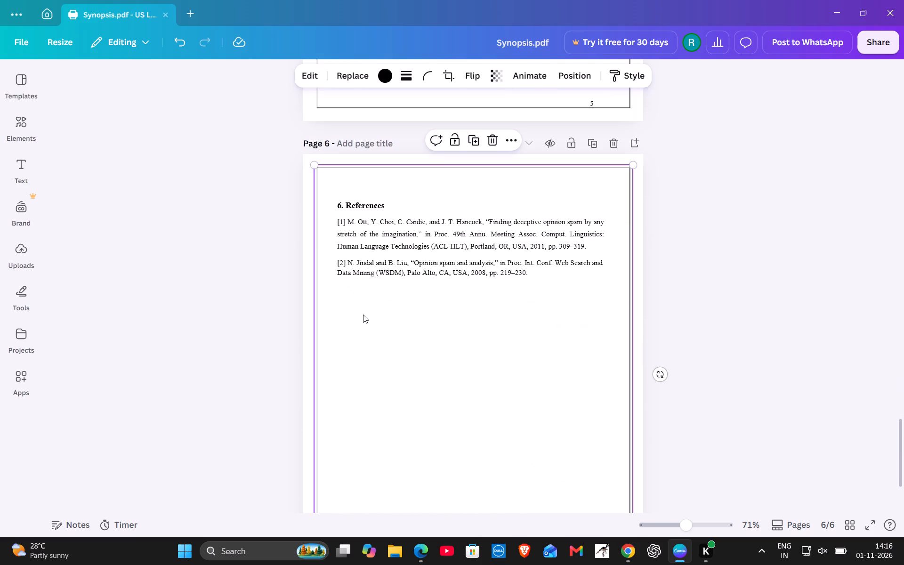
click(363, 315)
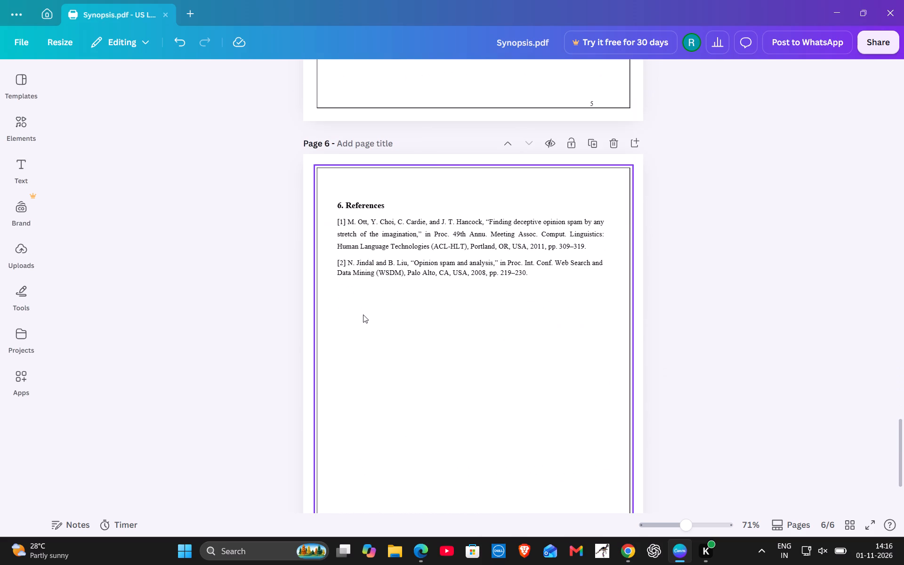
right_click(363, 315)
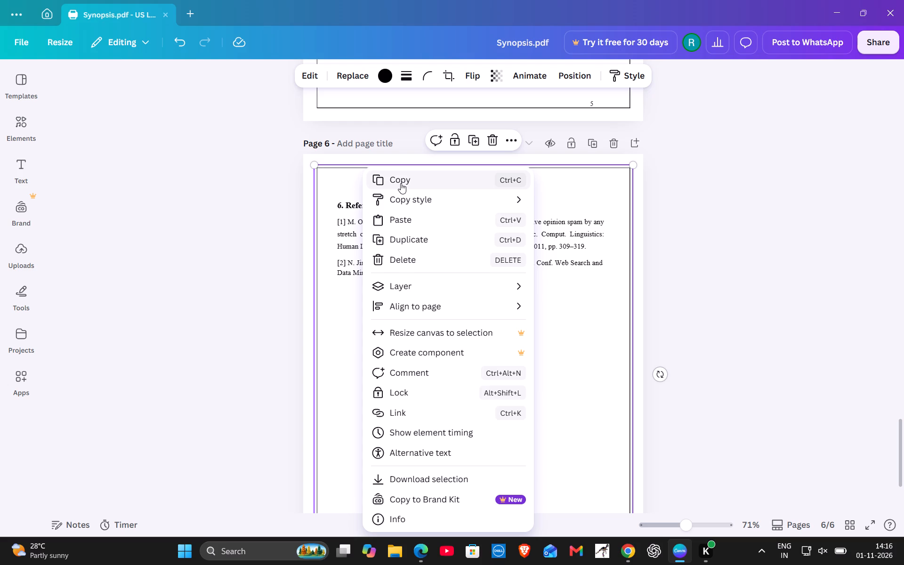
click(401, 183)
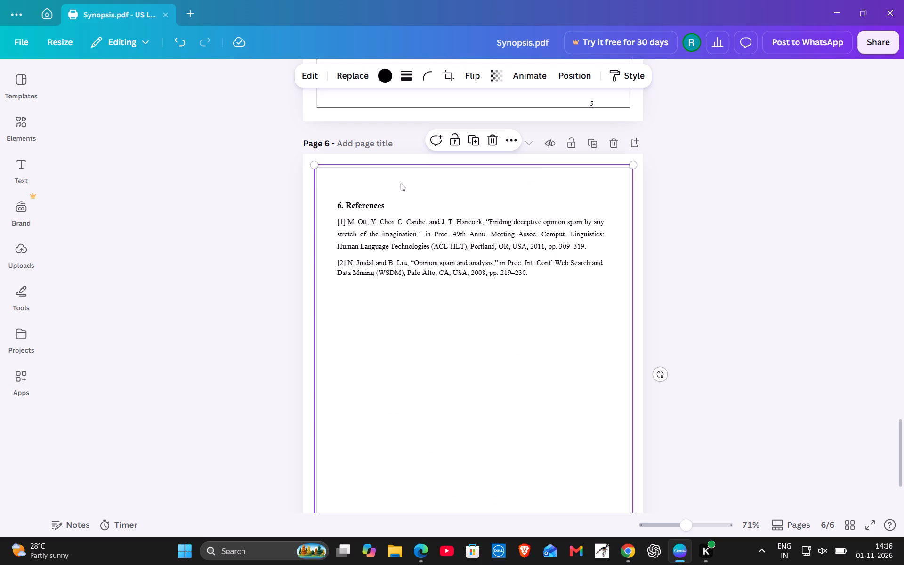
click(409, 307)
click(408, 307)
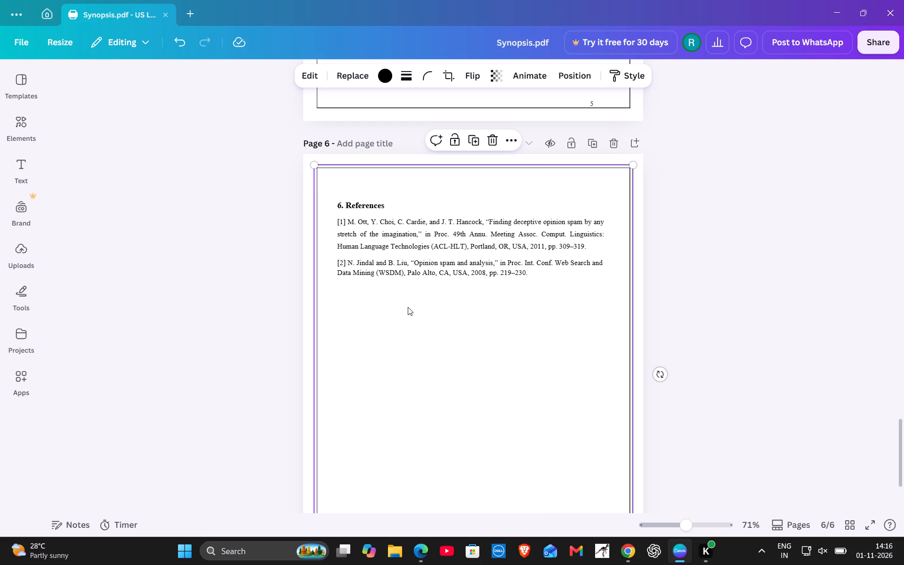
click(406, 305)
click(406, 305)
Copy the first line of reference [3] from page 5 and paste it onto page 6.
scroll(429, 293, up, 5)
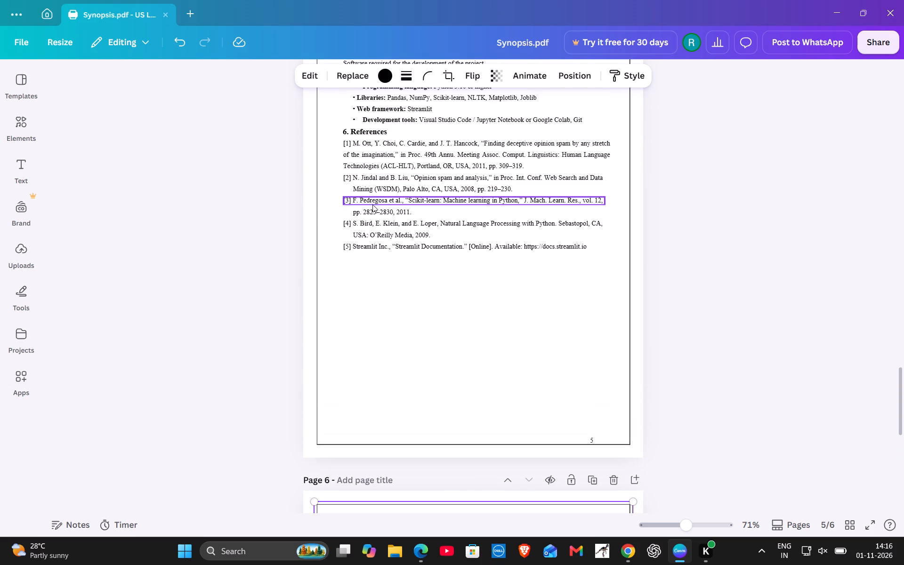
click(375, 201)
right_click(375, 201)
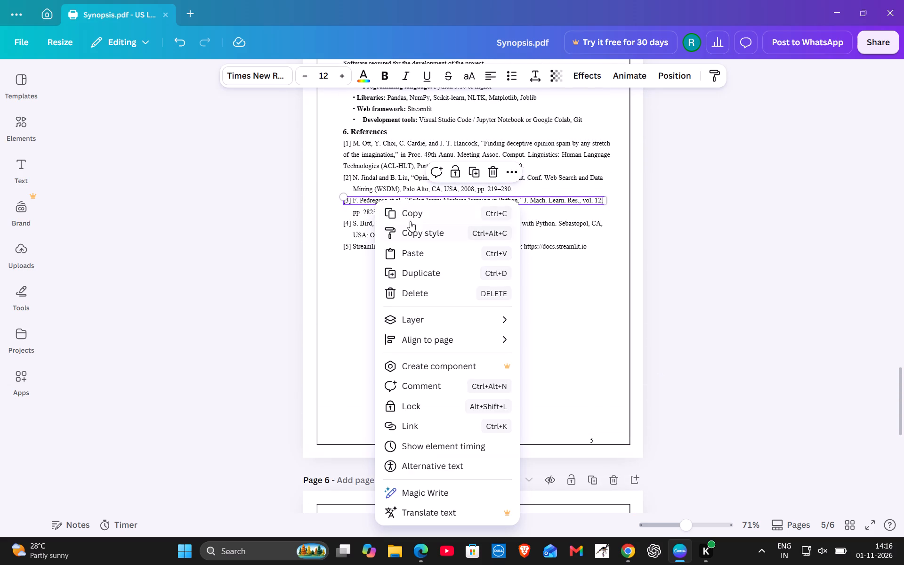
click(413, 213)
scroll(400, 330, down, 5)
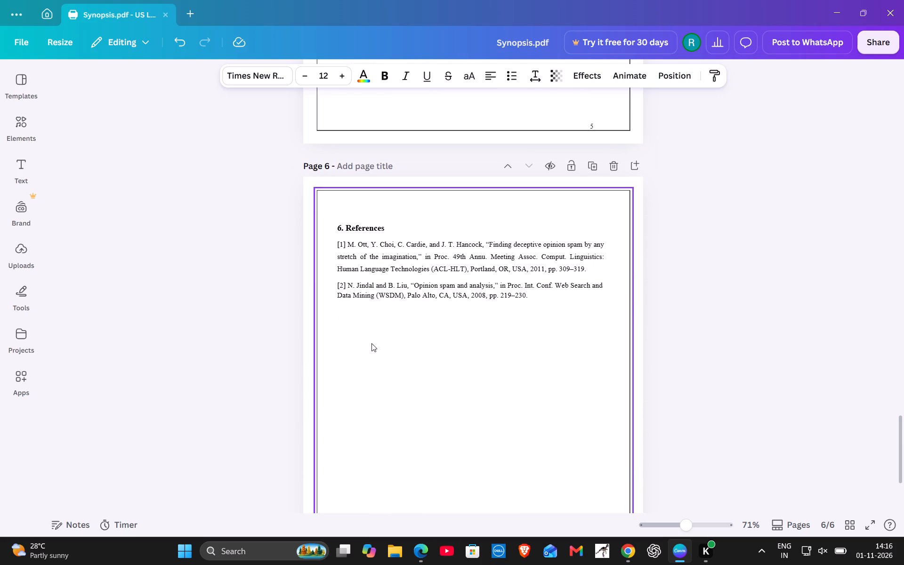
click(375, 320)
right_click(375, 320)
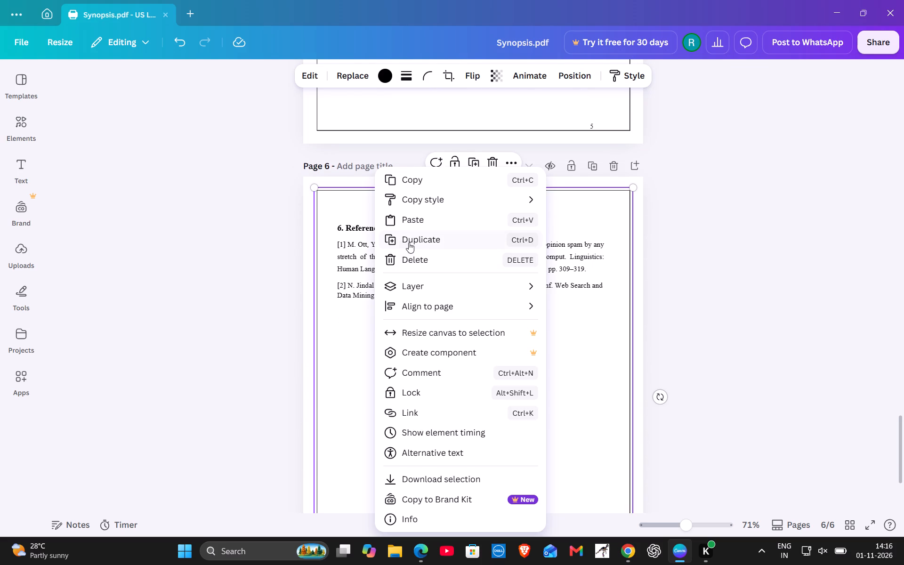
click(413, 222)
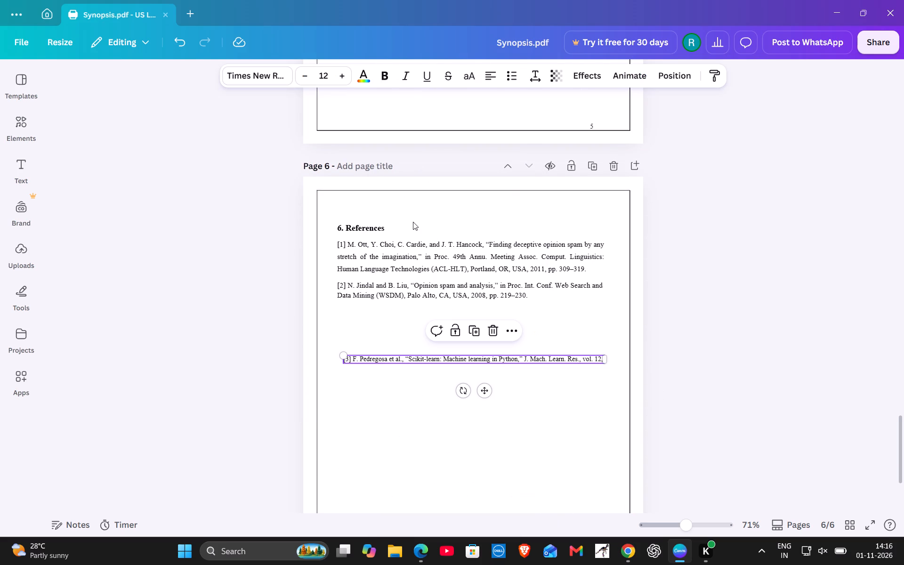
Place the pasted reference [3] line just below reference [2], aligned with its left edge, and set its font size to 13.
drag(389, 356, 374, 329)
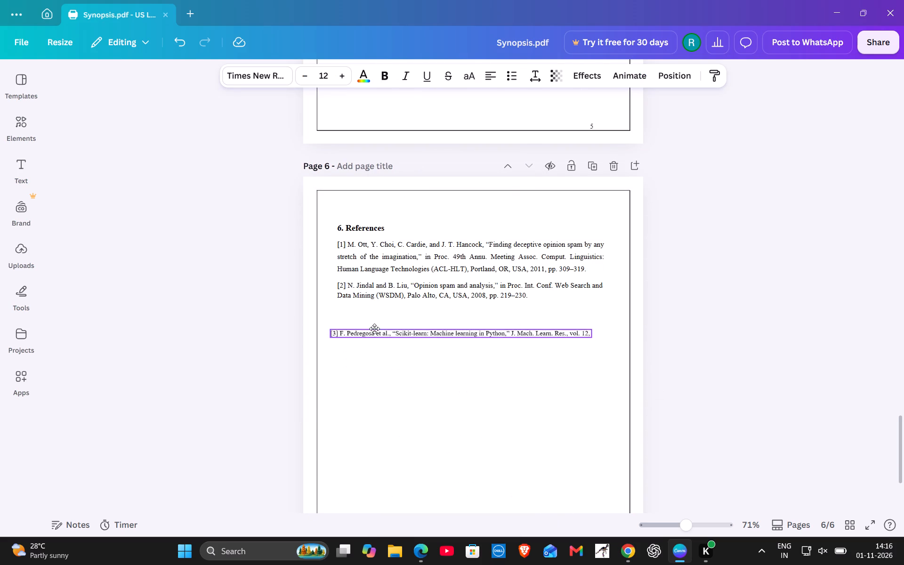
drag(374, 329, 380, 318)
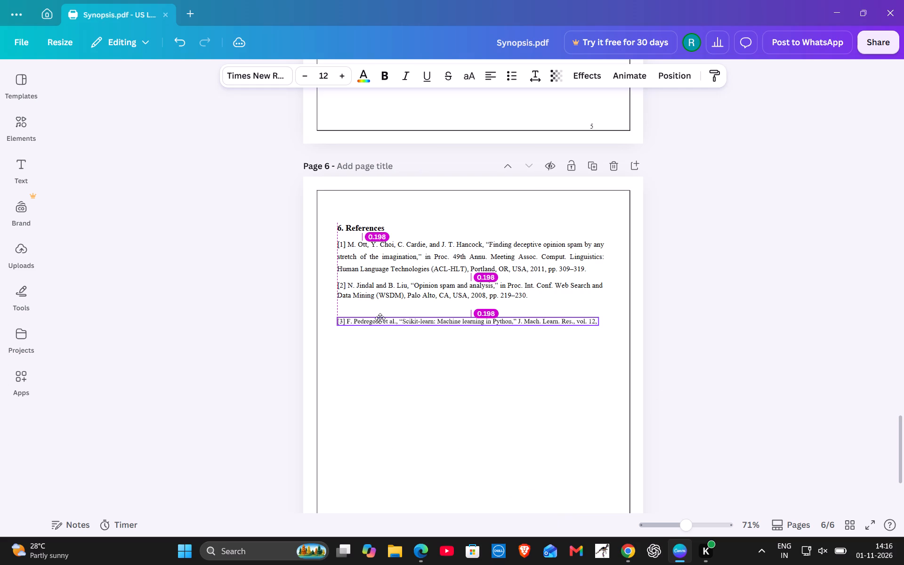
drag(380, 318, 380, 314)
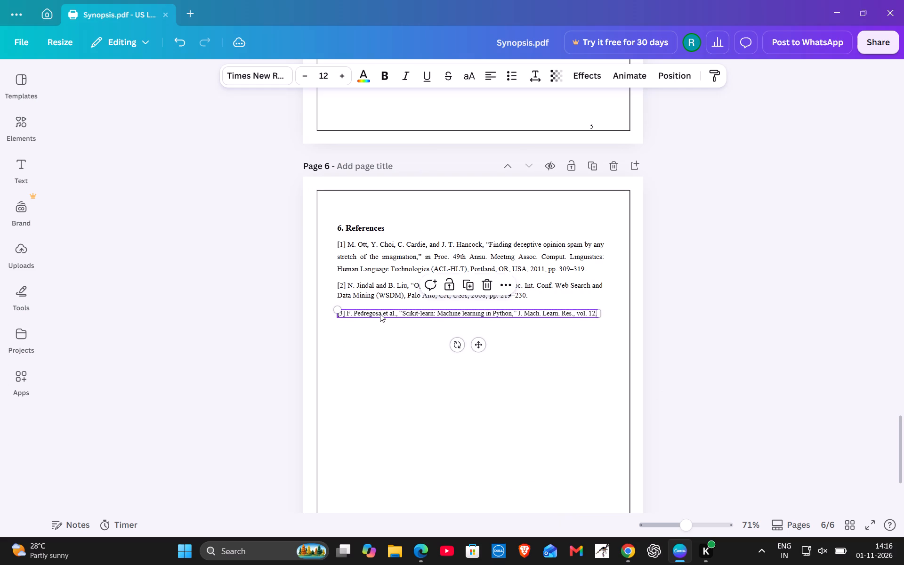
click(339, 77)
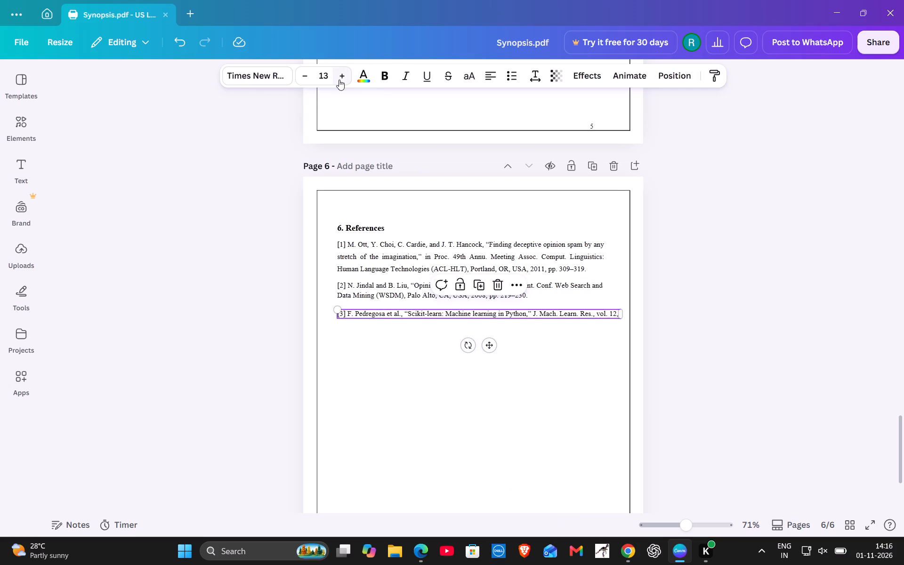
click(418, 311)
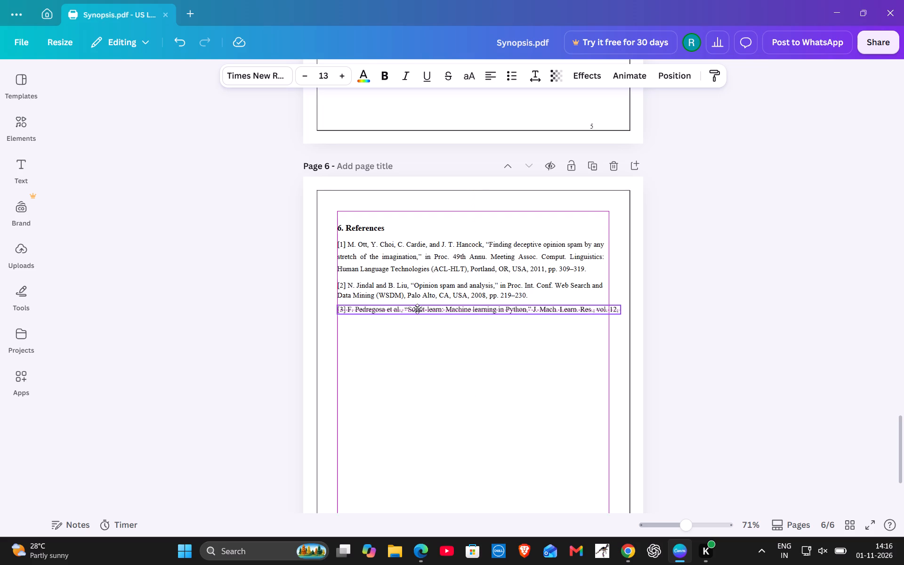
Break the reference [3] line on page 6 after "J. Mach. Learn. Res.," so "vol. 12," starts a second line.
click(593, 307)
click(593, 307)
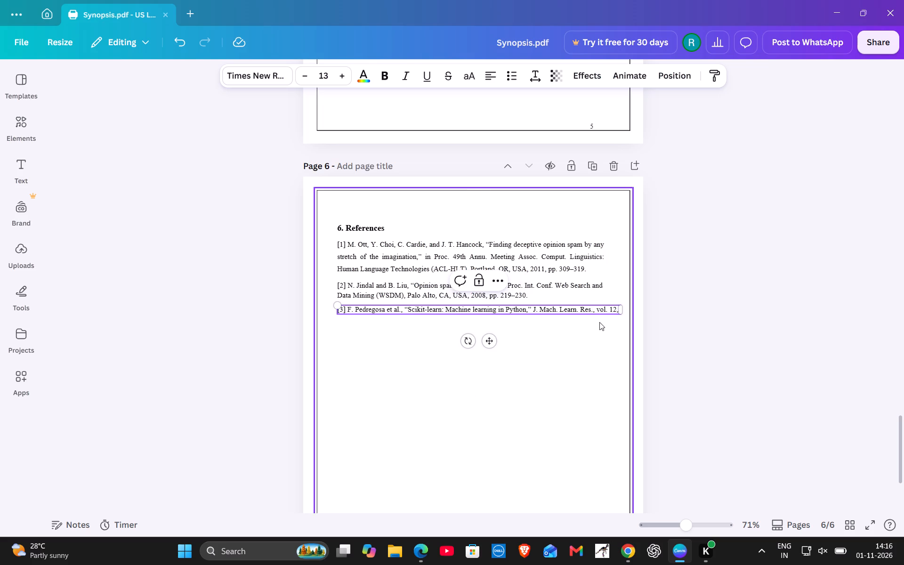
scroll(546, 349, up, 7)
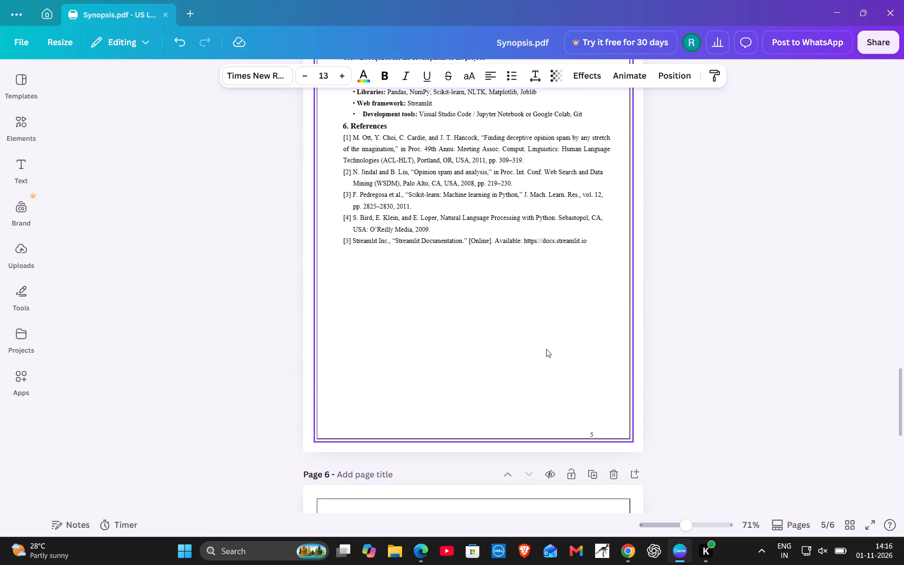
scroll(546, 349, up, 1)
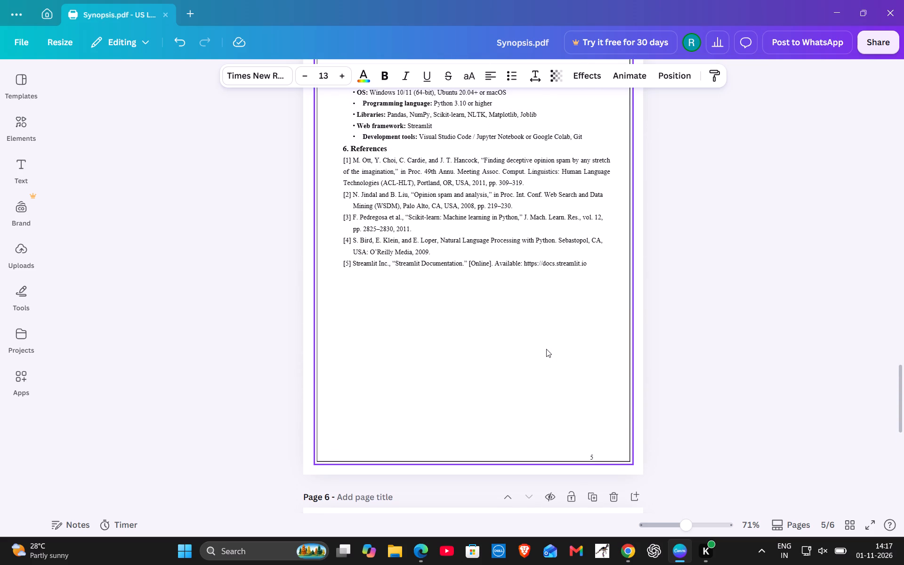
scroll(546, 349, down, 1)
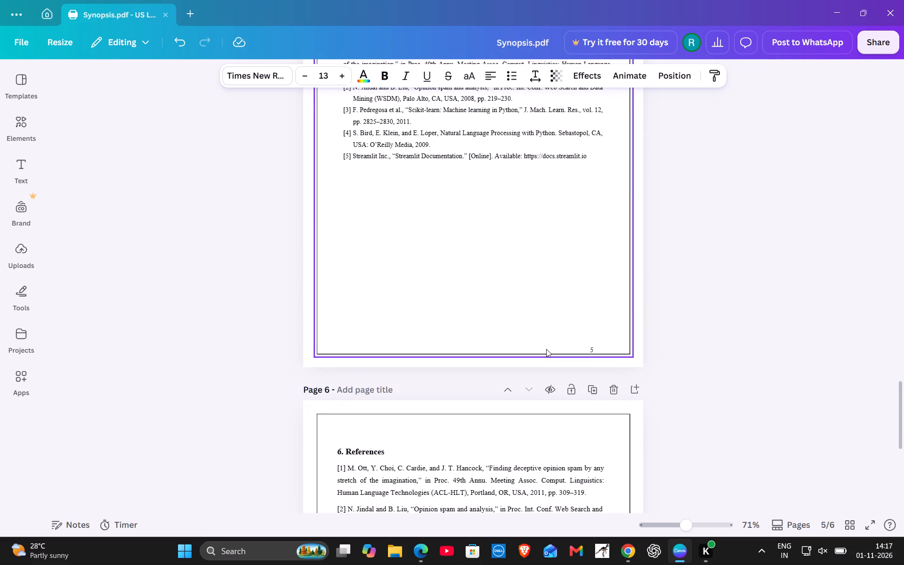
scroll(546, 349, down, 1)
scroll(563, 420, down, 3)
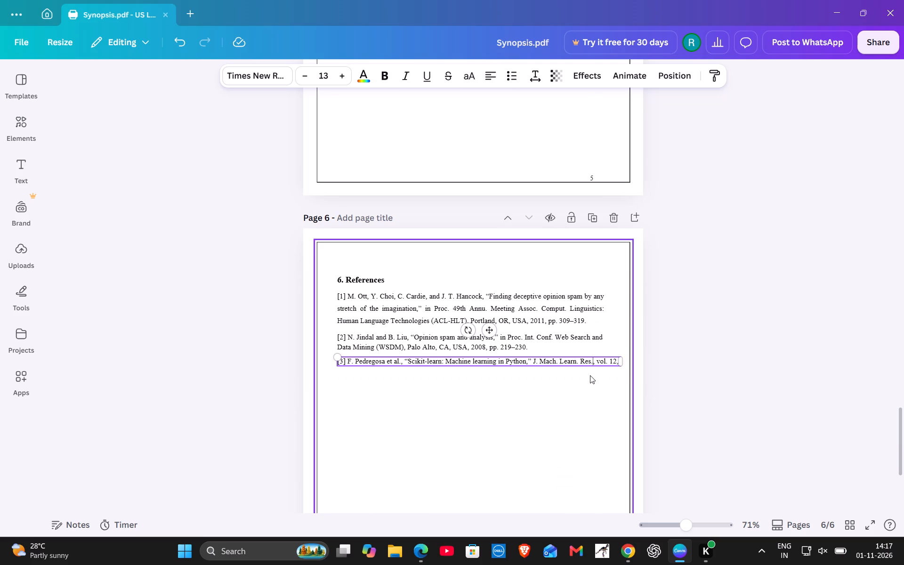
click(596, 365)
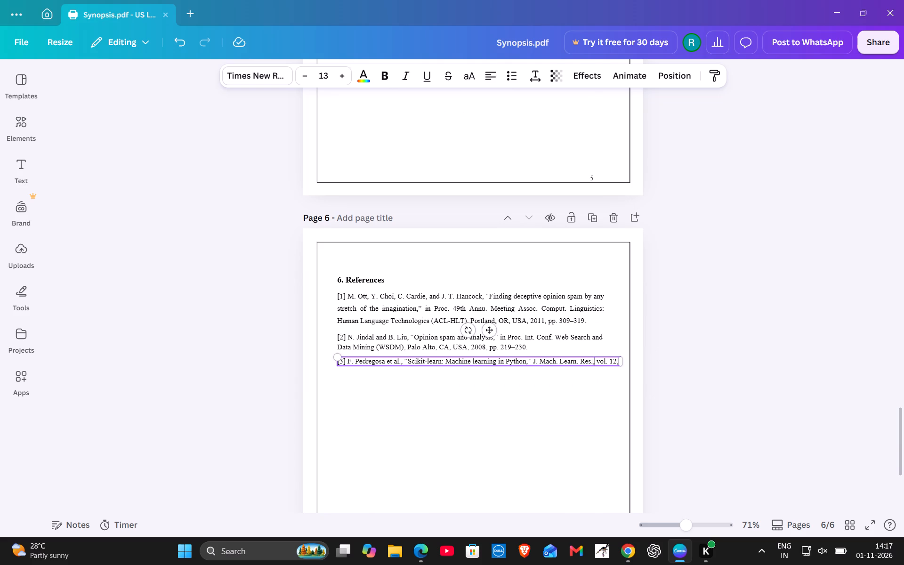
key(Return)
Copy reference [3]'s second line, "pp. 2825–2830, 2011.", from page 5 and append it after "vol. 12," on page 6.
scroll(566, 285, up, 3)
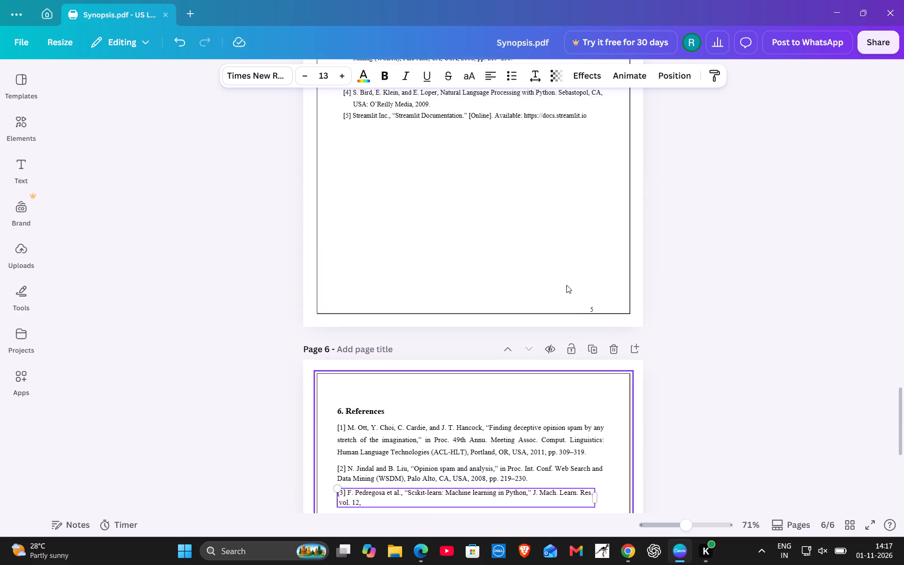
scroll(566, 285, up, 3)
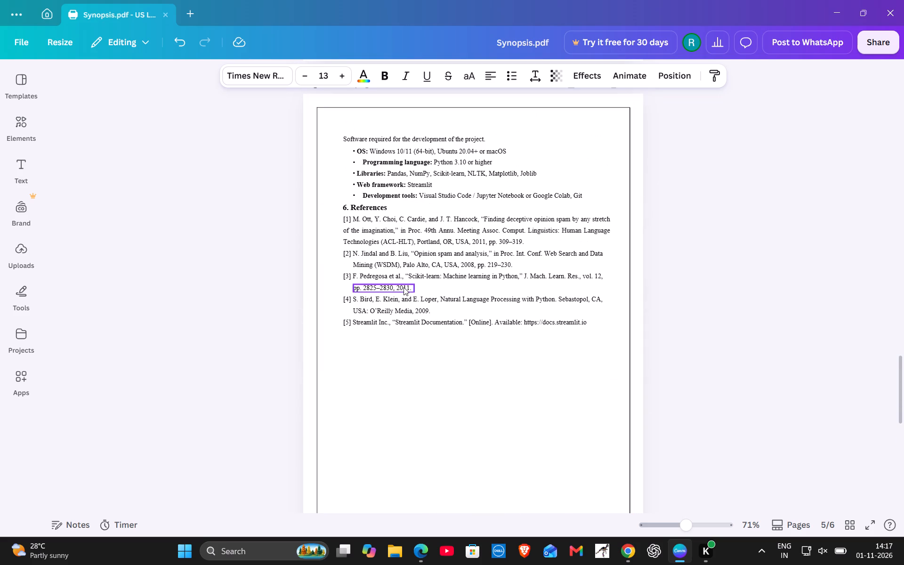
click(404, 287)
click(404, 287)
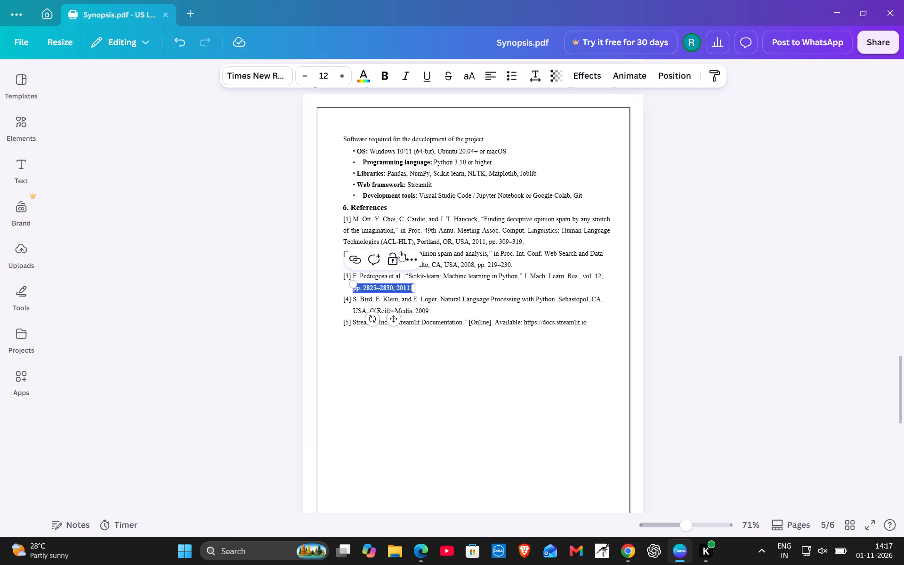
key(ctrl+c)
scroll(491, 395, down, 4)
scroll(426, 466, down, 3)
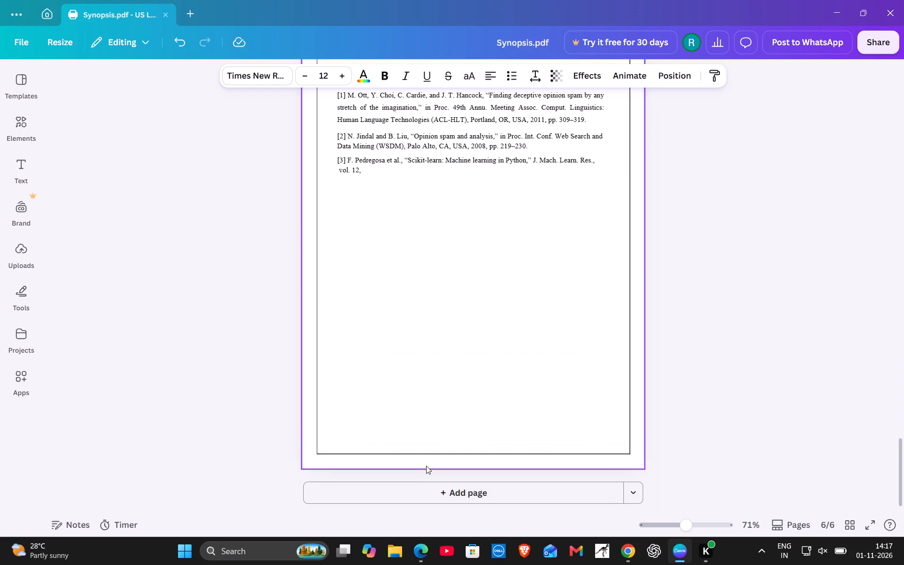
click(383, 169)
click(383, 169)
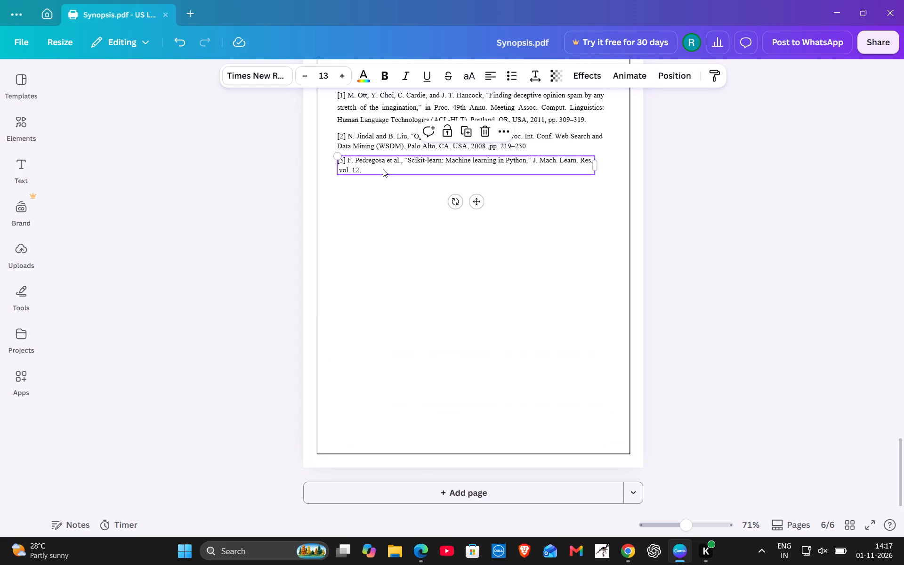
key(ctrl+v)
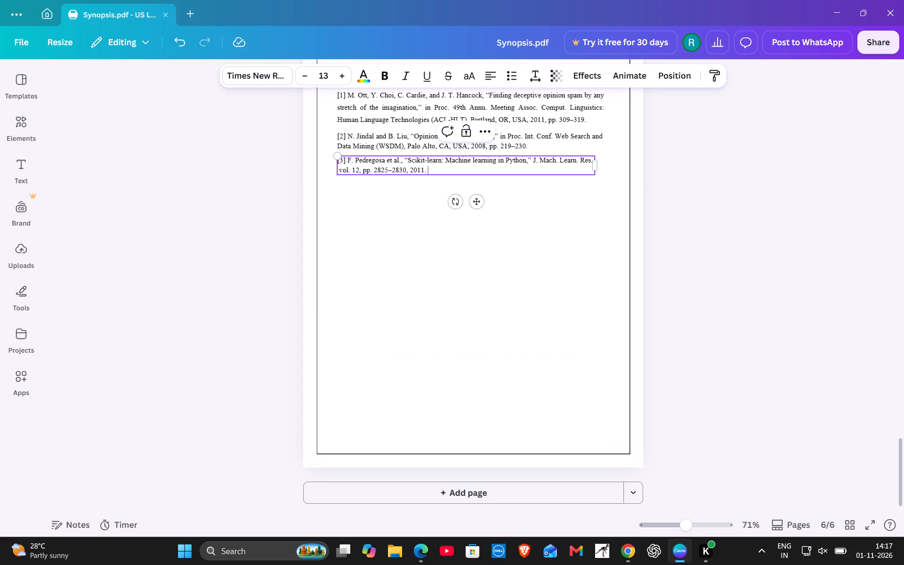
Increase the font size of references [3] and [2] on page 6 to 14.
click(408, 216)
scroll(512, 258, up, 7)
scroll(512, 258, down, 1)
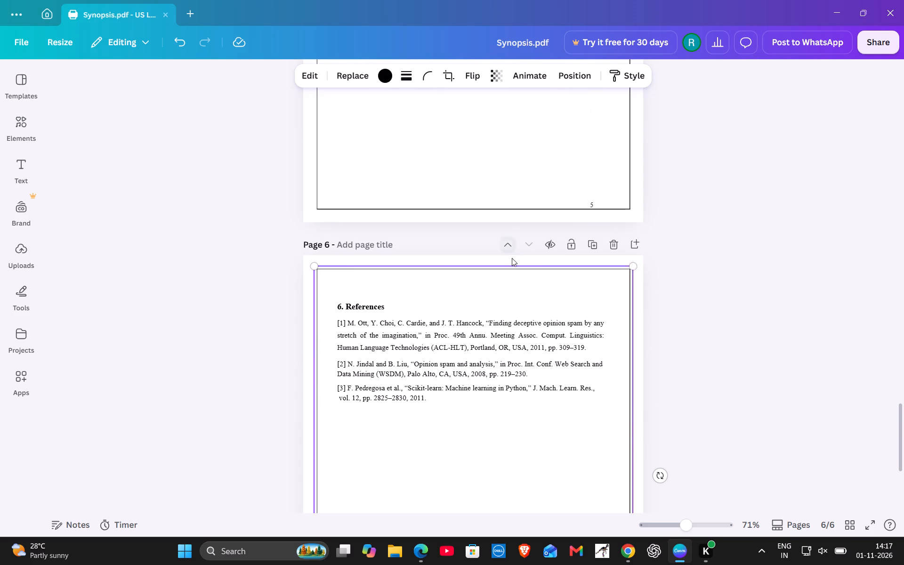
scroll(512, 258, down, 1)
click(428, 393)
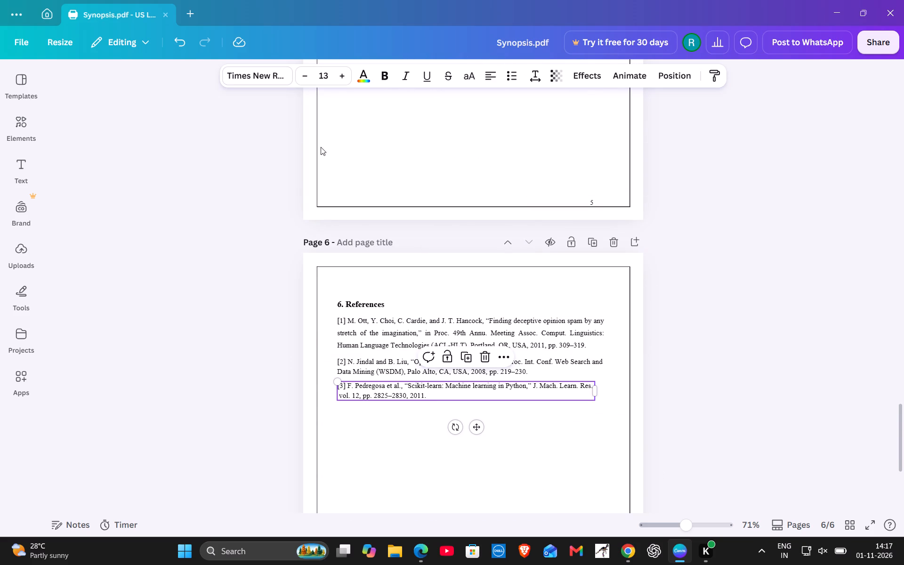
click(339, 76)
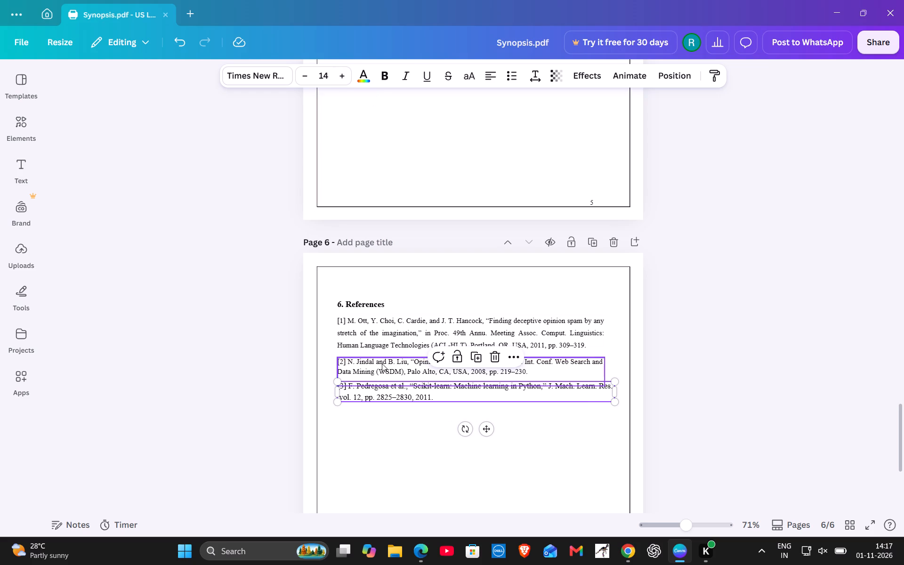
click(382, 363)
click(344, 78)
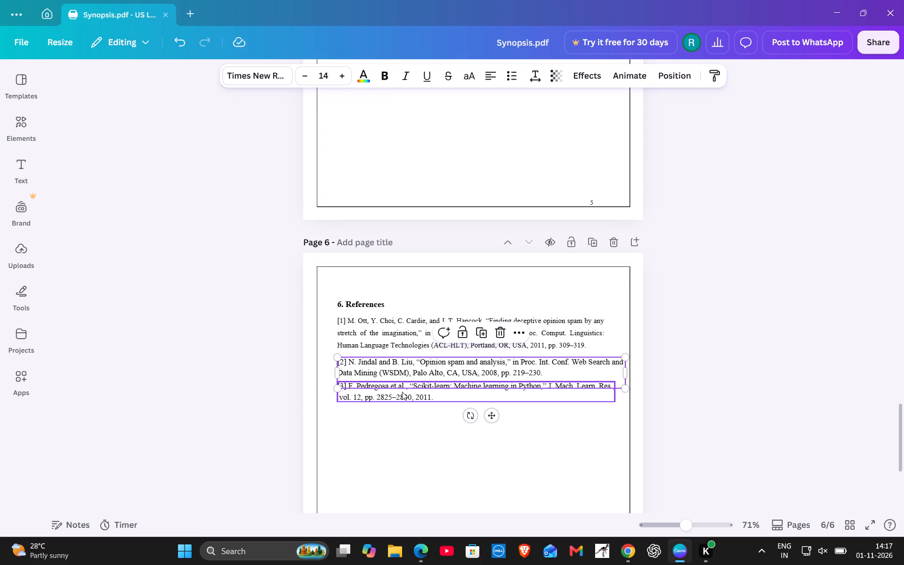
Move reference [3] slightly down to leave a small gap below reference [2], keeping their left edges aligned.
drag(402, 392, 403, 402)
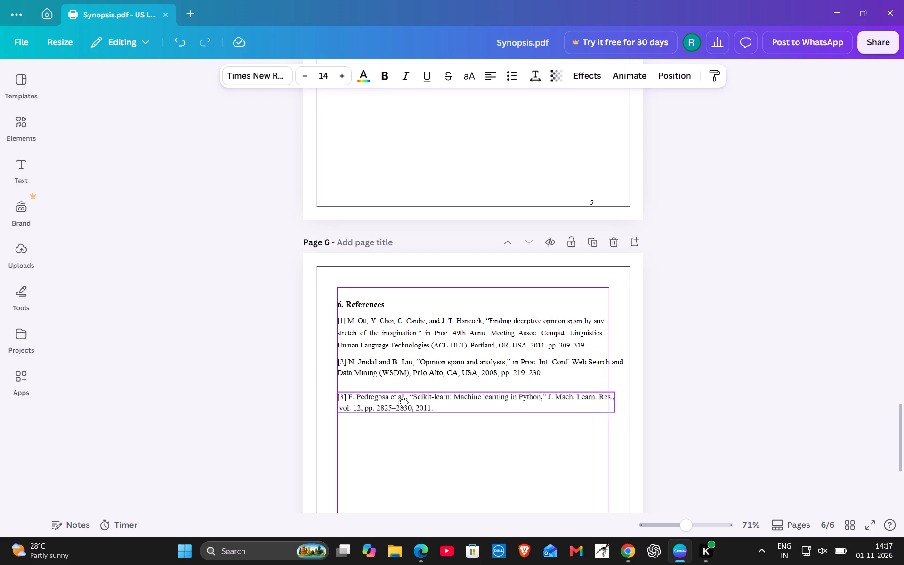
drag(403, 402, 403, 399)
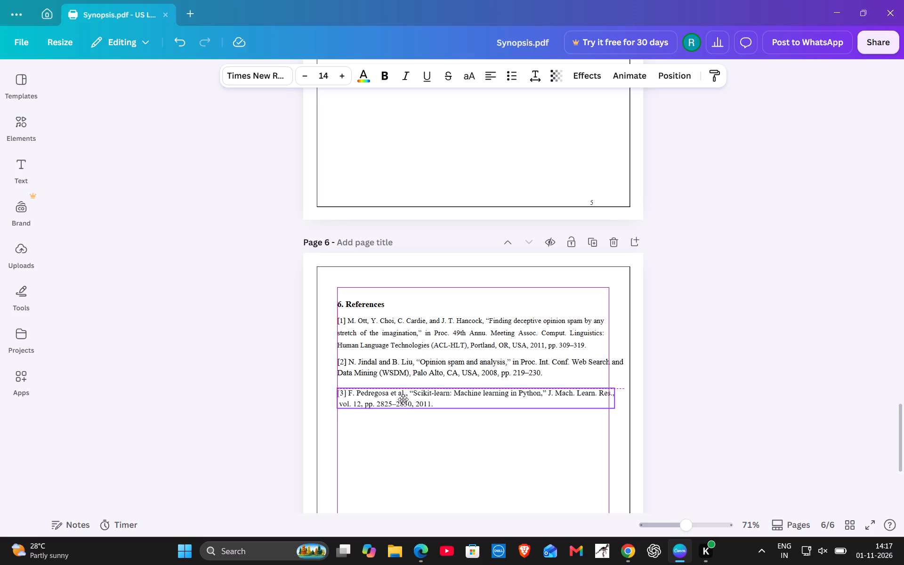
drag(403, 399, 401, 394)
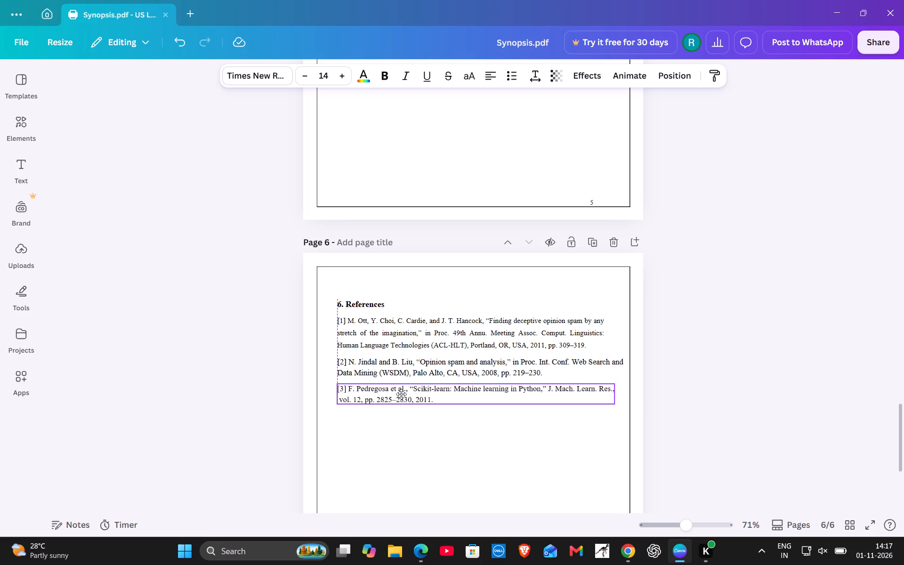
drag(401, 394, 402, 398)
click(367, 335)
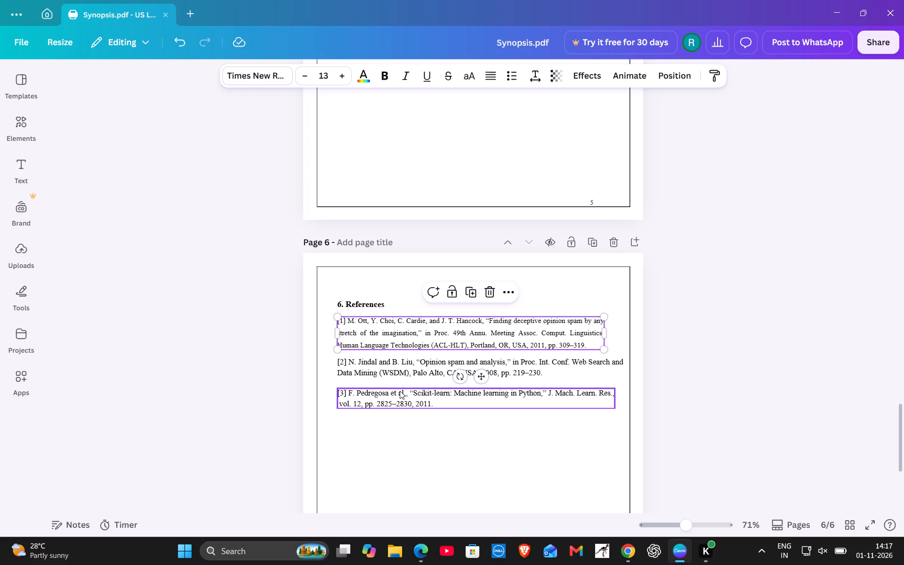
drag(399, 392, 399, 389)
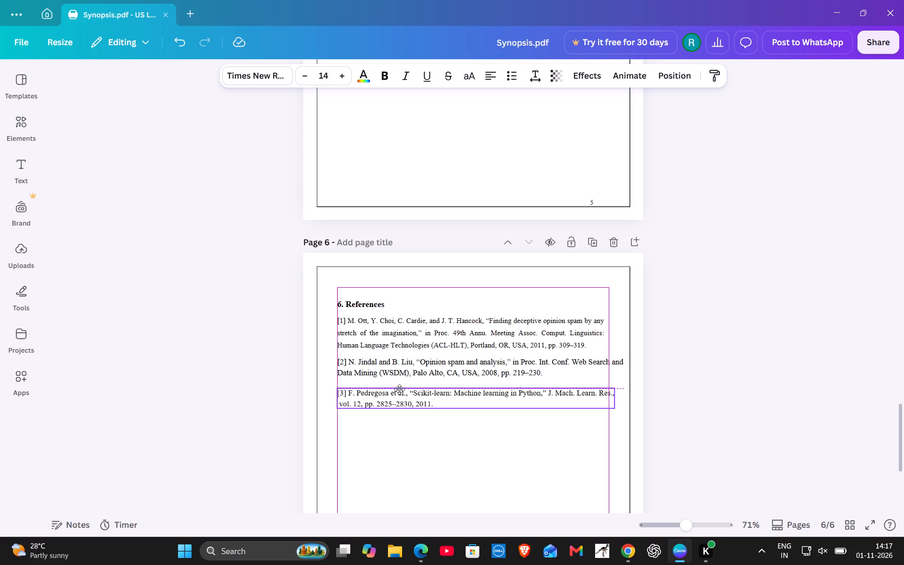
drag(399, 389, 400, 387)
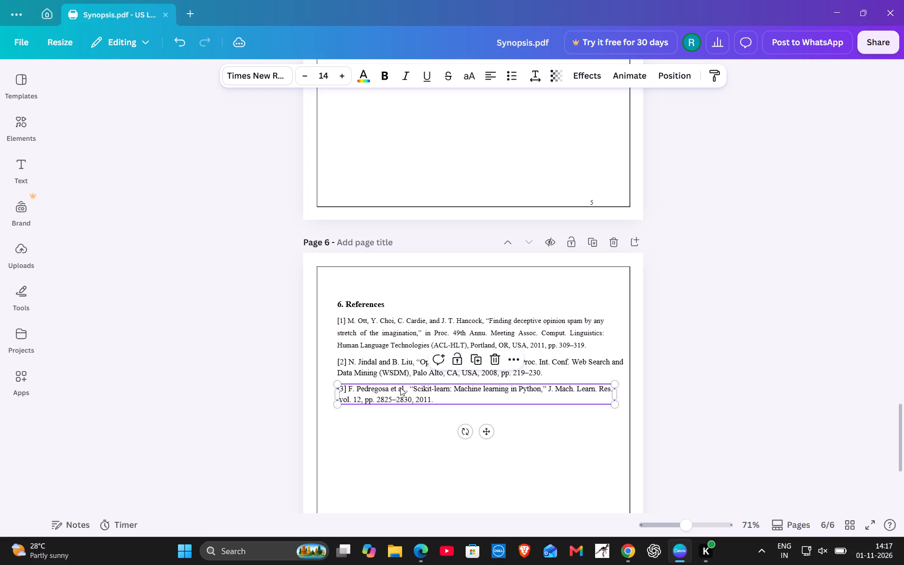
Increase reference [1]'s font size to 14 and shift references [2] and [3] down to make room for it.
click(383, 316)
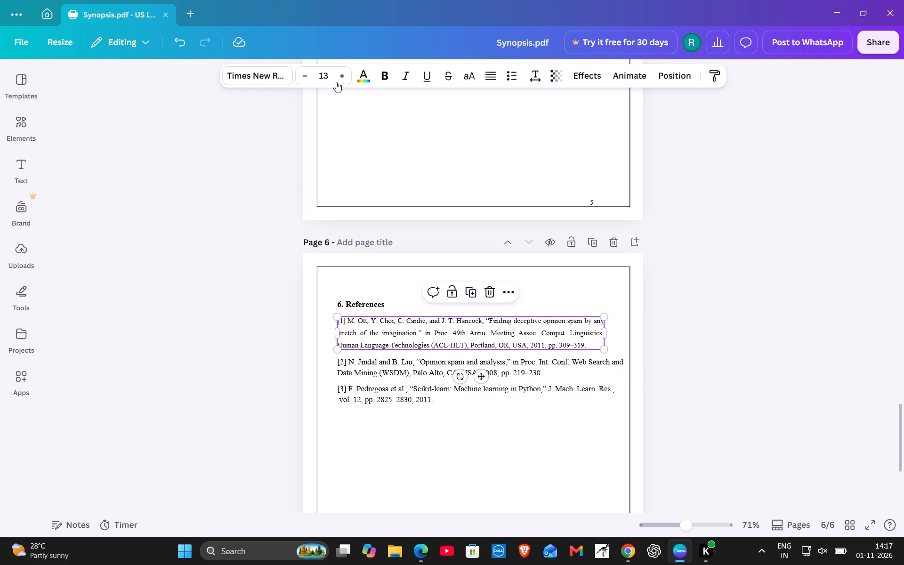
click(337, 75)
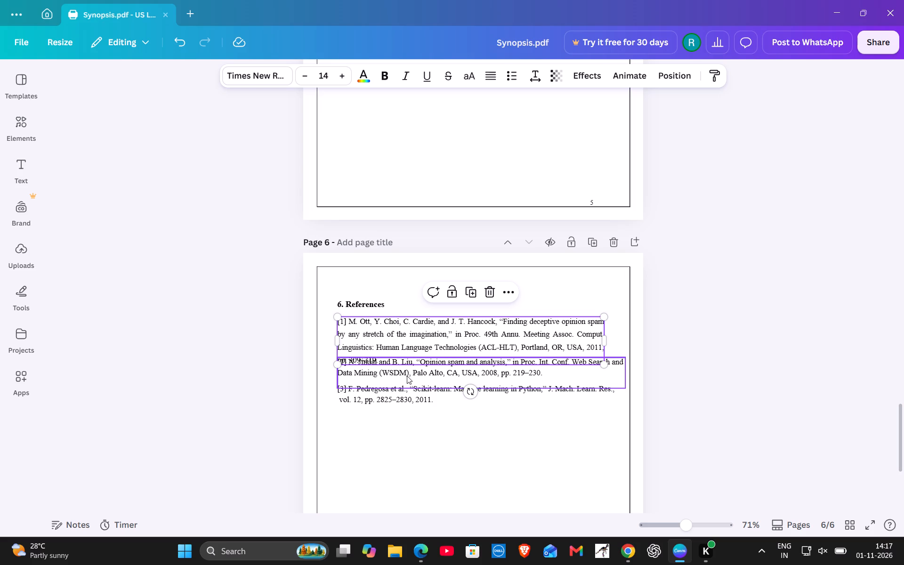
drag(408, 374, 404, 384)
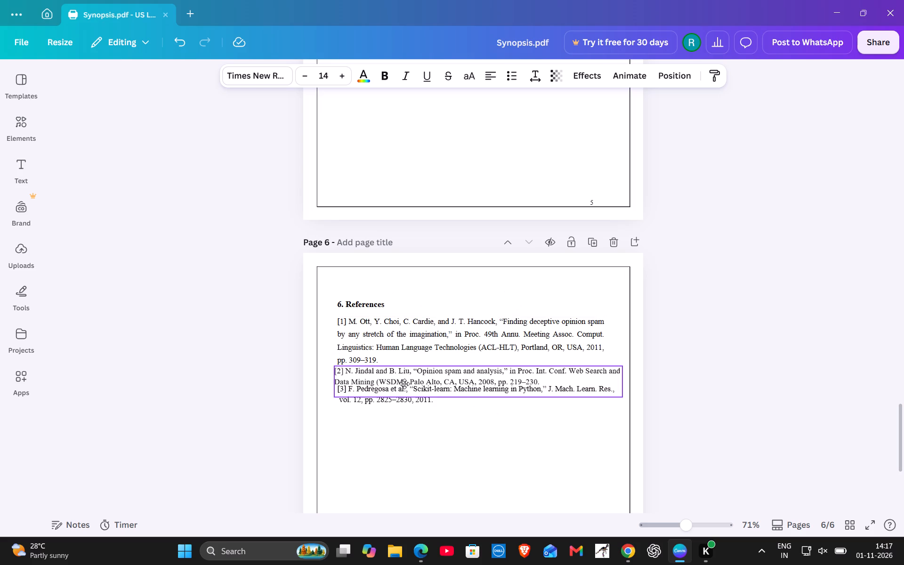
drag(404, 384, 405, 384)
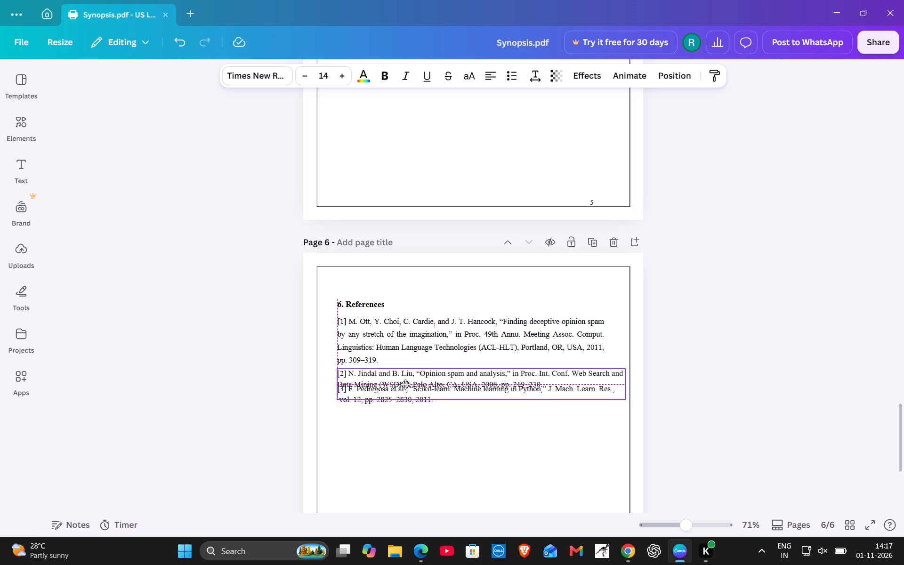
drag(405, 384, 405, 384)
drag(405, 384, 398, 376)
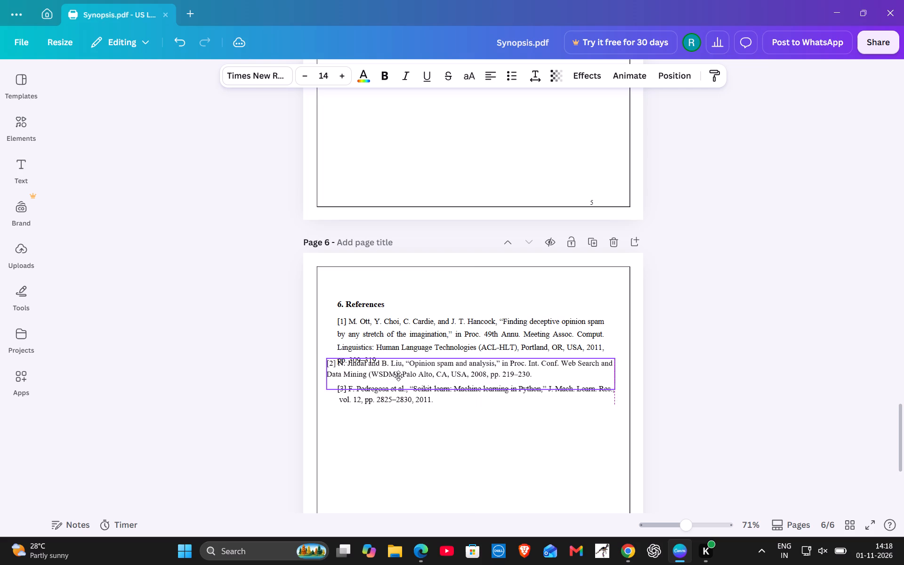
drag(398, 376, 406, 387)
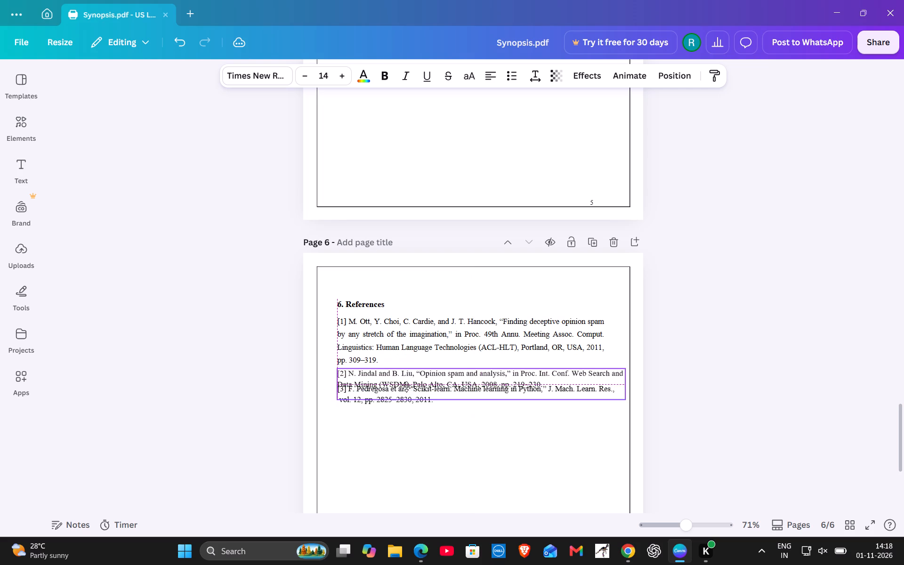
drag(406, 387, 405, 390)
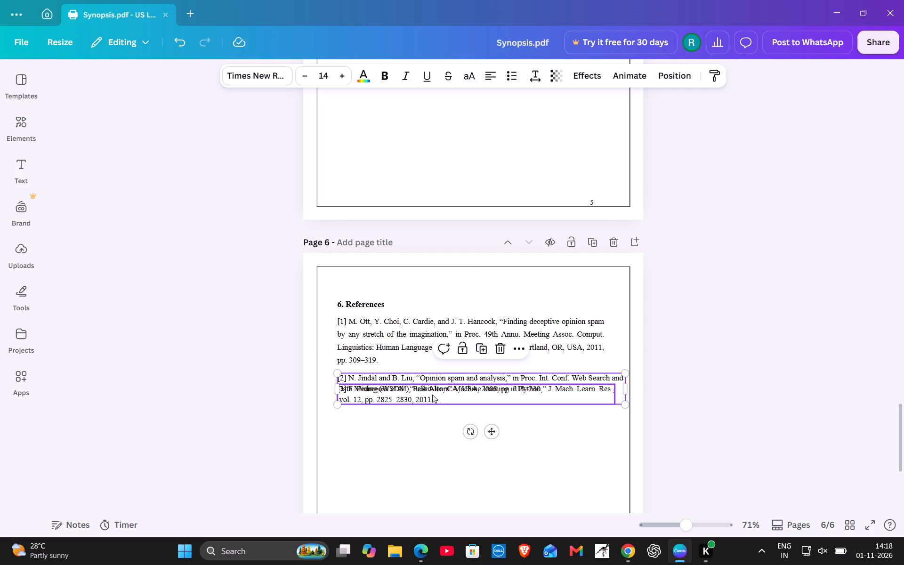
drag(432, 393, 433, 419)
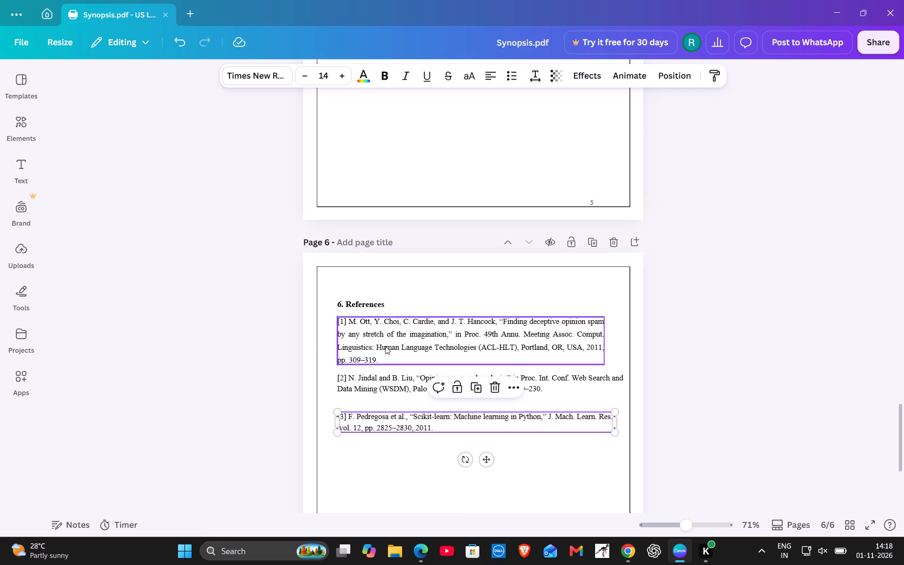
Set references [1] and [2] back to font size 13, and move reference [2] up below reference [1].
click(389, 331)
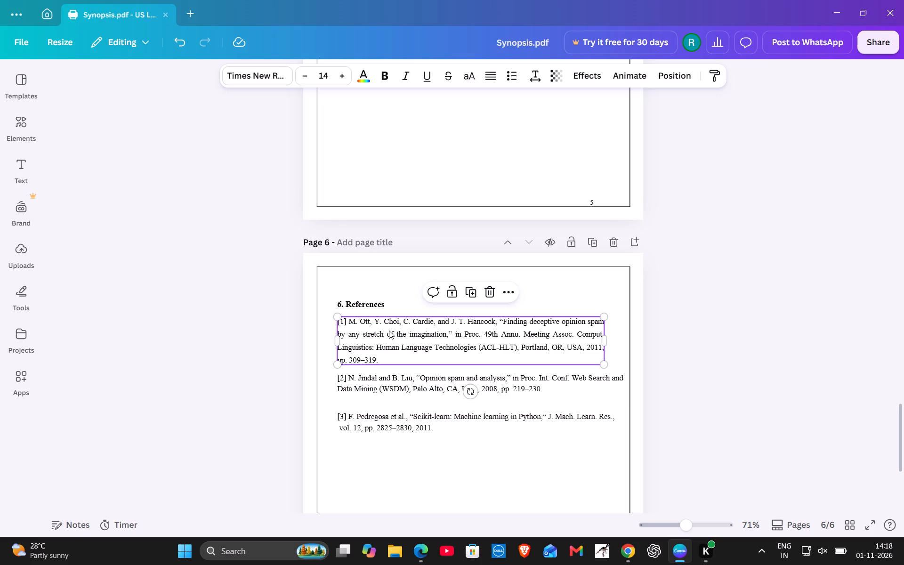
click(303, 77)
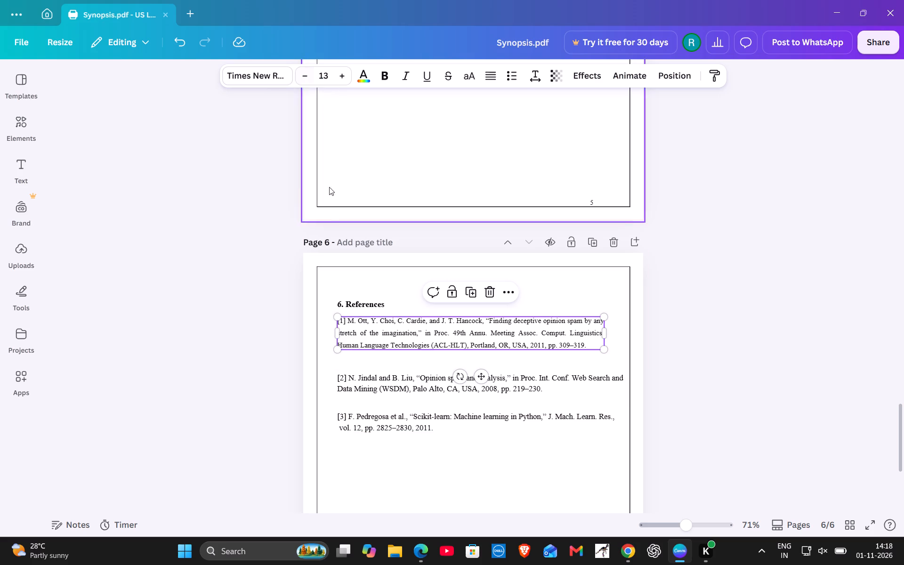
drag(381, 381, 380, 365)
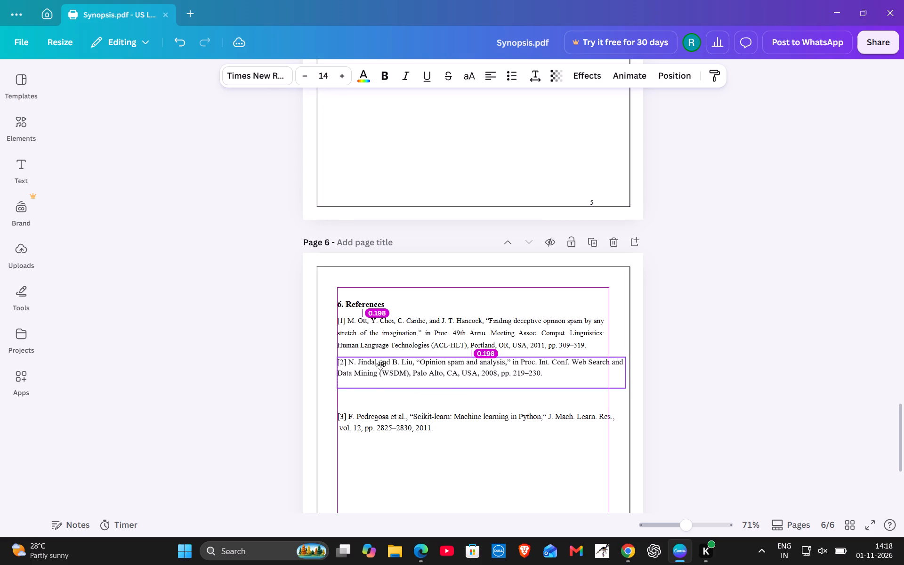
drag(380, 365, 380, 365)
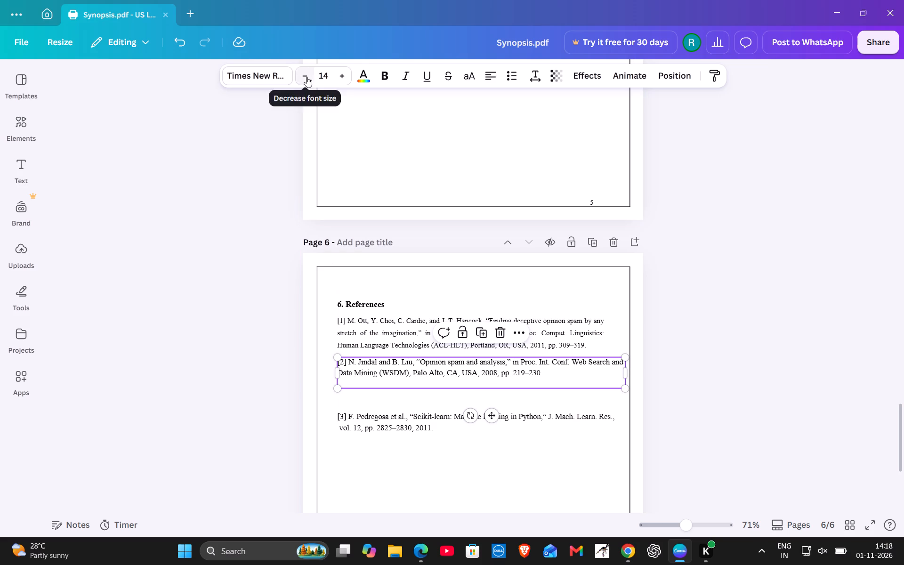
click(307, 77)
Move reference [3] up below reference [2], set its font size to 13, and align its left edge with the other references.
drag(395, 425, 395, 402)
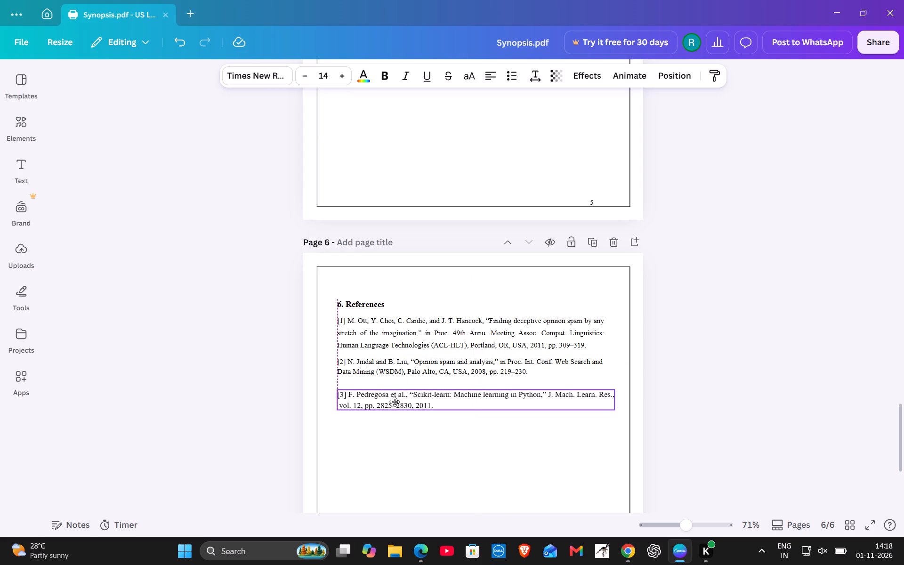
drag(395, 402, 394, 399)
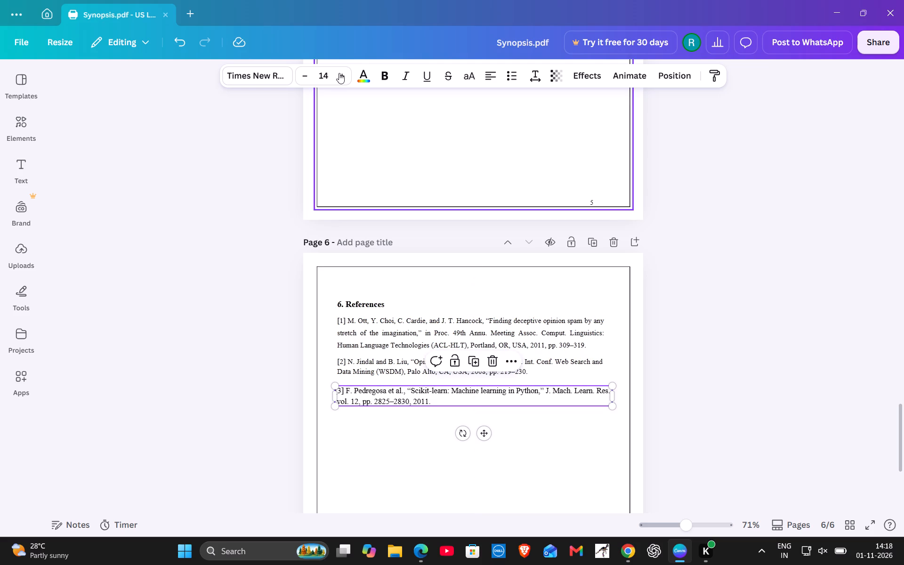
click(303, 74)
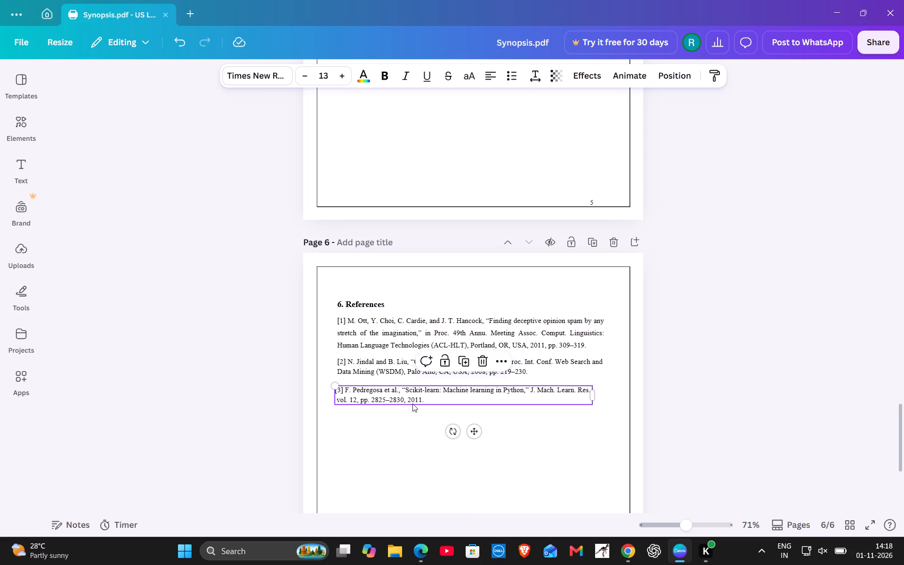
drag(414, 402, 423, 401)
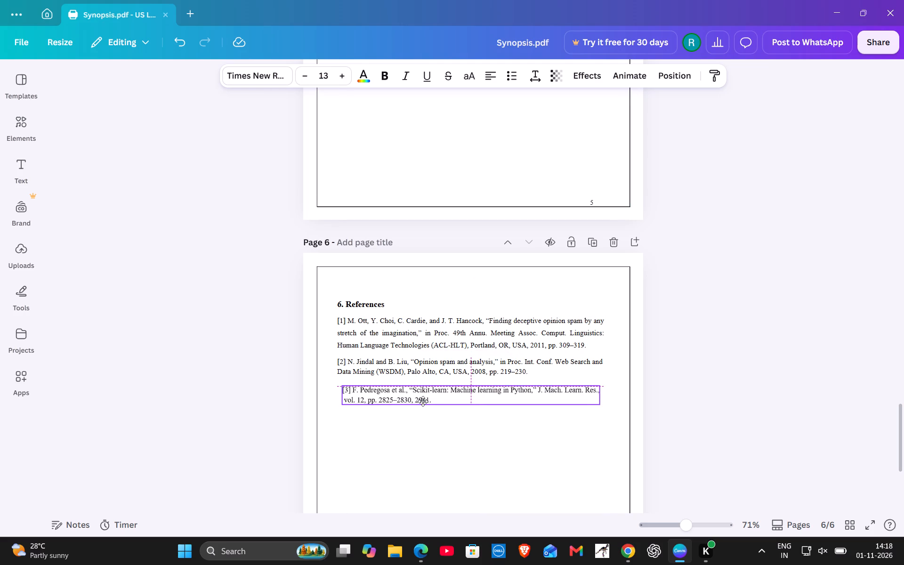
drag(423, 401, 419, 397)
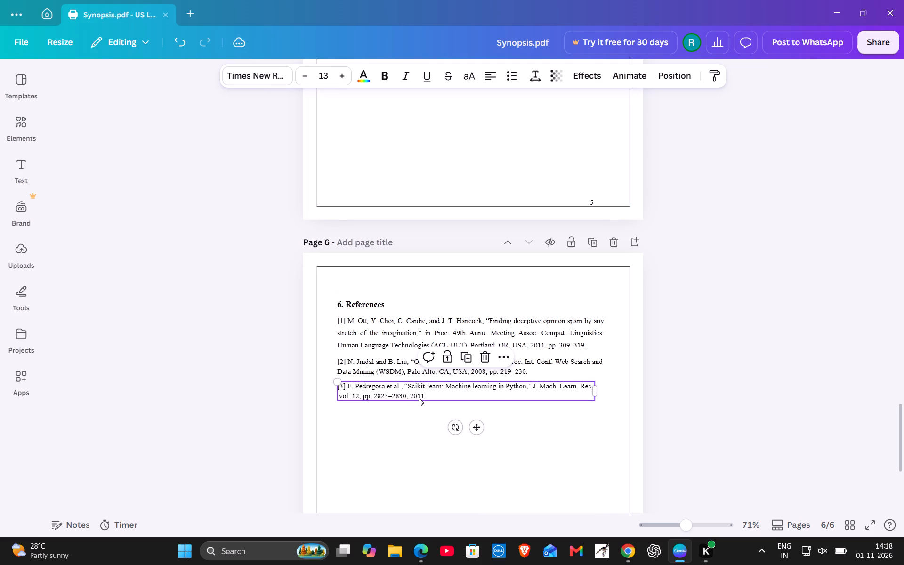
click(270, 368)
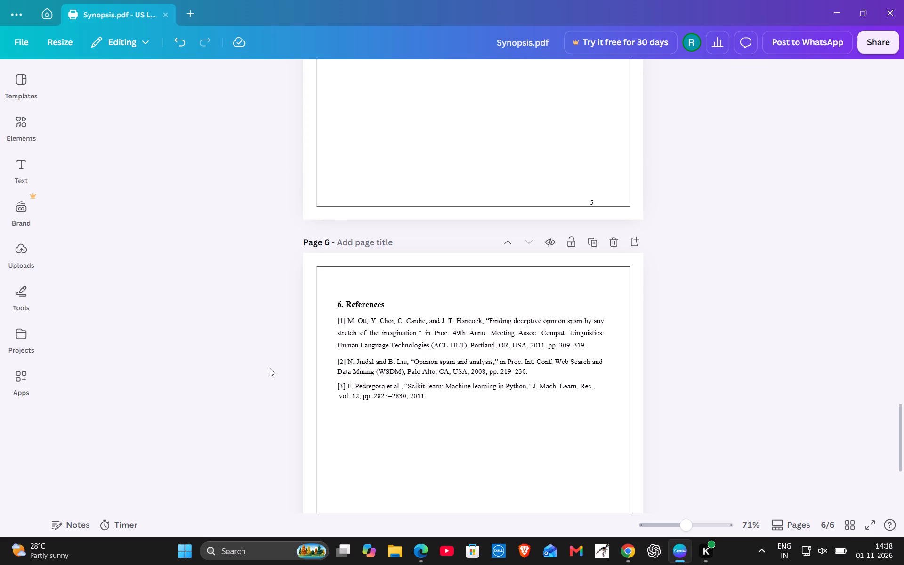
Tighten the reference spacing by moving [2] up directly beneath [1] and [3] up just below [2], keeping their left edges aligned.
click(355, 367)
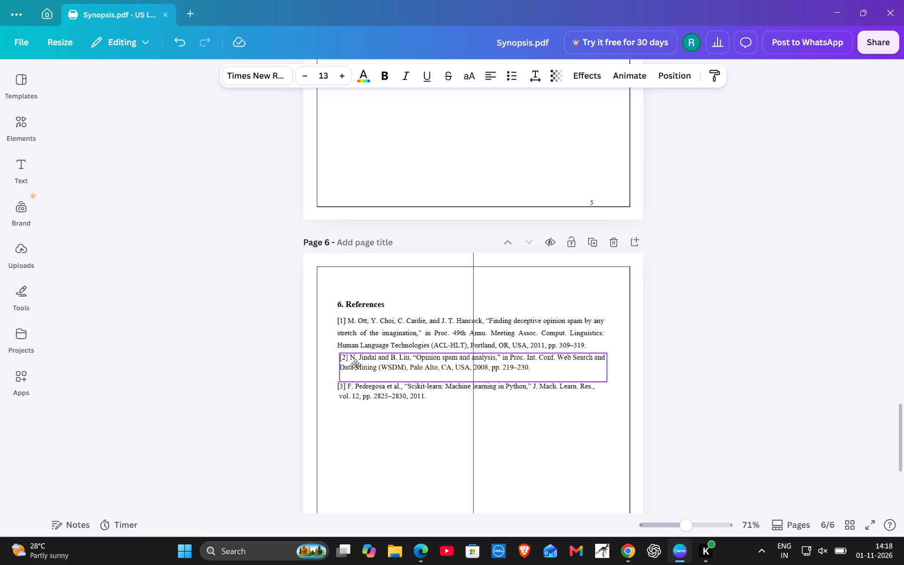
click(216, 351)
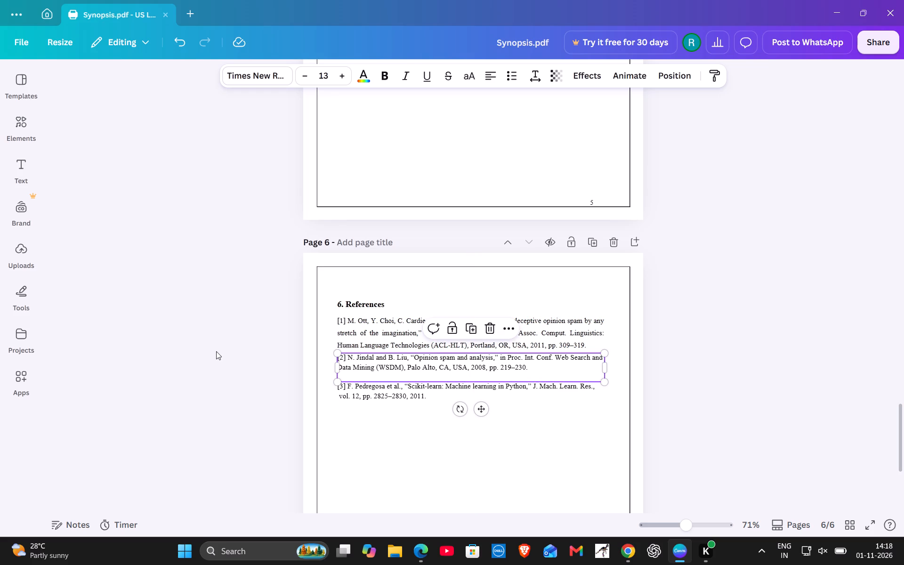
scroll(387, 403, down, 1)
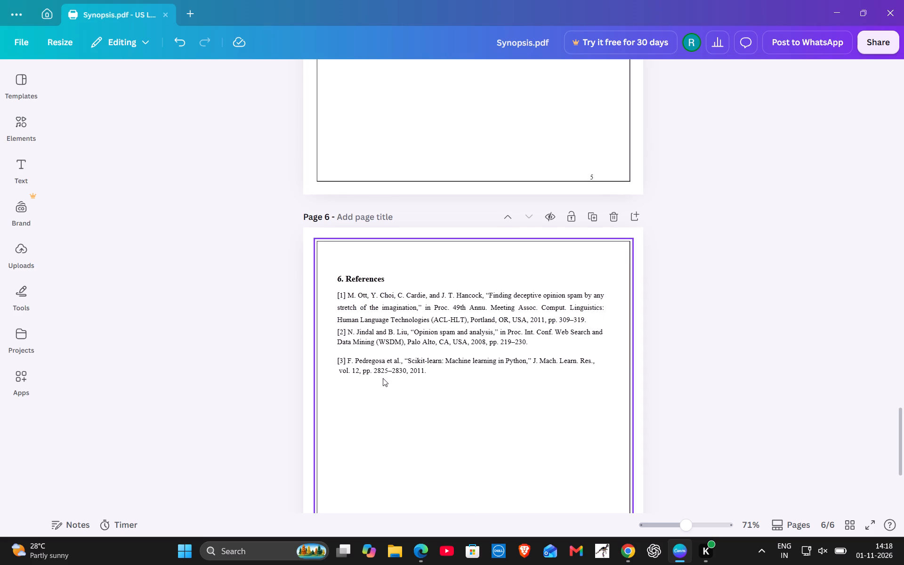
drag(391, 362, 391, 351)
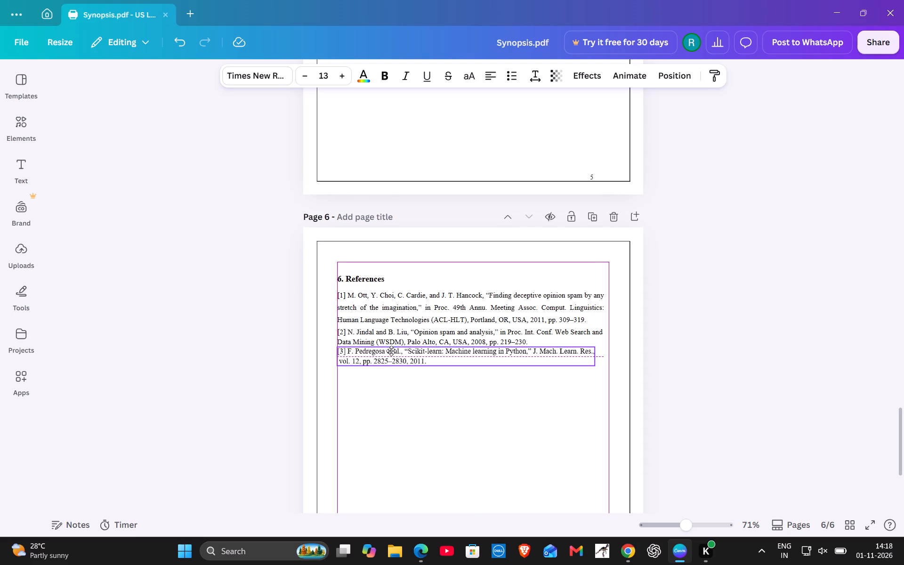
drag(391, 351, 392, 355)
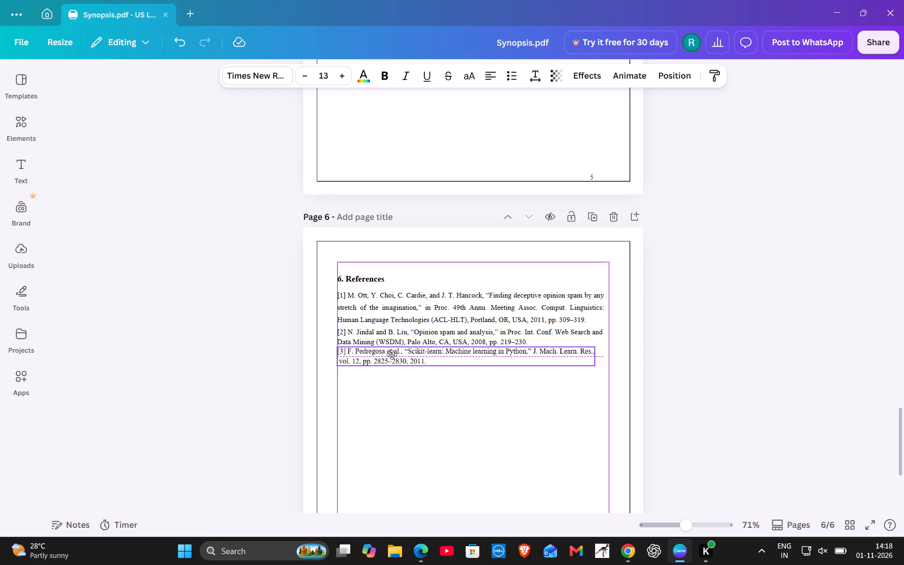
drag(392, 355, 391, 356)
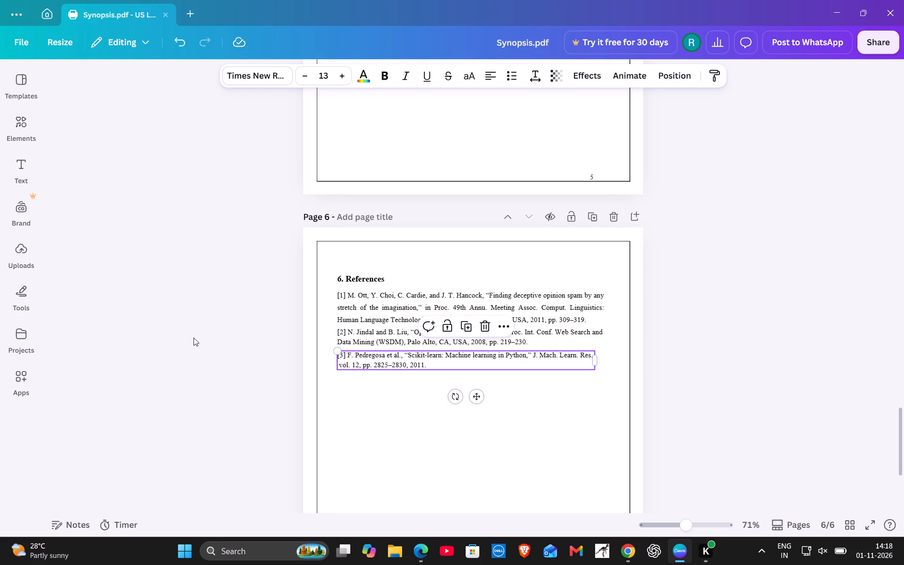
Copy the first line of reference [4] from page 5 for use on page 6.
click(194, 338)
scroll(457, 316, up, 4)
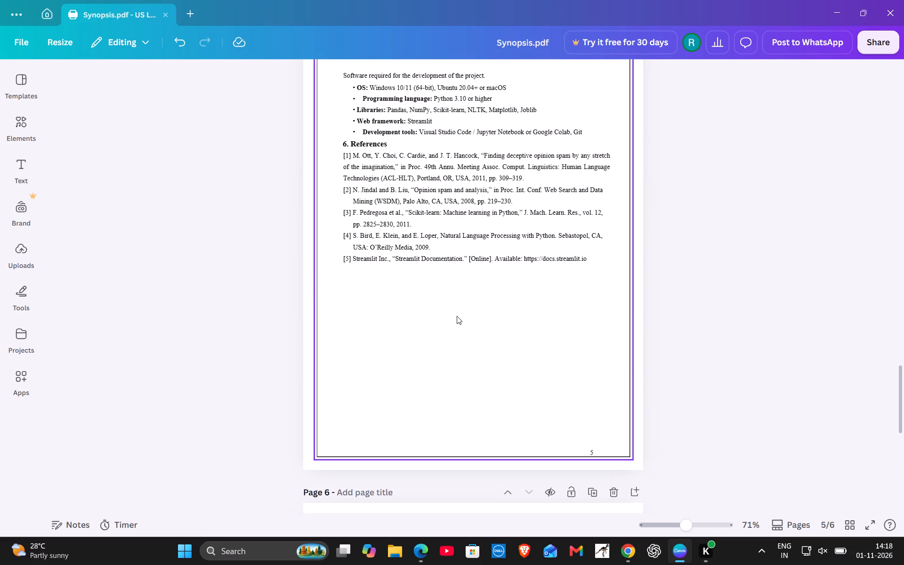
click(384, 234)
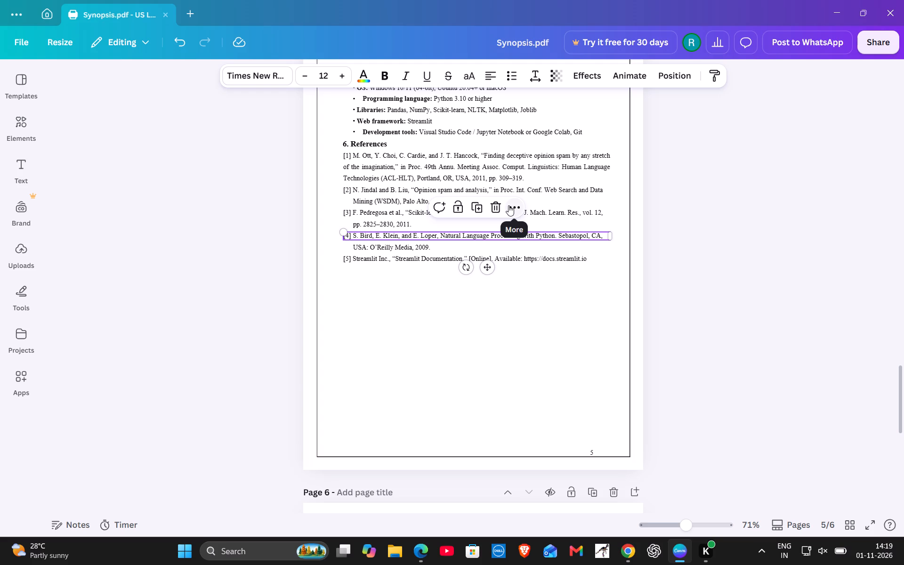
key(ctrl+c)
scroll(457, 346, down, 1)
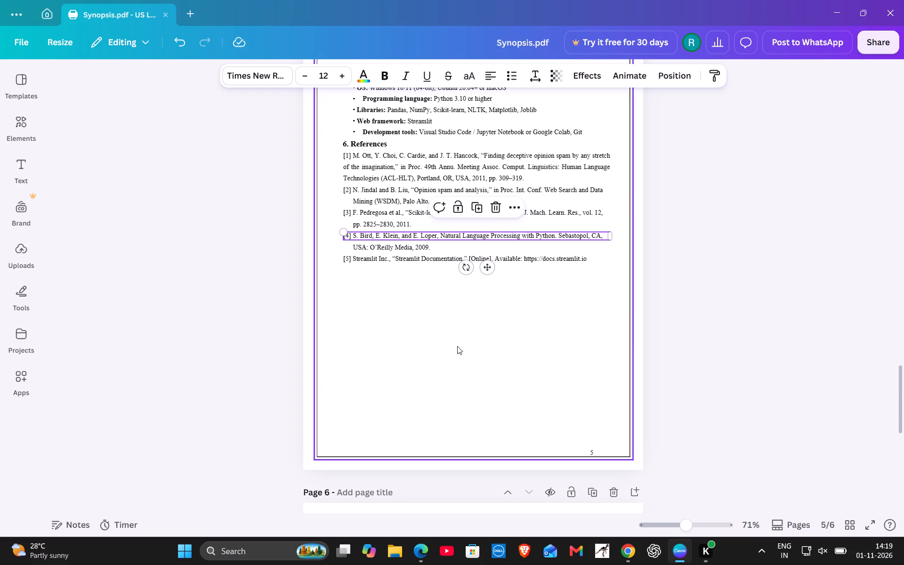
scroll(457, 346, down, 3)
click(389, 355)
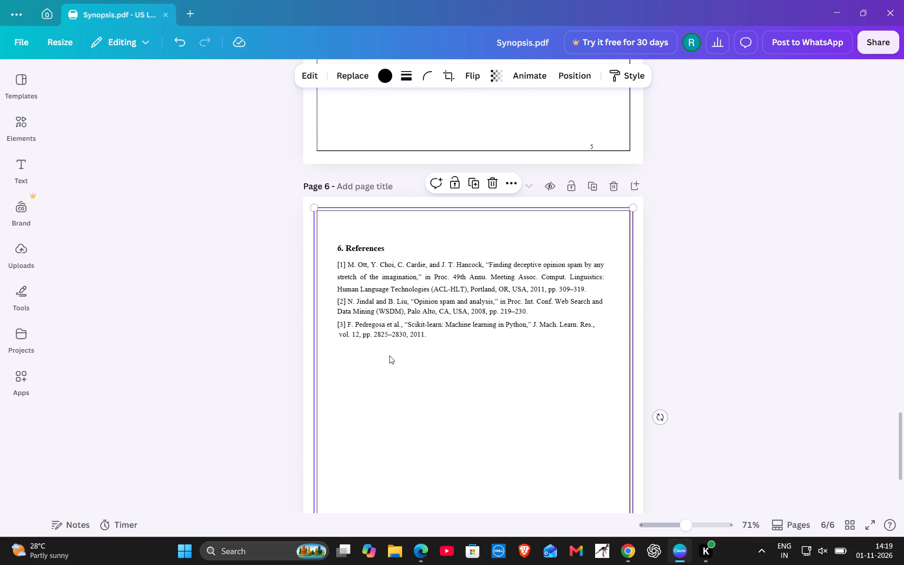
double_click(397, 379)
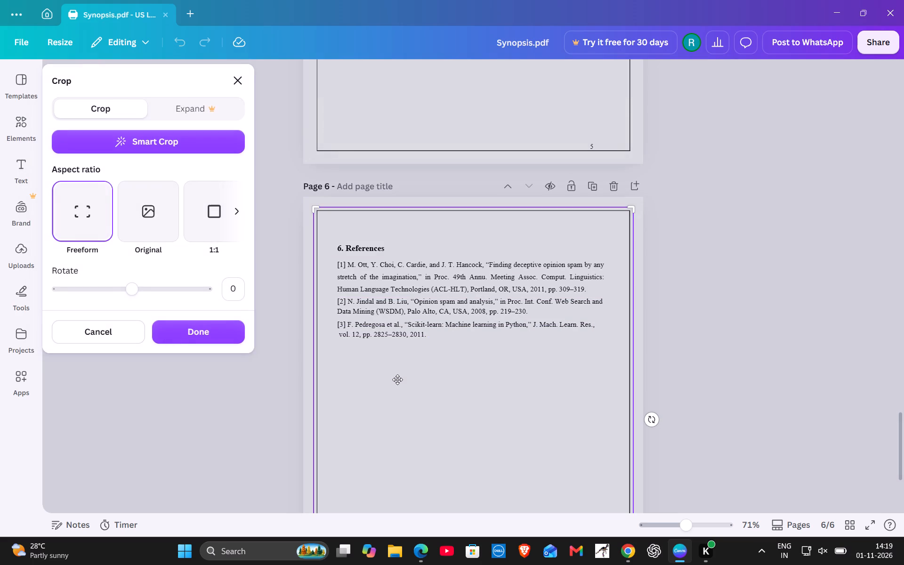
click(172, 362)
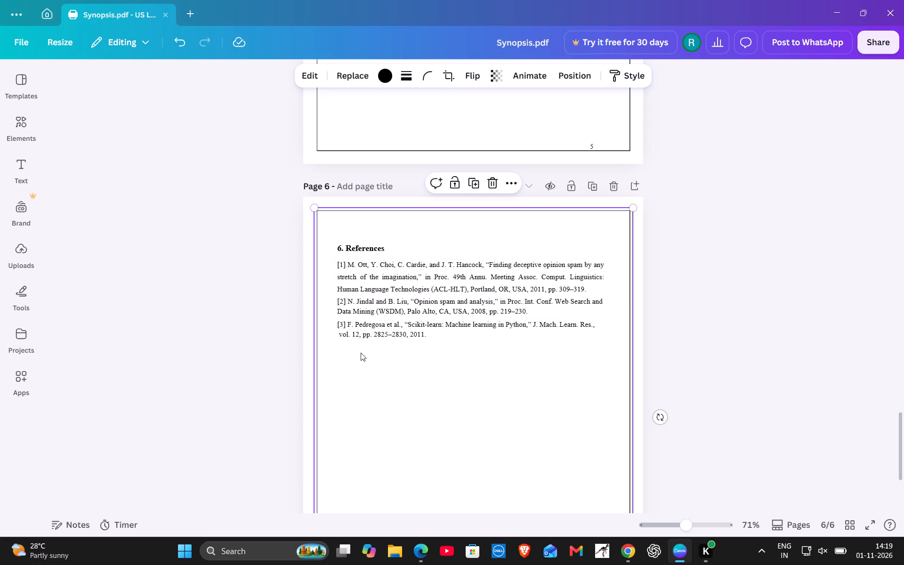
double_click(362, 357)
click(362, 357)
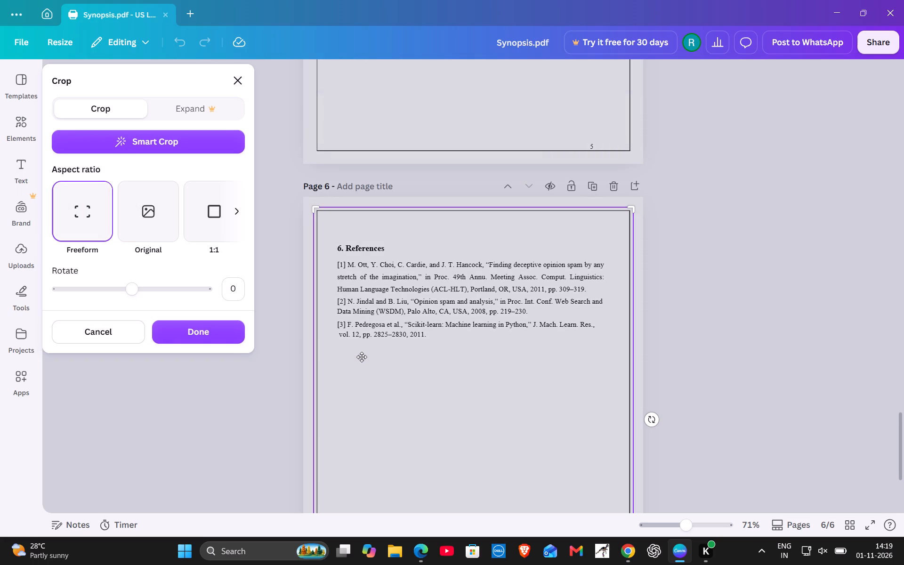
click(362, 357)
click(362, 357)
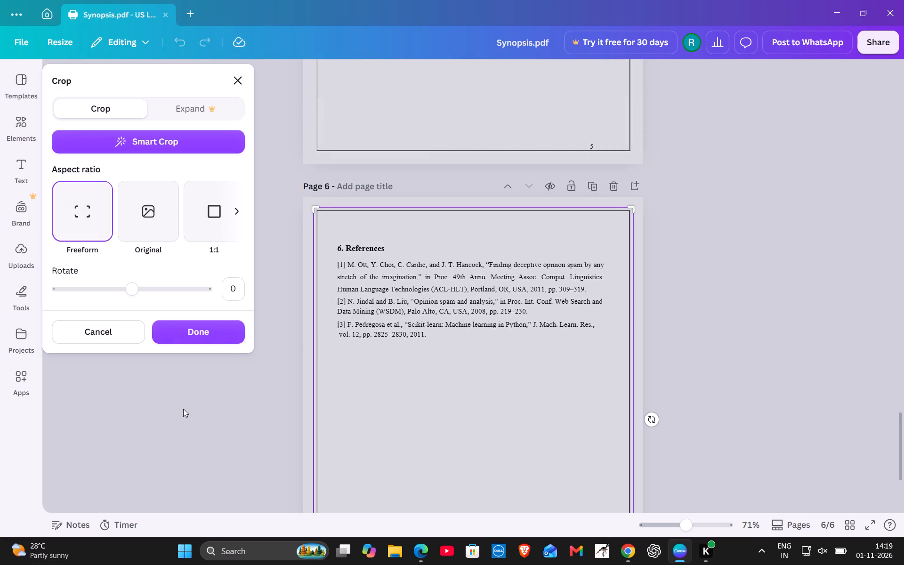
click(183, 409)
Paste the copied line on page 6 directly below reference [3], left-aligned with the other references, at font size 13.
click(387, 366)
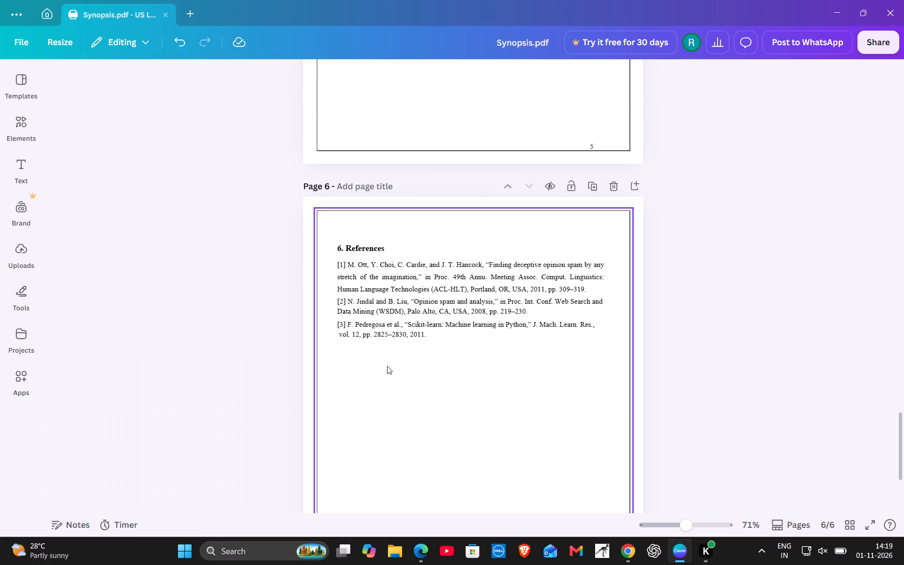
key(ctrl+v)
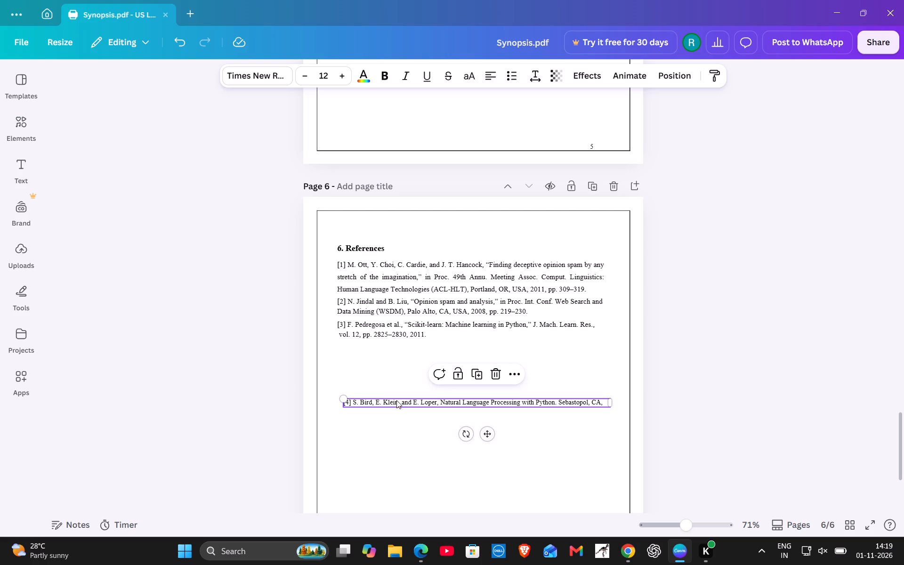
drag(395, 401, 387, 373)
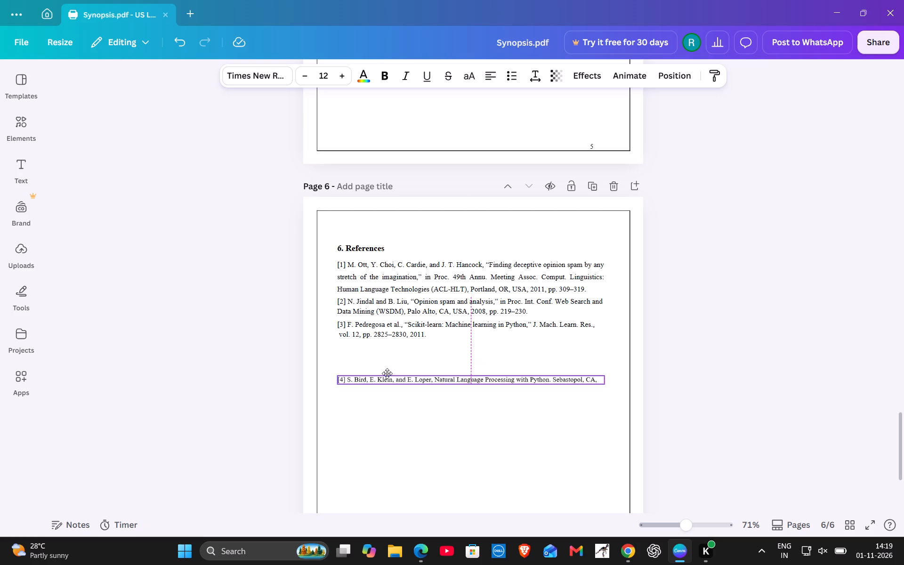
drag(387, 373, 387, 352)
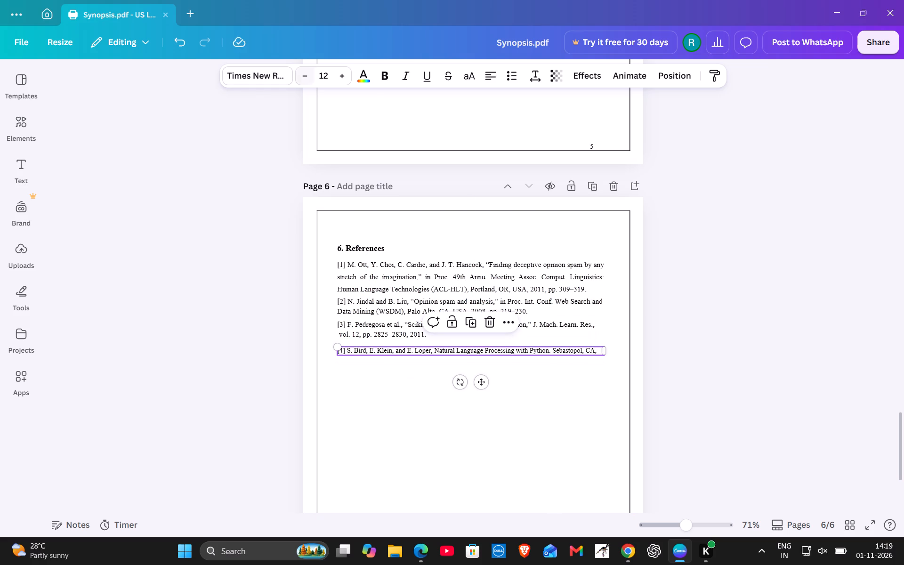
click(339, 78)
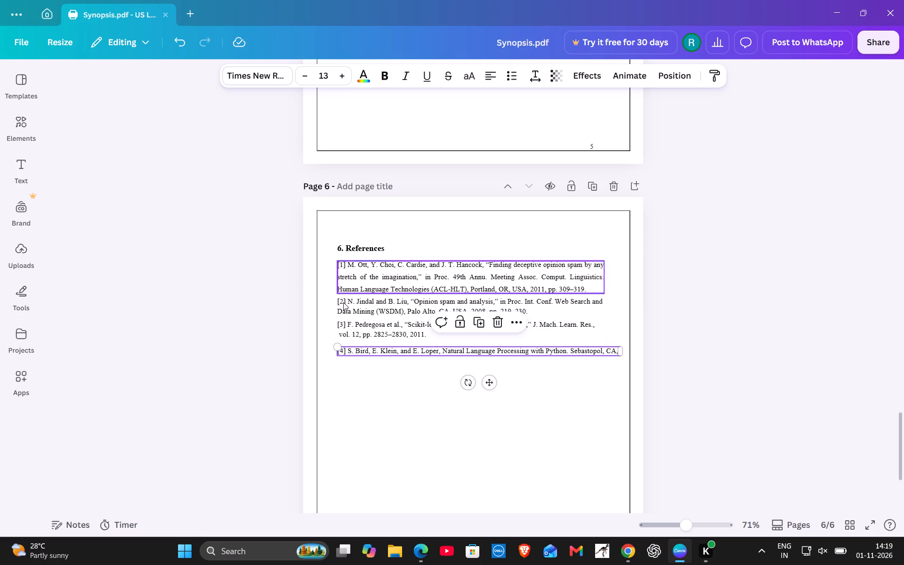
click(397, 349)
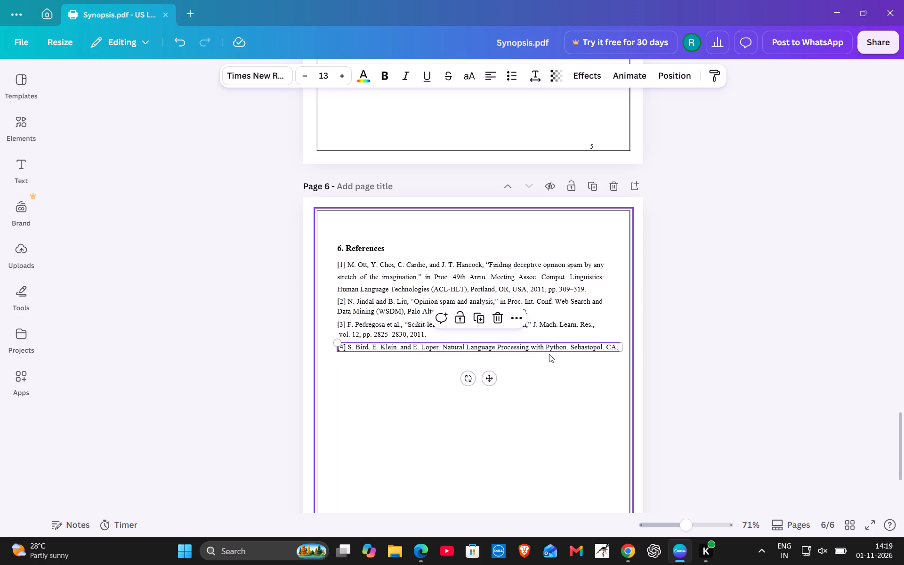
Break reference [4] after "Sebastopol," so that "CA," starts its second line.
click(605, 347)
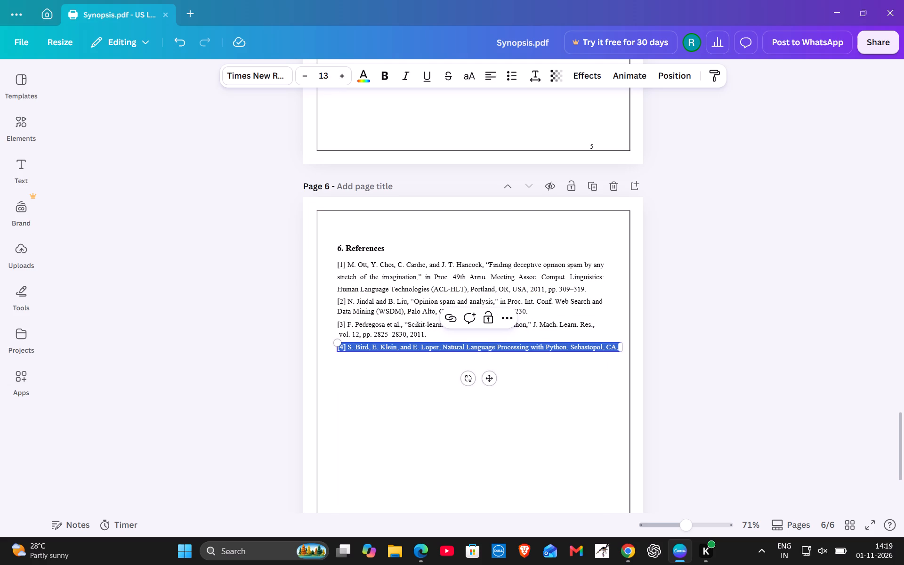
click(605, 347)
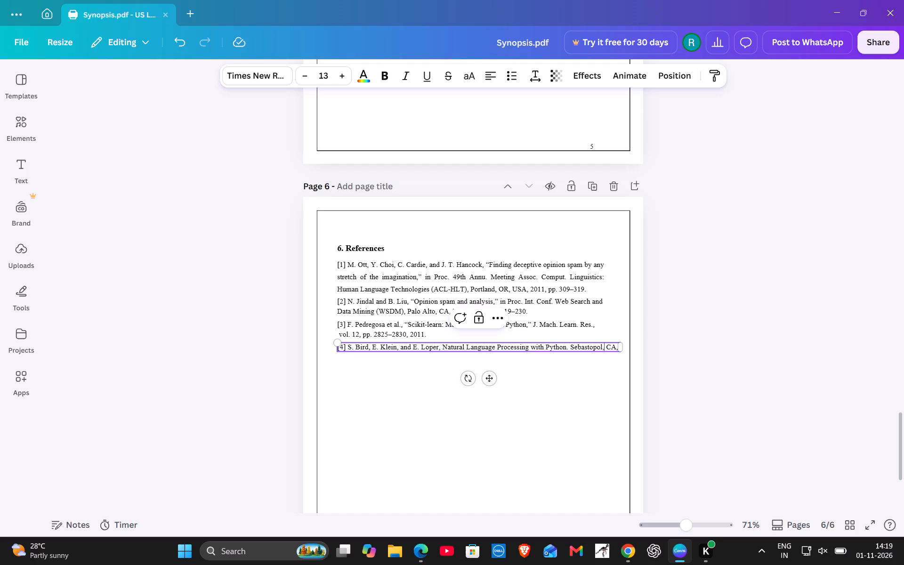
key(Return)
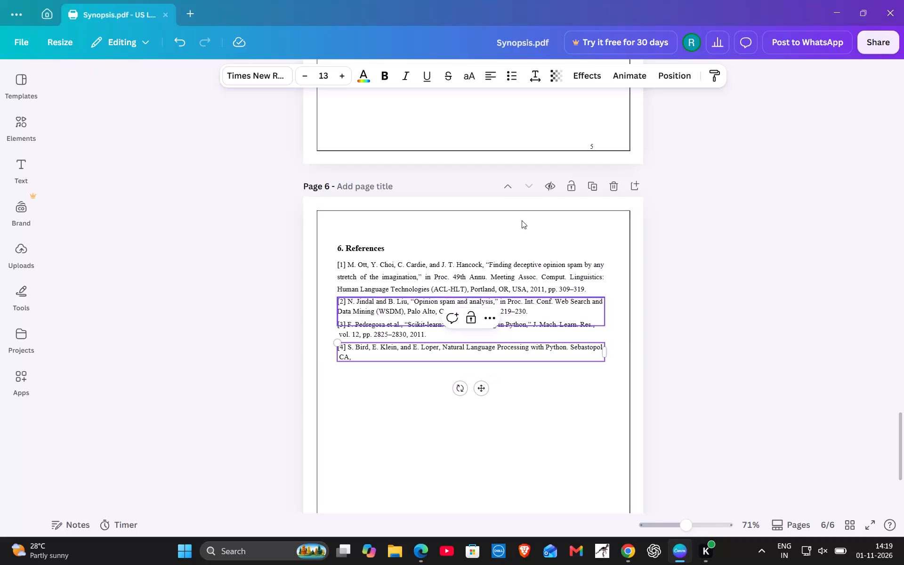
Copy "USA: O'Reilly Media, 2009." from page 5 and append it after "CA," in reference [4] on page 6.
scroll(514, 208, up, 6)
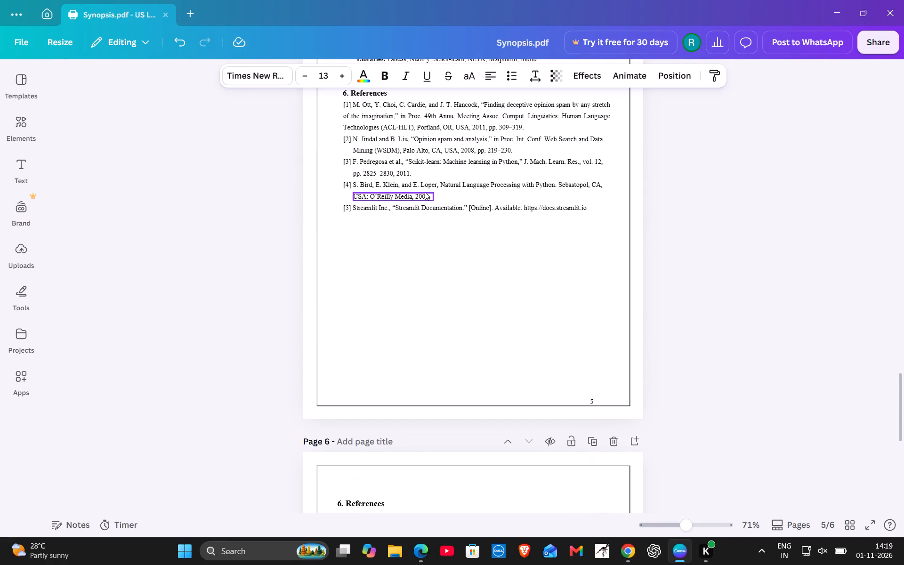
double_click(425, 192)
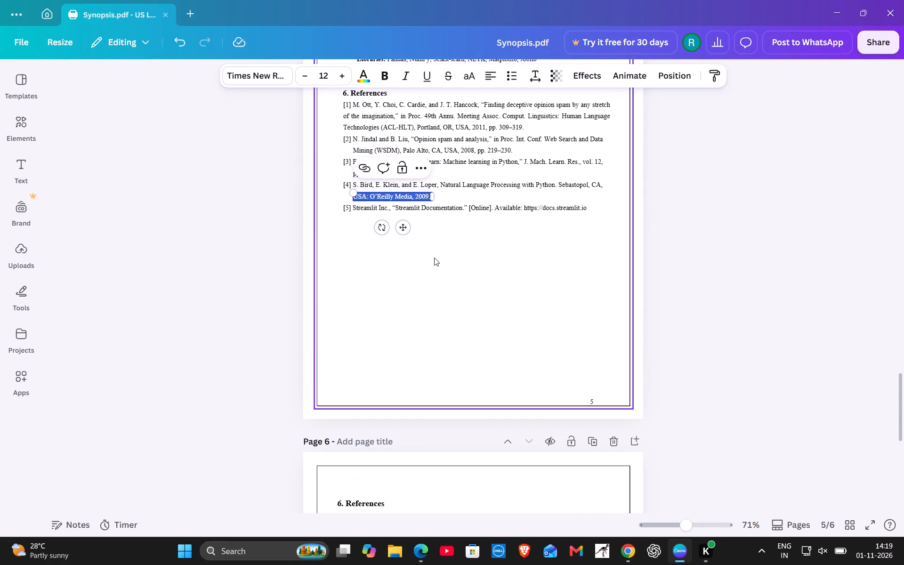
key(ctrl+c)
scroll(434, 258, down, 4)
click(367, 408)
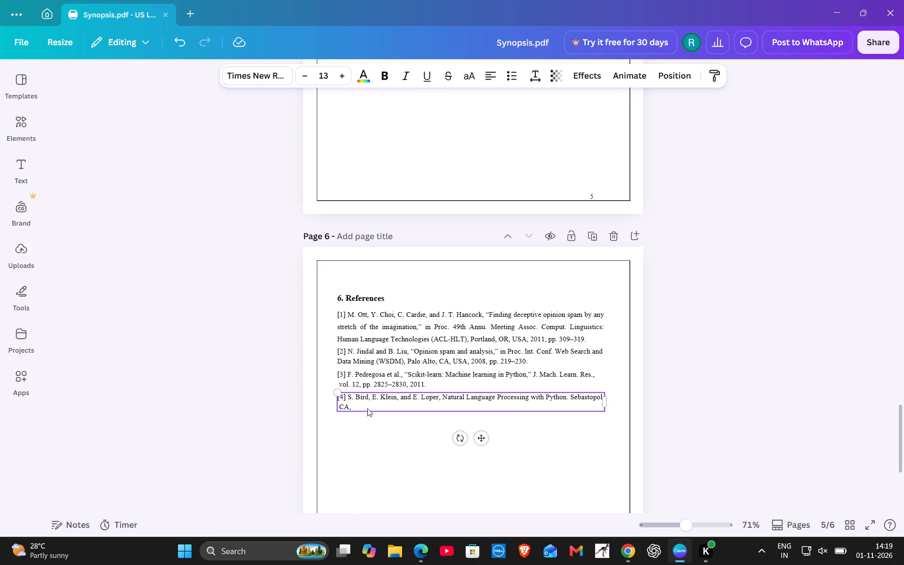
click(367, 408)
key(ctrl+v)
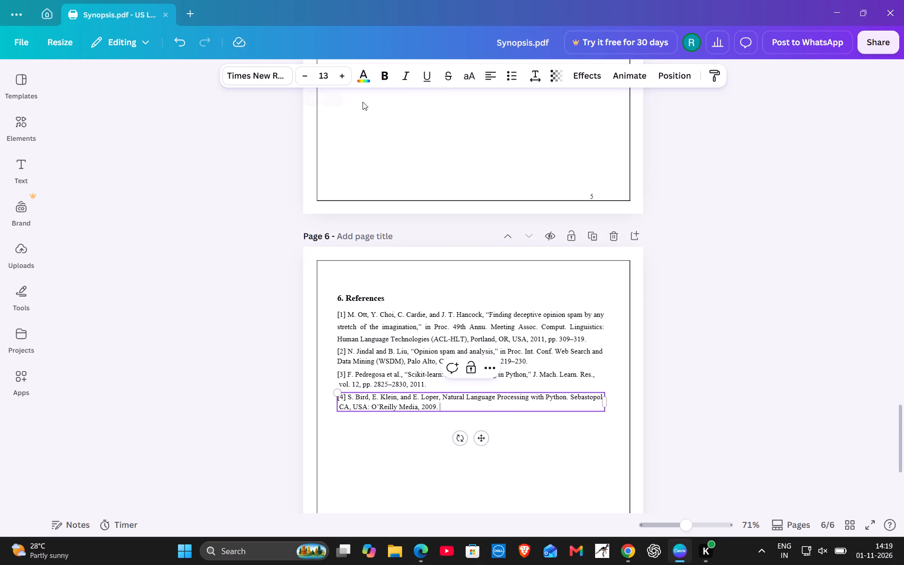
Copy reference [5], the Streamlit Documentation entry, from page 5 and paste it below reference [4] on page 6.
scroll(388, 179, up, 4)
double_click(397, 172)
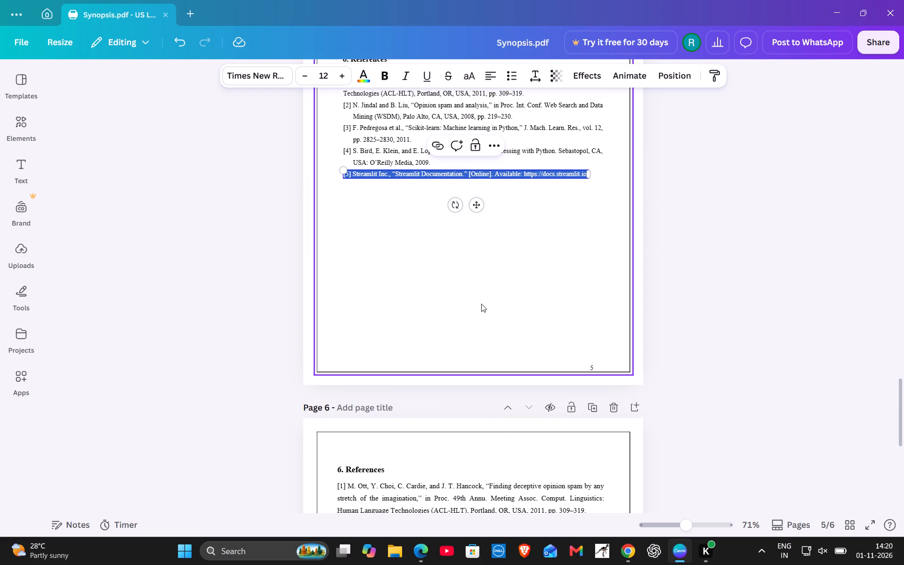
key(ctrl+c)
scroll(481, 304, down, 5)
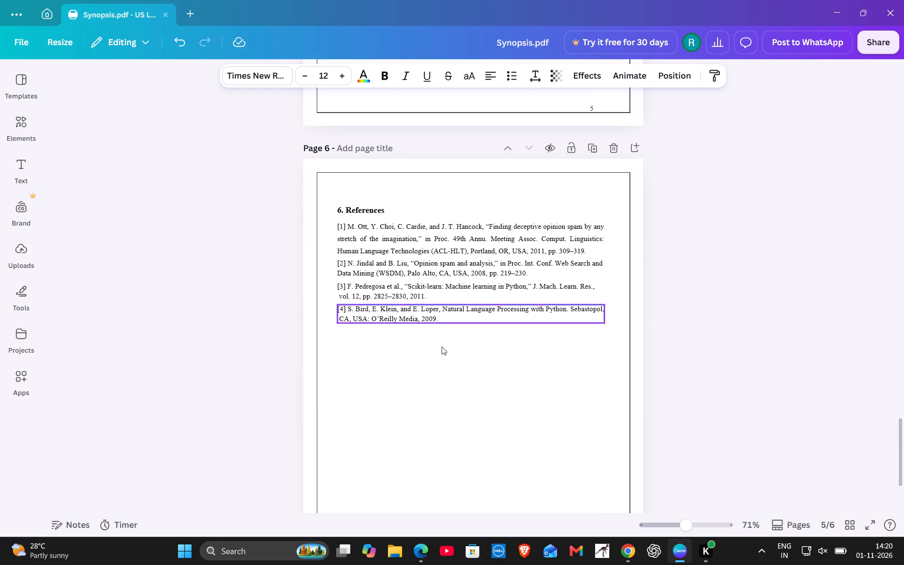
click(410, 345)
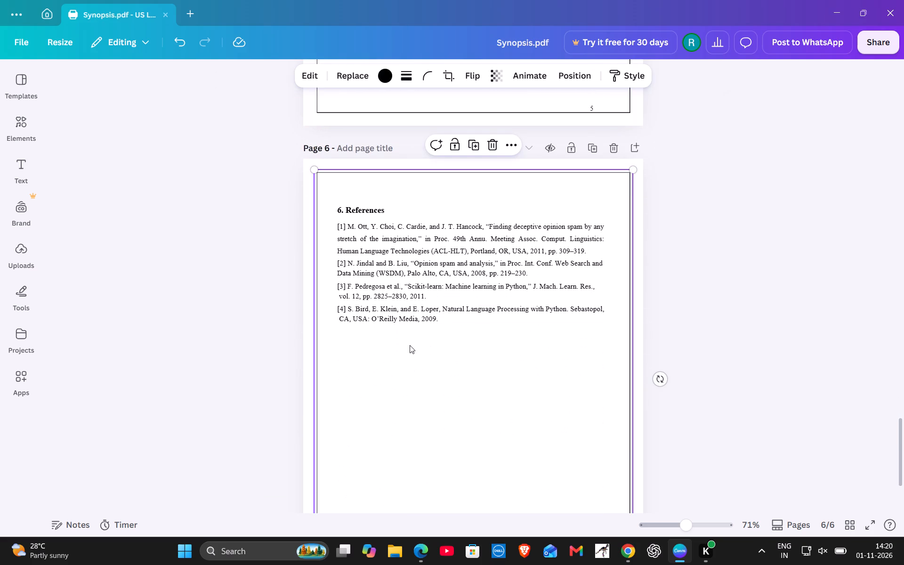
right_click(410, 345)
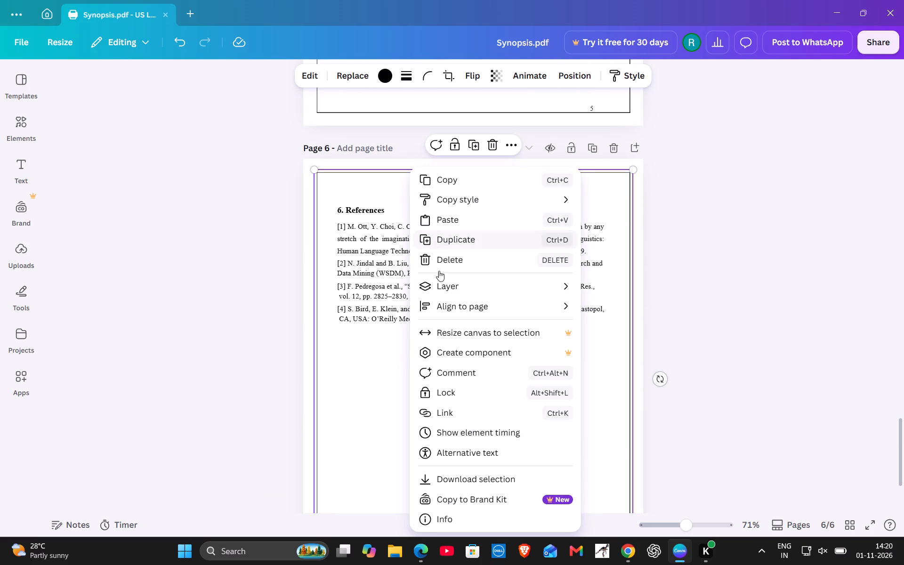
click(442, 216)
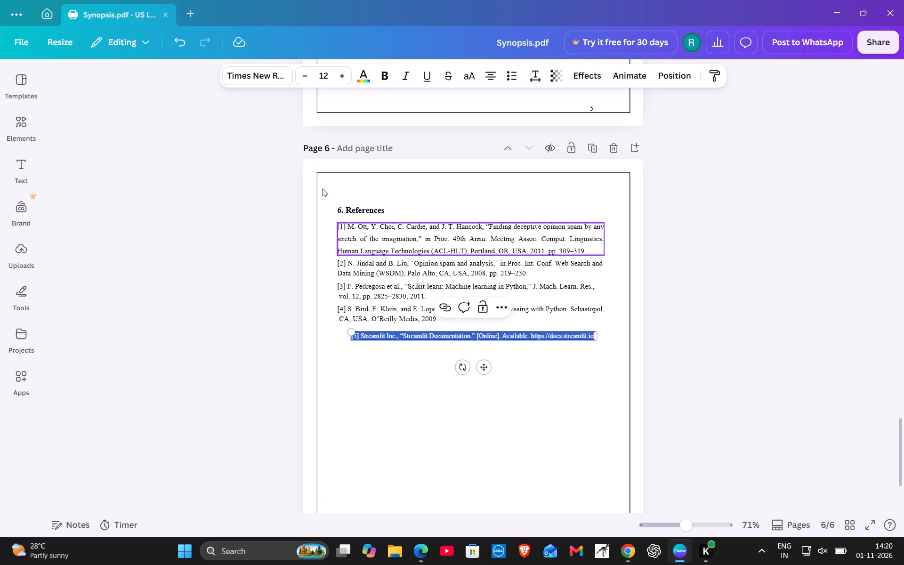
Set reference [5] to font size 13 and align its left edge with the references above.
click(339, 72)
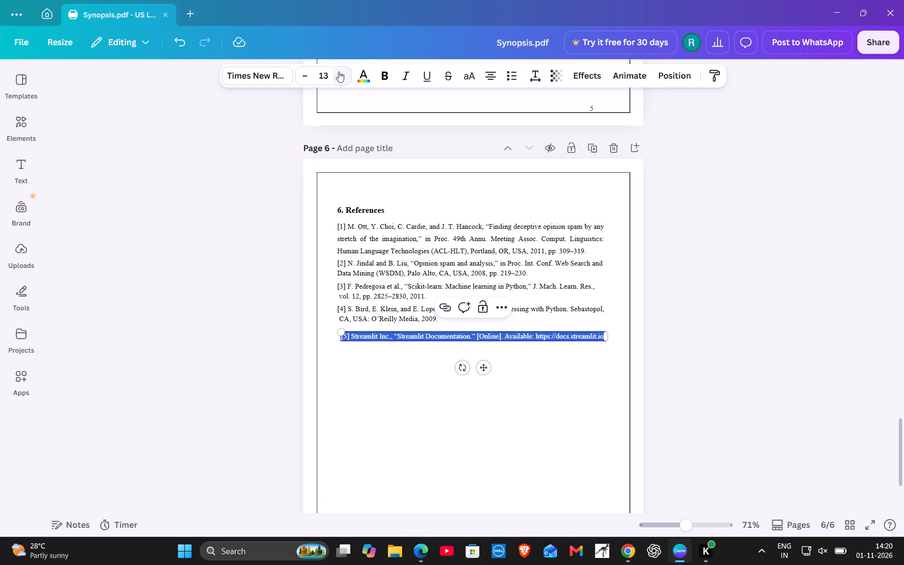
click(380, 338)
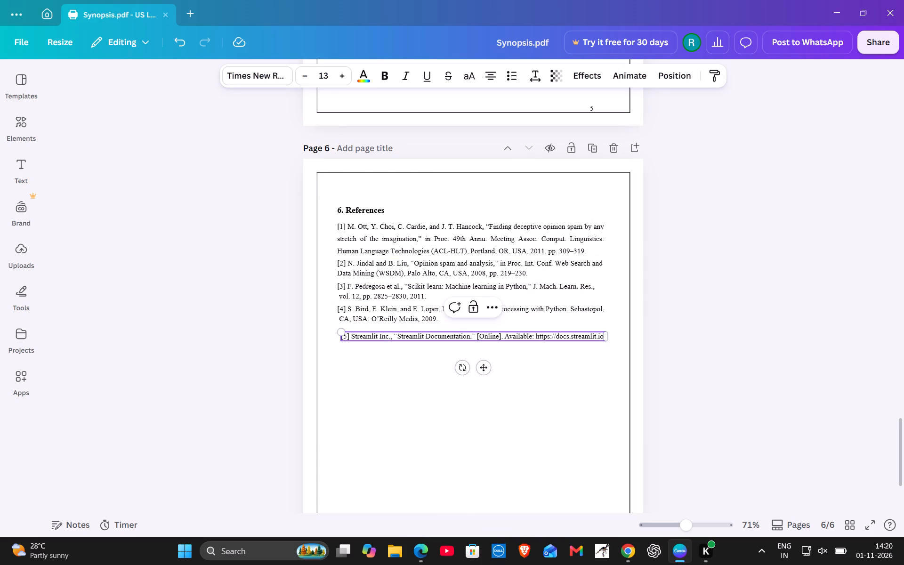
click(291, 352)
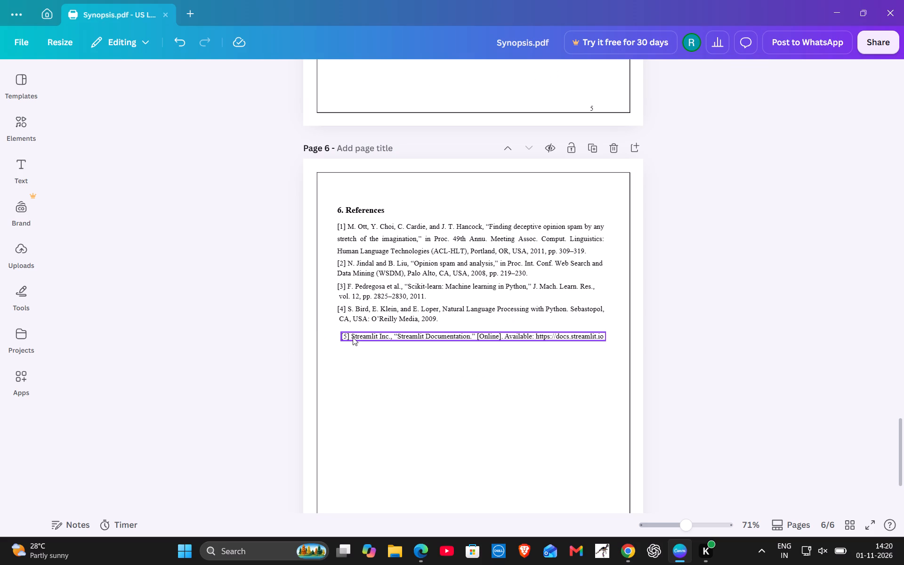
click(355, 336)
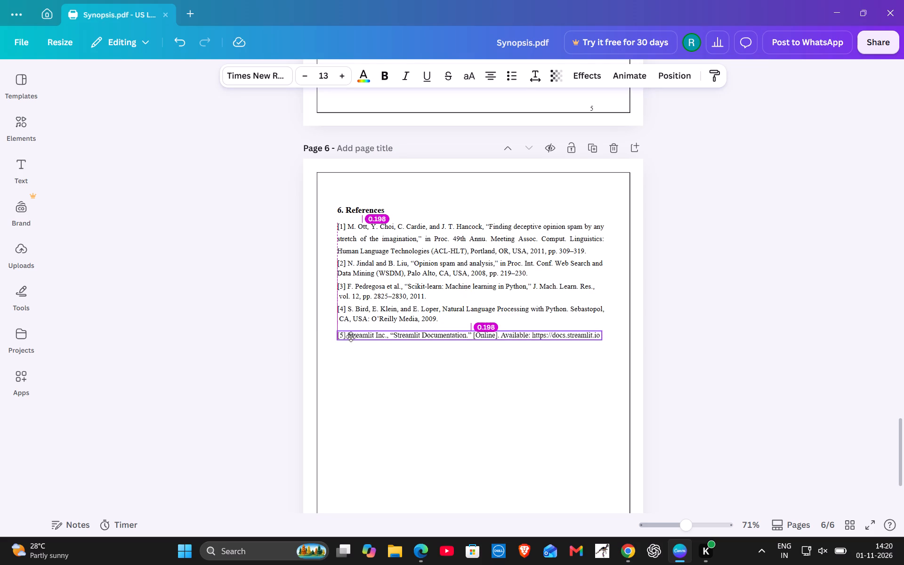
click(185, 330)
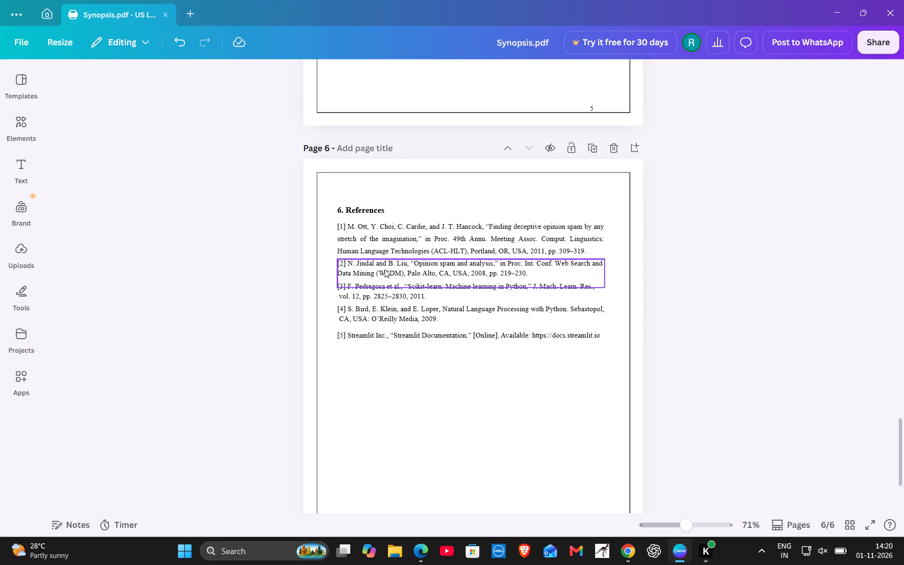
Move reference [5] lower on page 6 to widen the gap below reference [4], keeping its left edge aligned.
drag(390, 336, 392, 346)
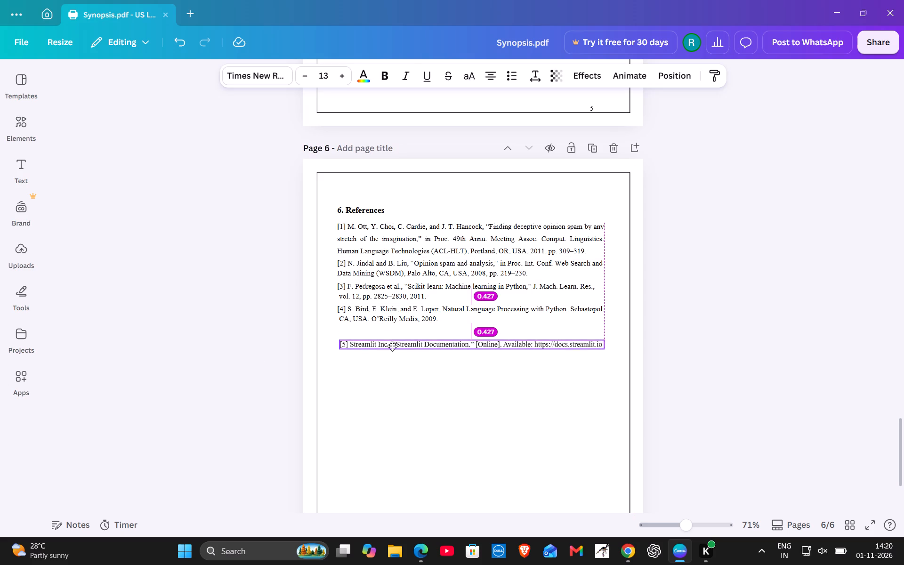
drag(392, 346, 390, 351)
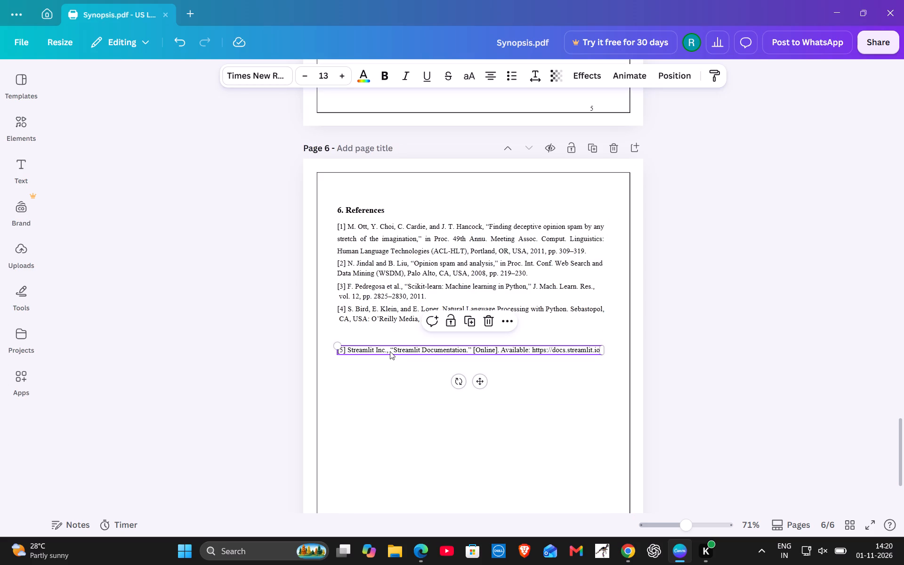
Move reference [4] on page 6 down to sit just above reference [5], about 0.198 apart.
drag(388, 310, 390, 314)
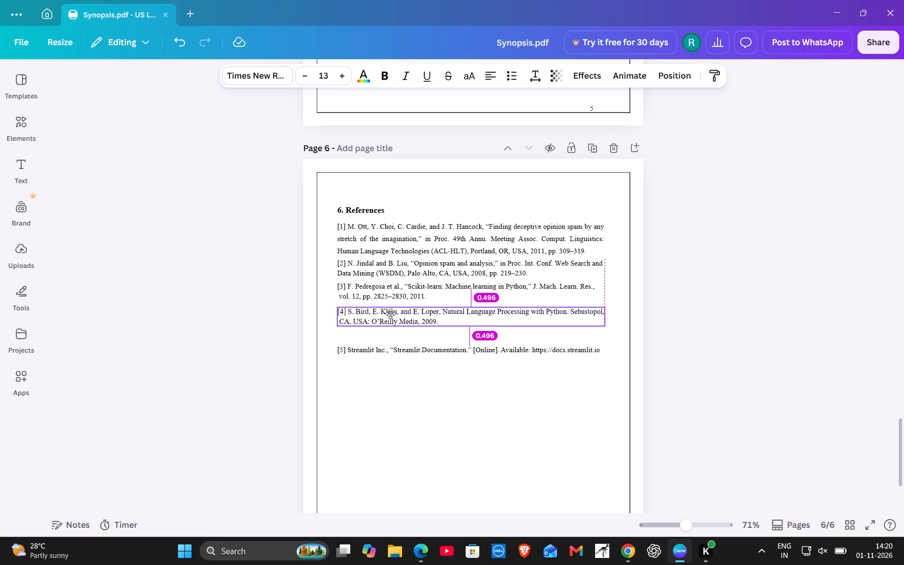
drag(390, 314, 389, 315)
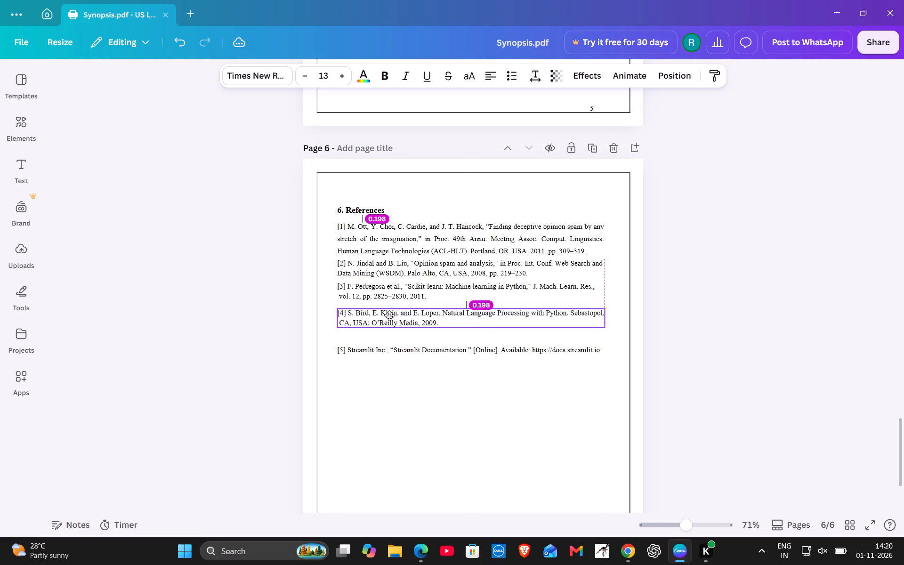
drag(389, 315, 389, 319)
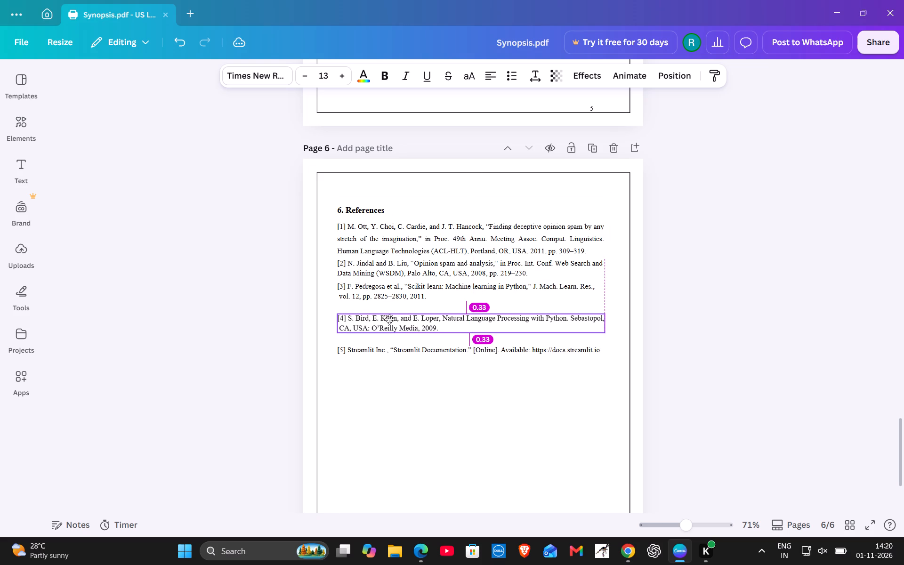
drag(389, 319, 388, 317)
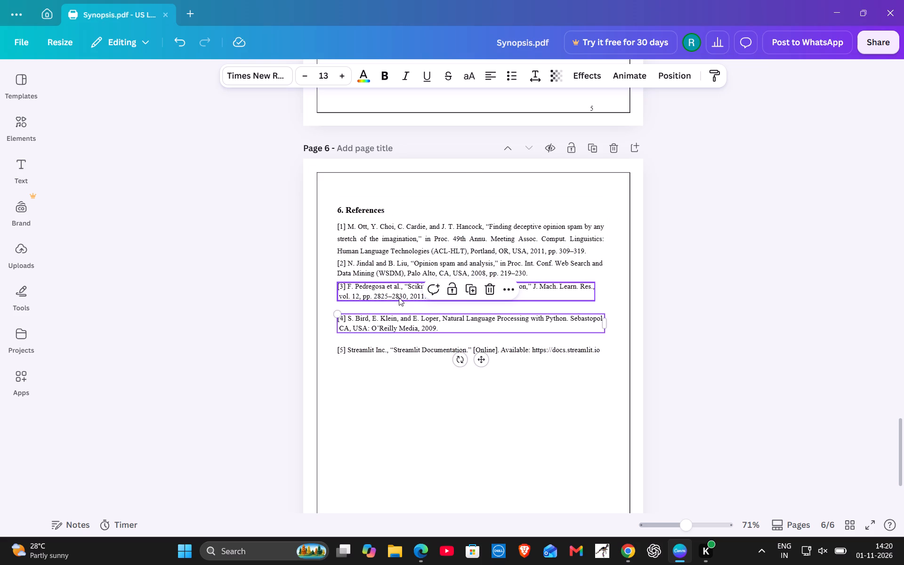
click(399, 297)
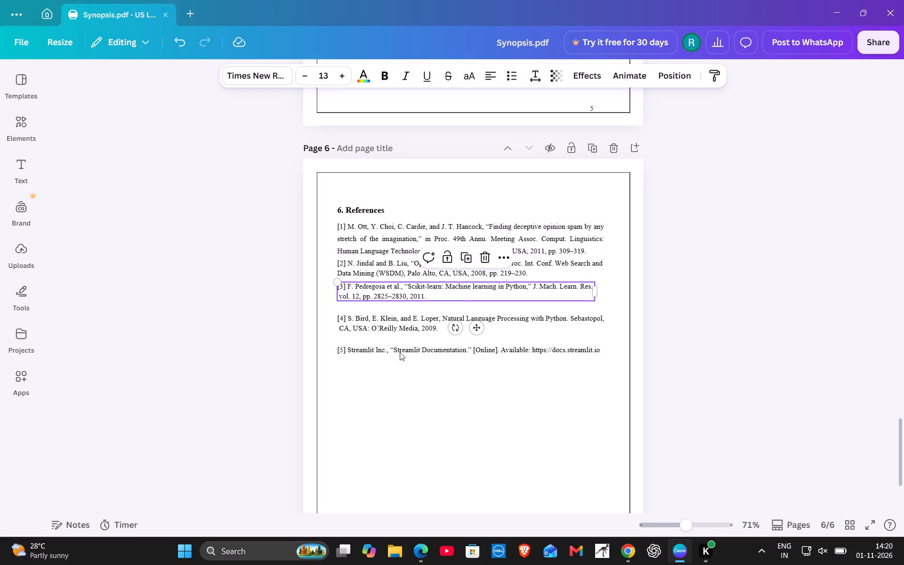
drag(403, 330, 403, 331)
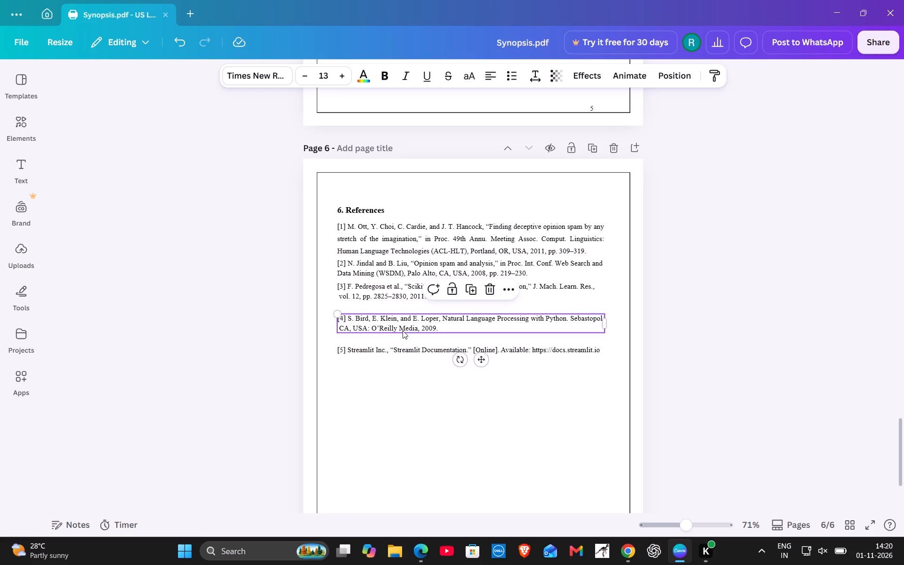
drag(403, 331, 403, 335)
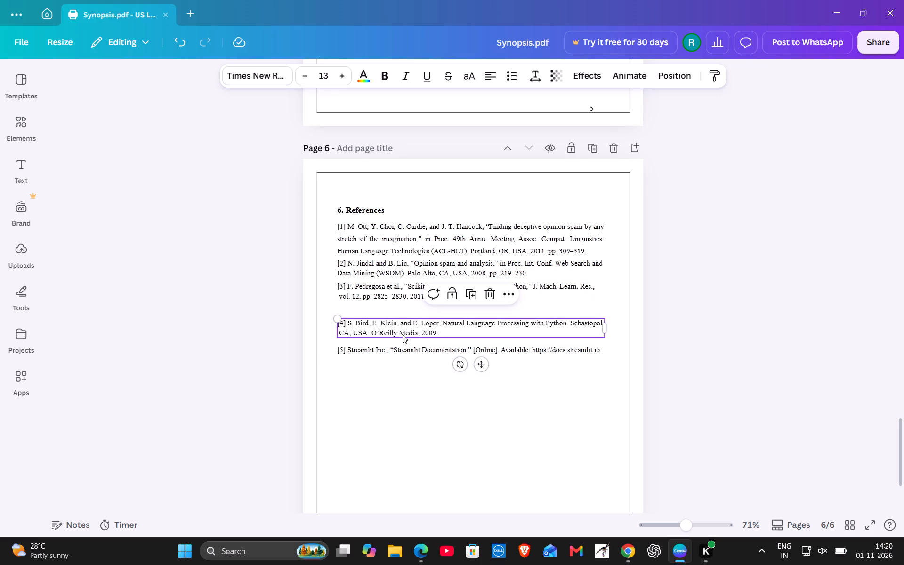
click(387, 331)
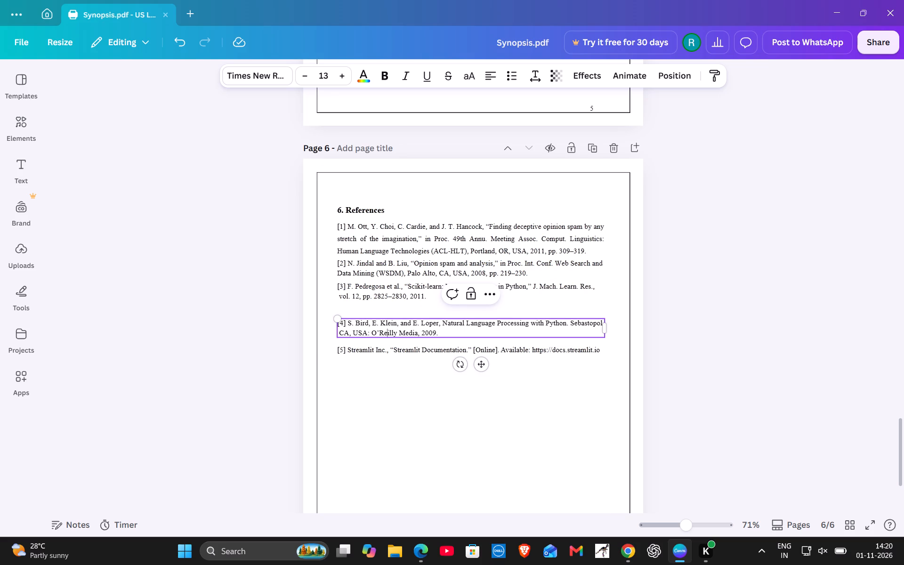
drag(375, 327, 375, 323)
click(282, 339)
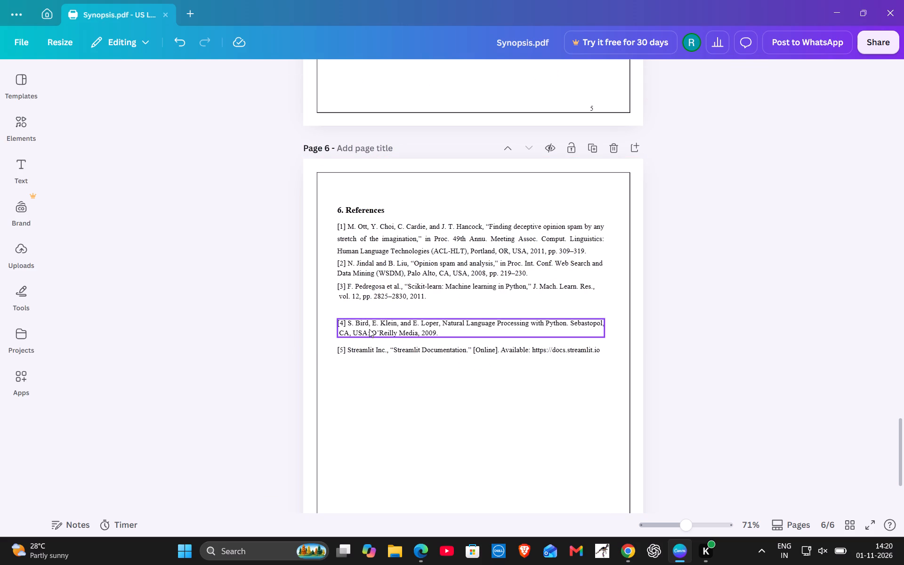
click(369, 329)
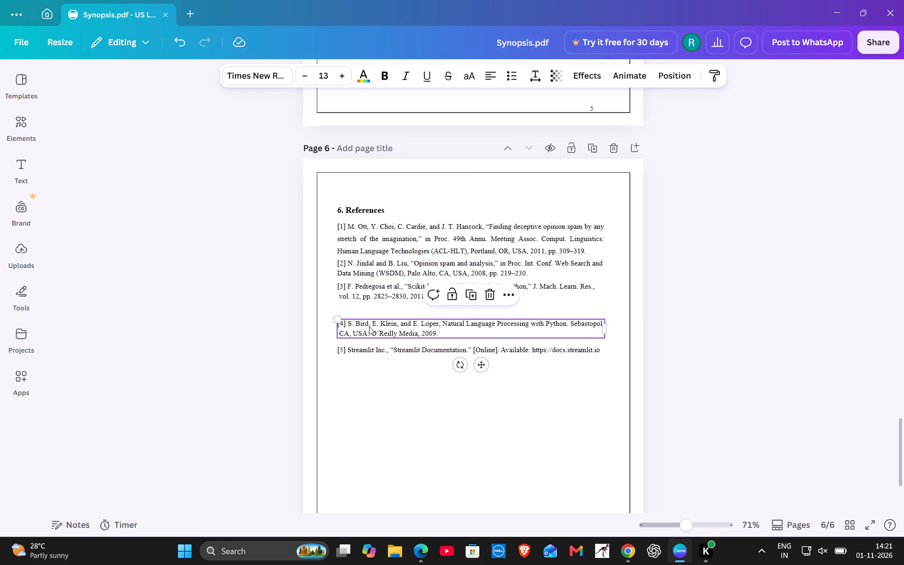
Lower references [3] and [2] on page 6 to even out the gaps between the reference entries.
drag(378, 287, 375, 299)
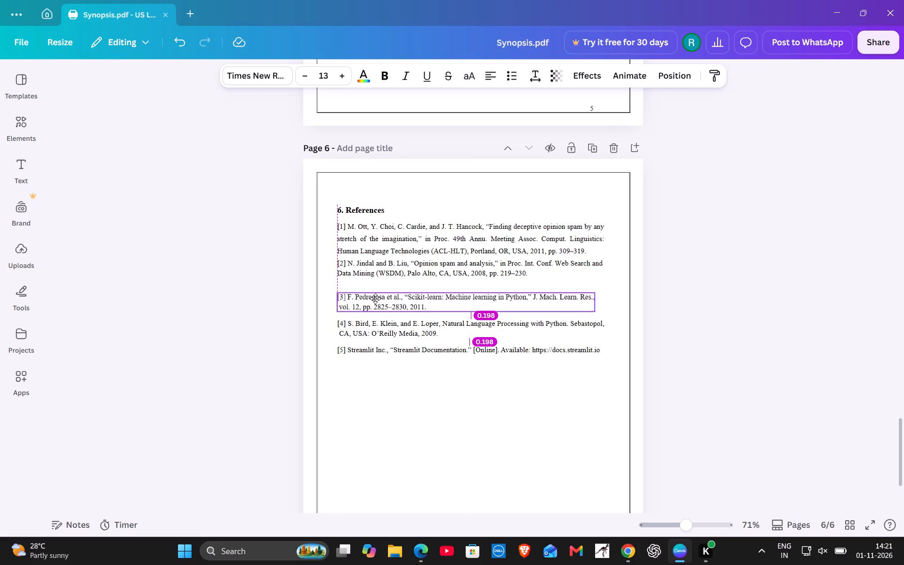
drag(375, 299, 375, 297)
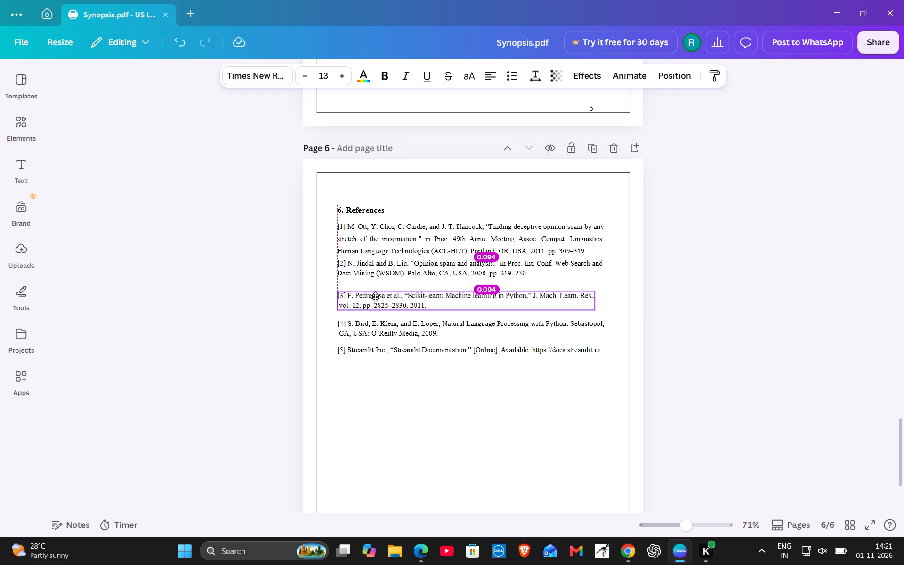
drag(375, 297, 378, 297)
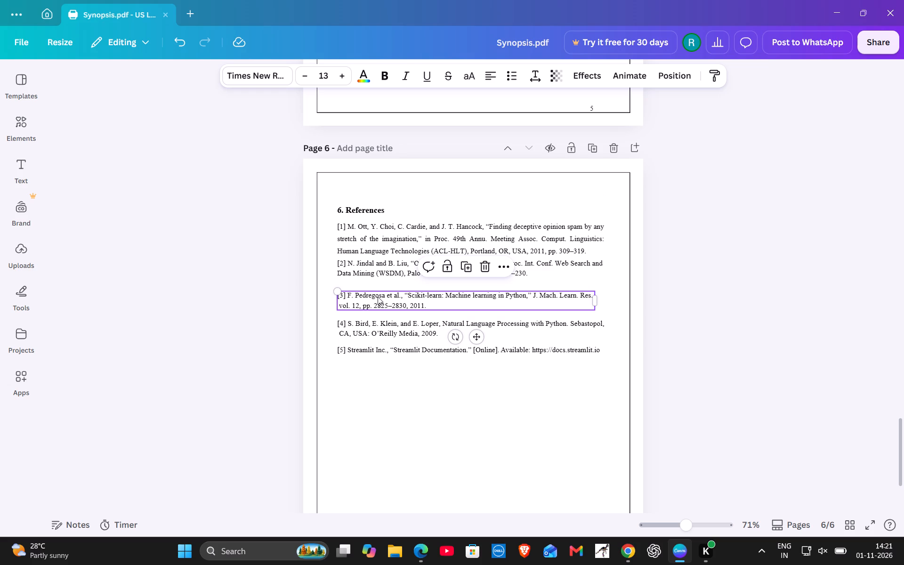
drag(382, 263, 382, 266)
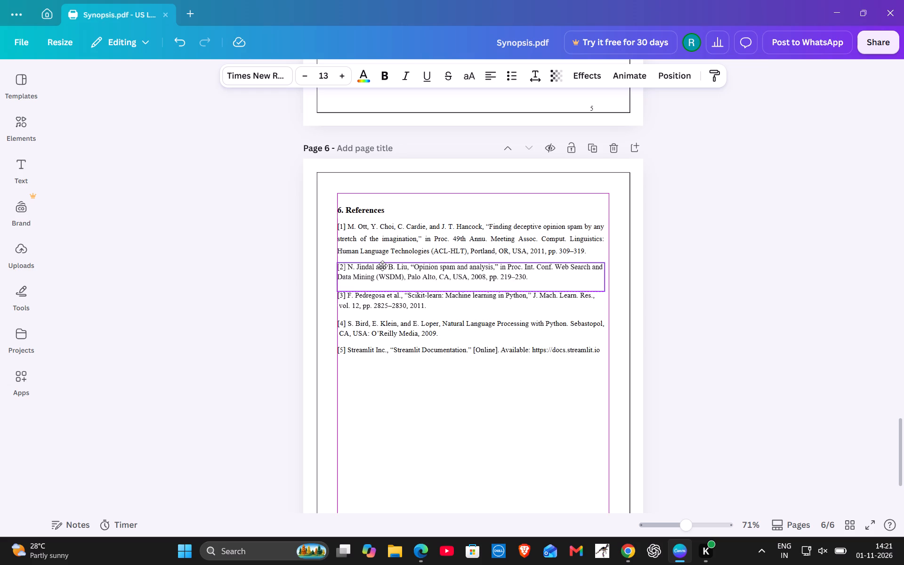
drag(382, 266, 382, 268)
click(273, 303)
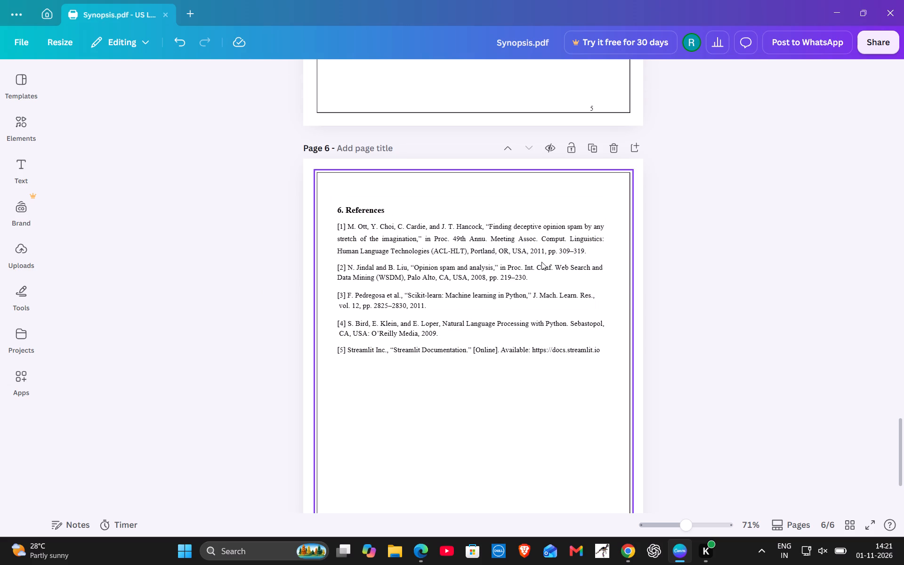
Delete the "6. References" heading and references [1] and [2], including the "Mining (WSDM)" line, from page 5.
scroll(541, 262, up, 6)
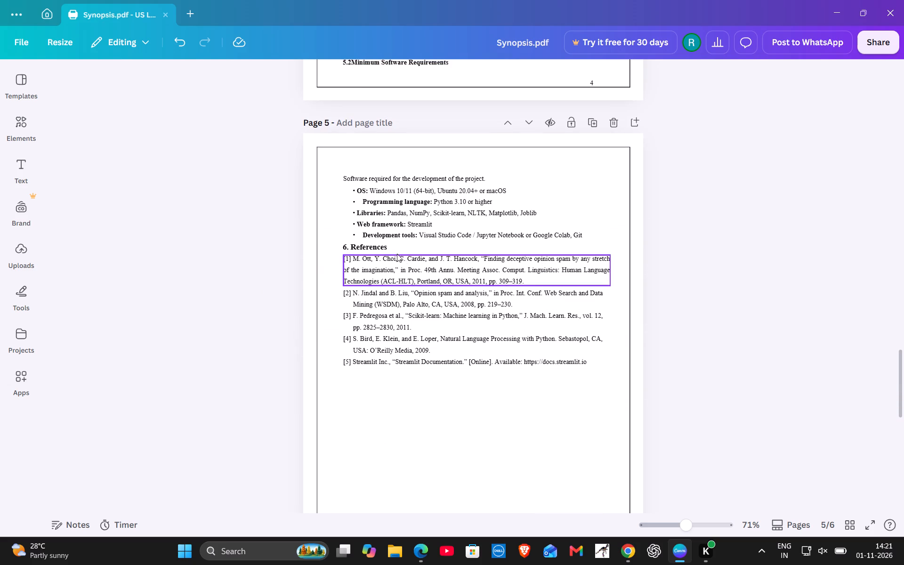
click(369, 245)
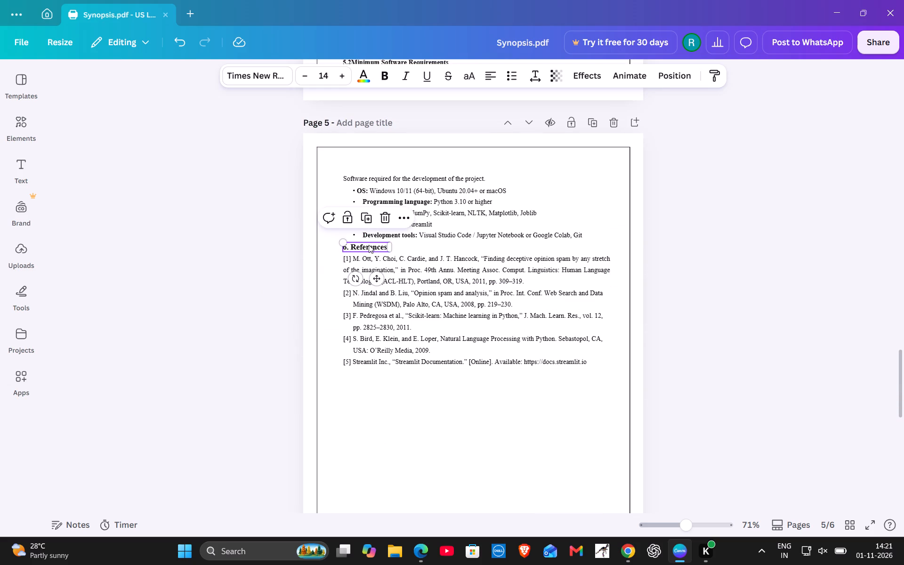
key(Delete)
click(382, 267)
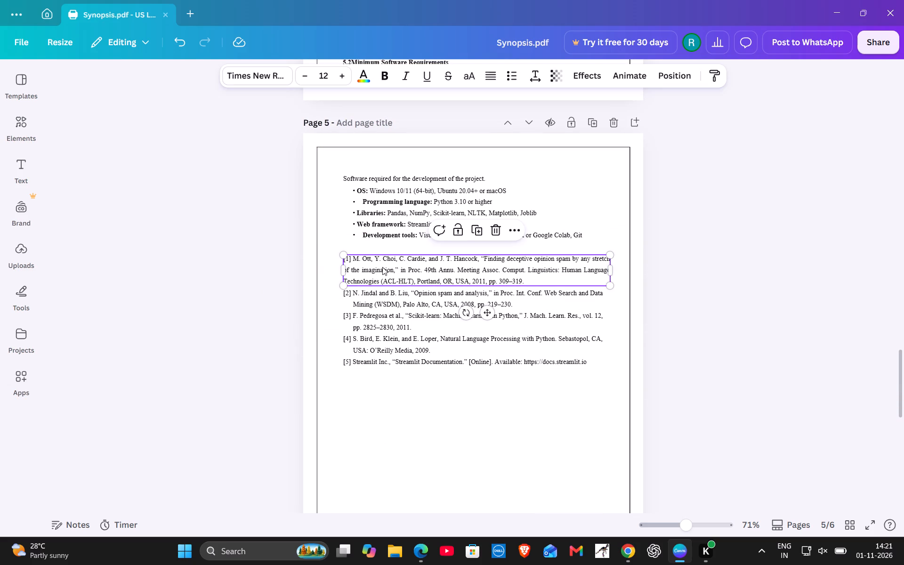
click(394, 298)
key(Delete)
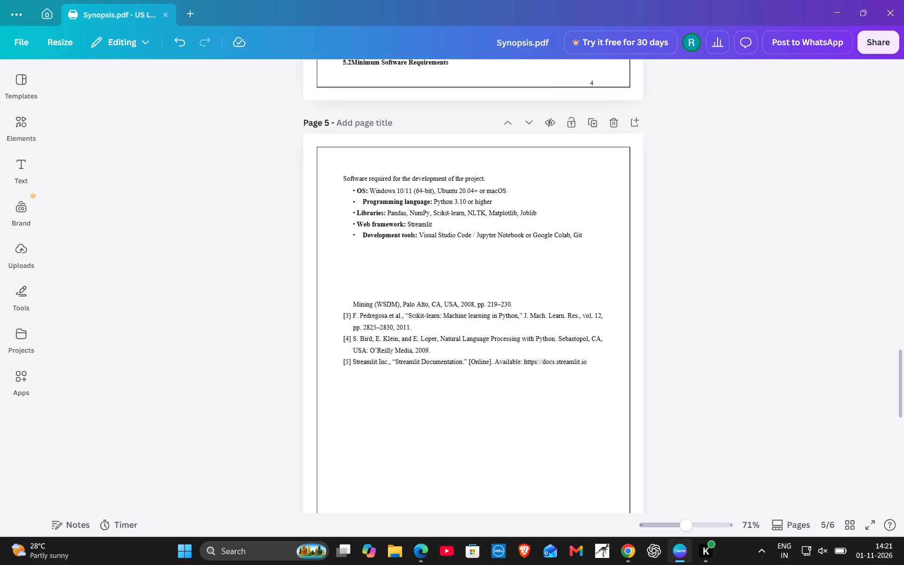
click(395, 303)
key(Delete)
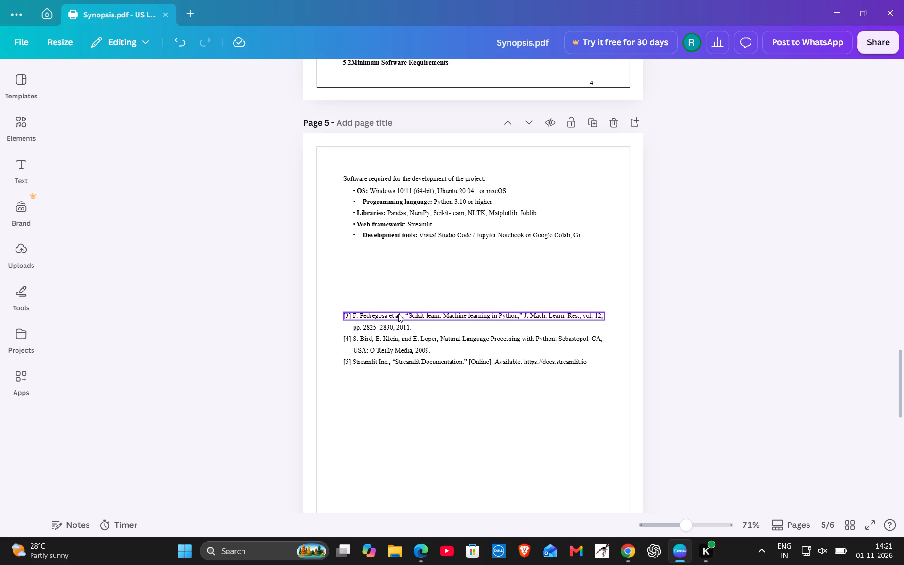
Delete references [3], [4] and [5], including their continuation lines, from page 5.
click(397, 316)
key(Delete)
click(393, 323)
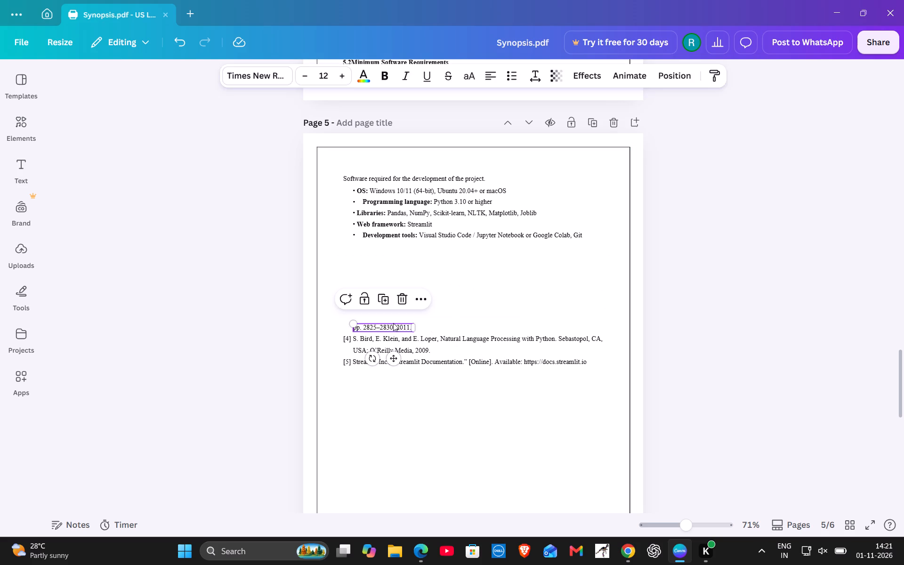
key(Delete)
click(397, 339)
key(Delete)
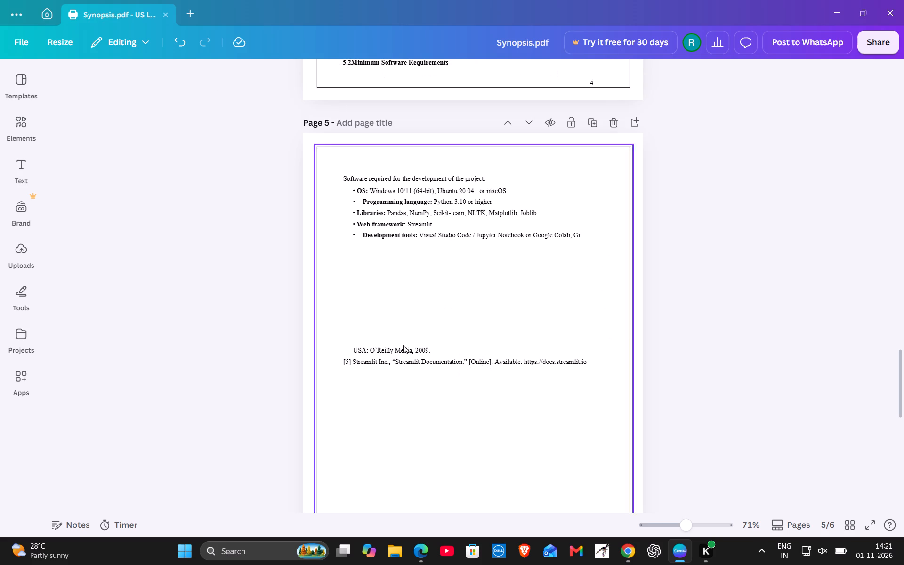
click(405, 349)
key(Delete)
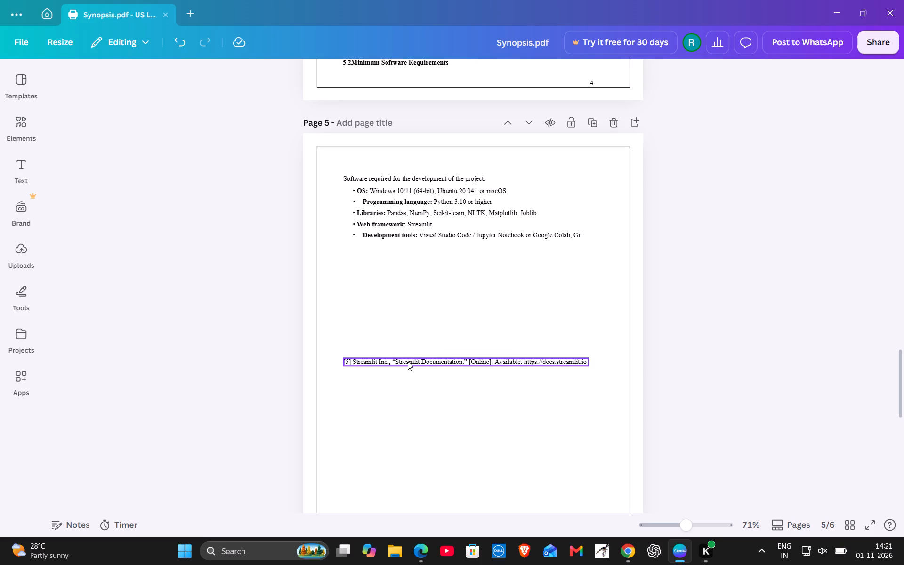
click(408, 362)
key(BackSpace)
Try to copy the "5. Tools / Technology Used" heading from page 4 and paste it on page 5.
scroll(417, 295, up, 2)
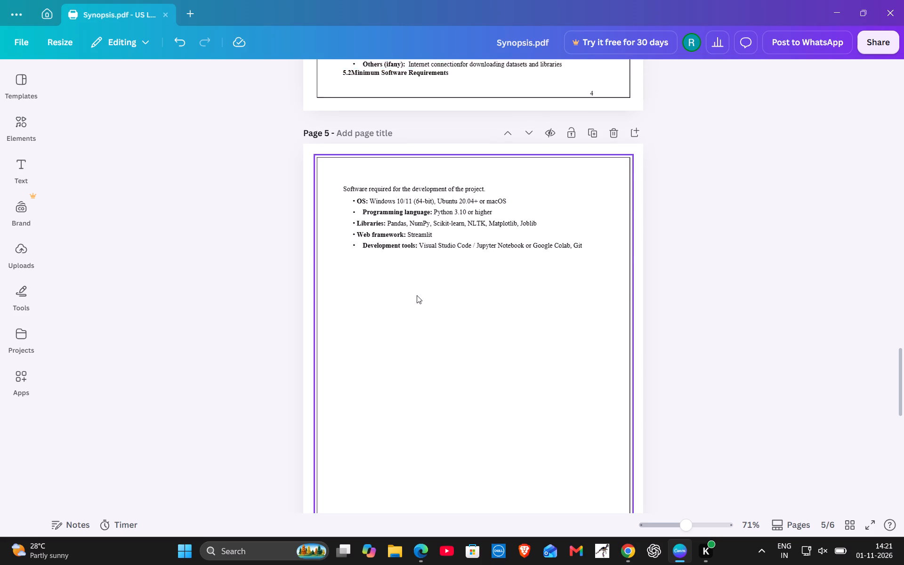
scroll(417, 295, up, 4)
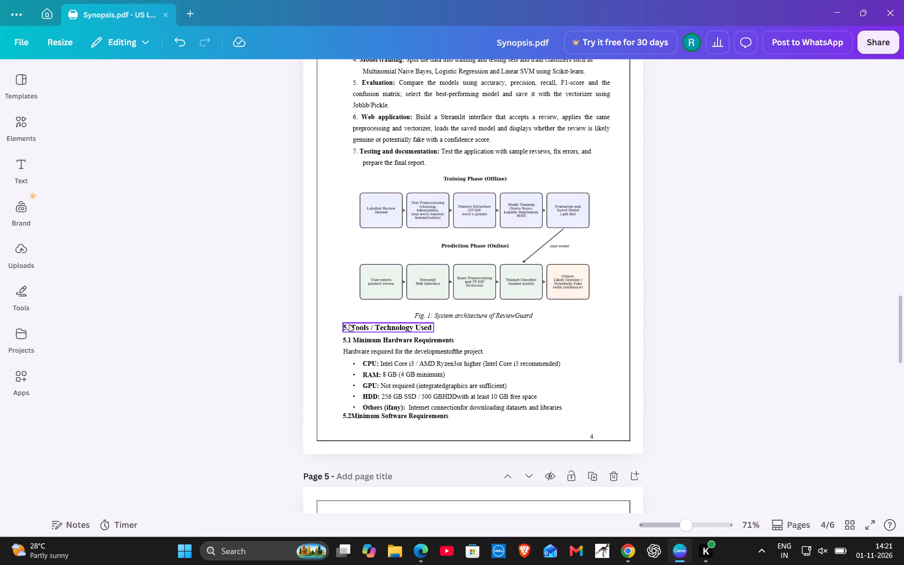
click(349, 324)
scroll(410, 433, down, 2)
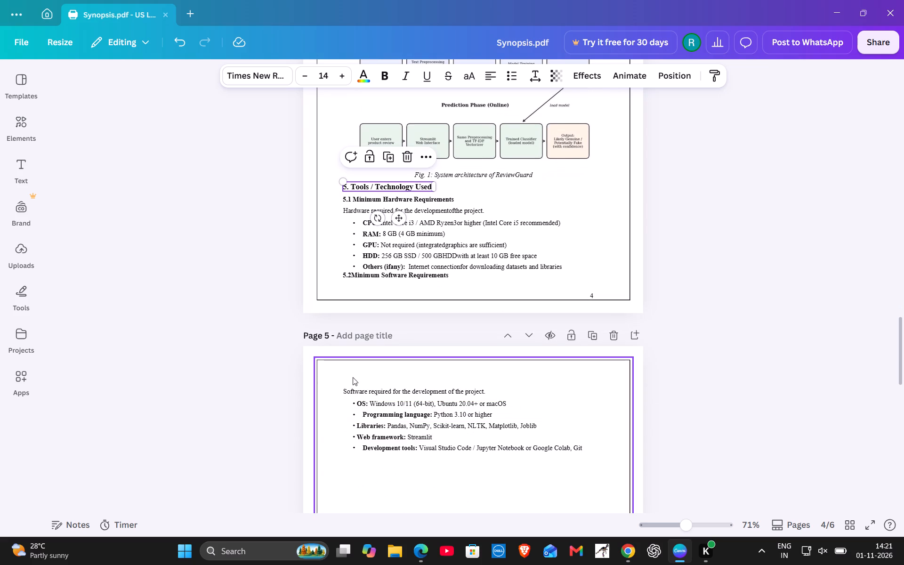
click(355, 377)
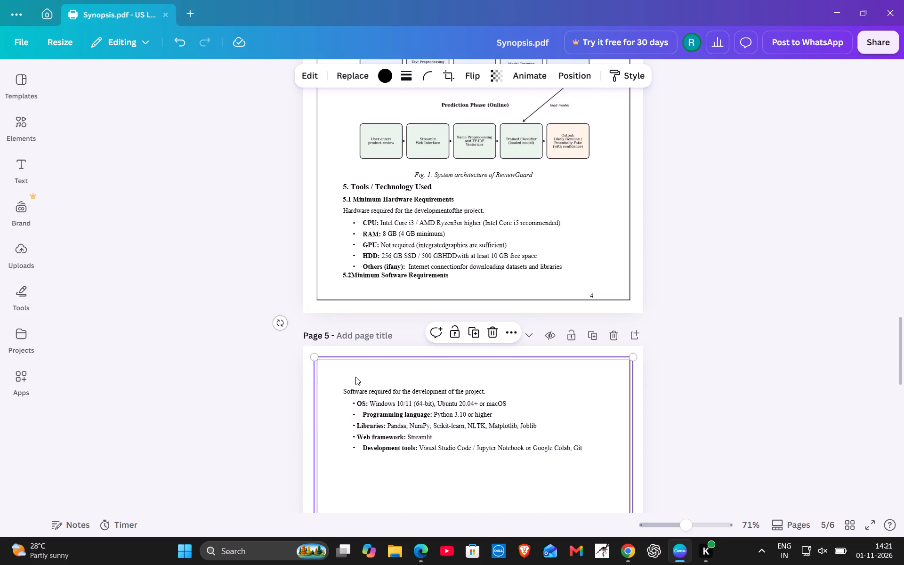
right_click(355, 377)
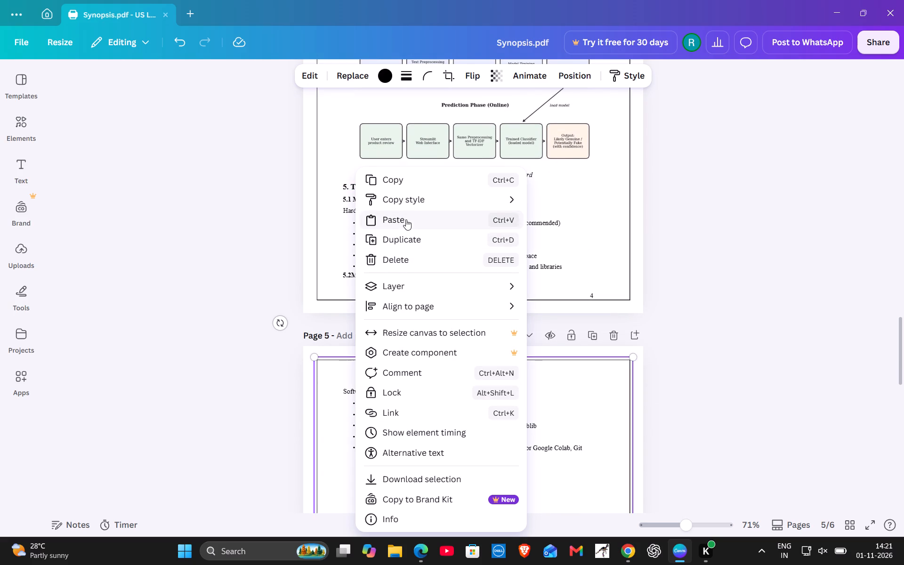
click(406, 219)
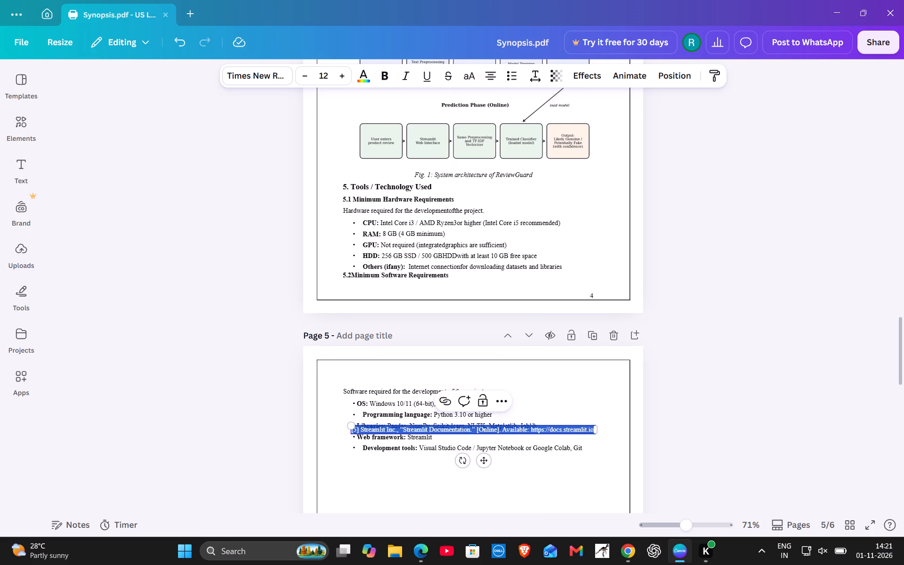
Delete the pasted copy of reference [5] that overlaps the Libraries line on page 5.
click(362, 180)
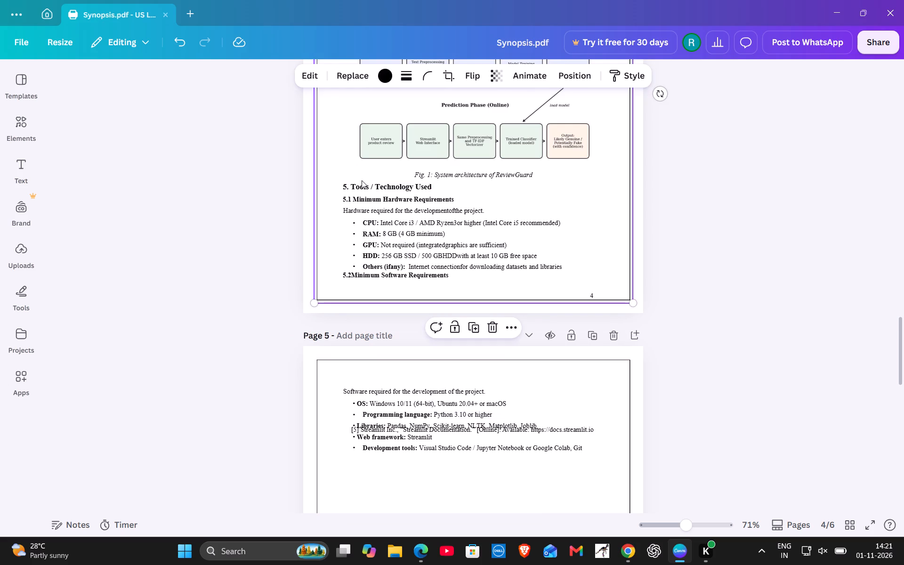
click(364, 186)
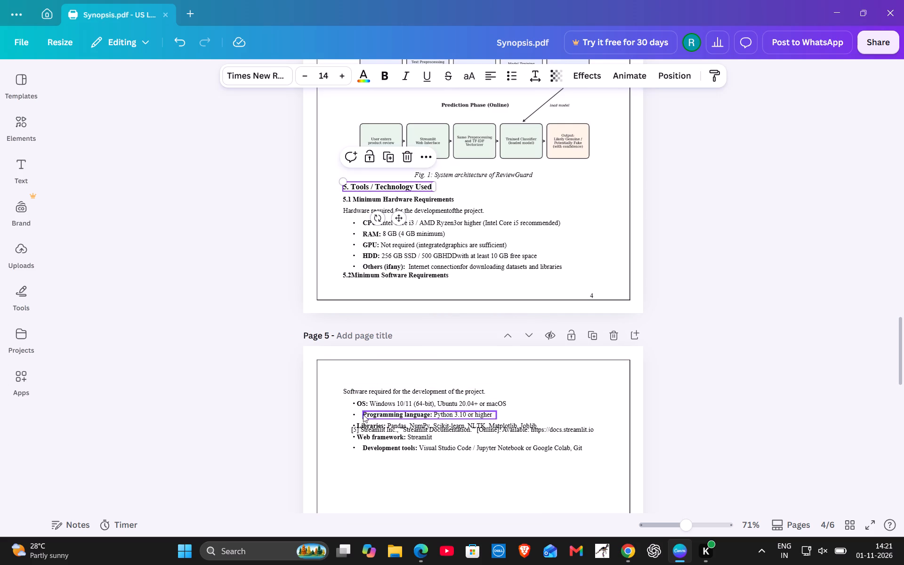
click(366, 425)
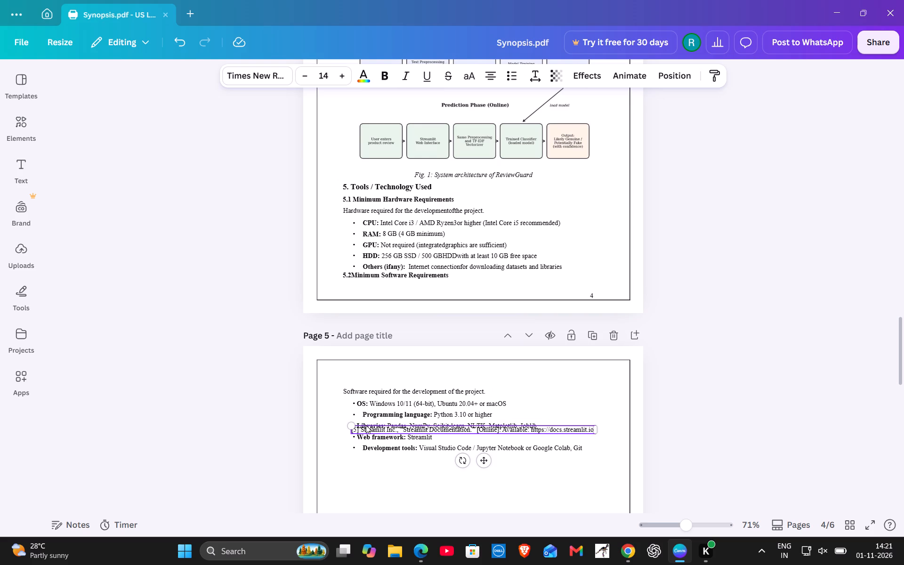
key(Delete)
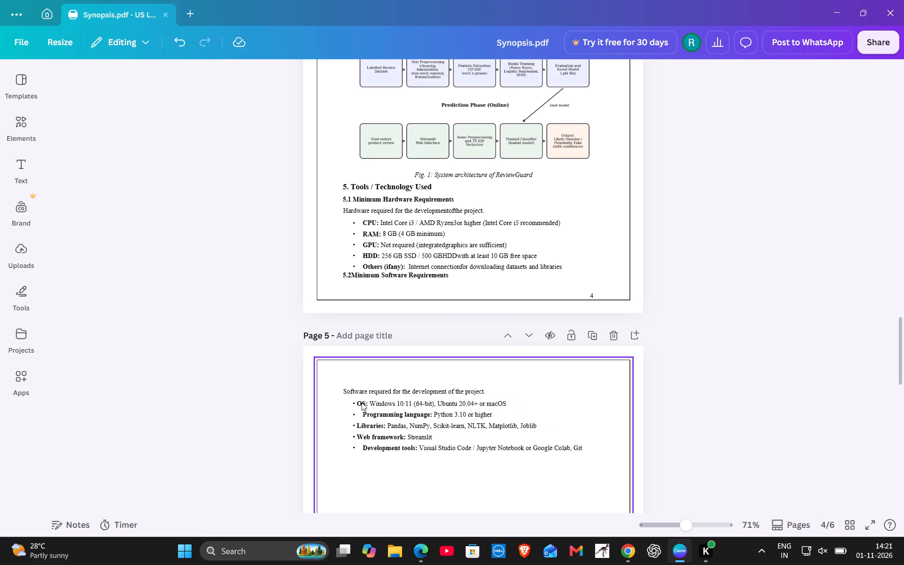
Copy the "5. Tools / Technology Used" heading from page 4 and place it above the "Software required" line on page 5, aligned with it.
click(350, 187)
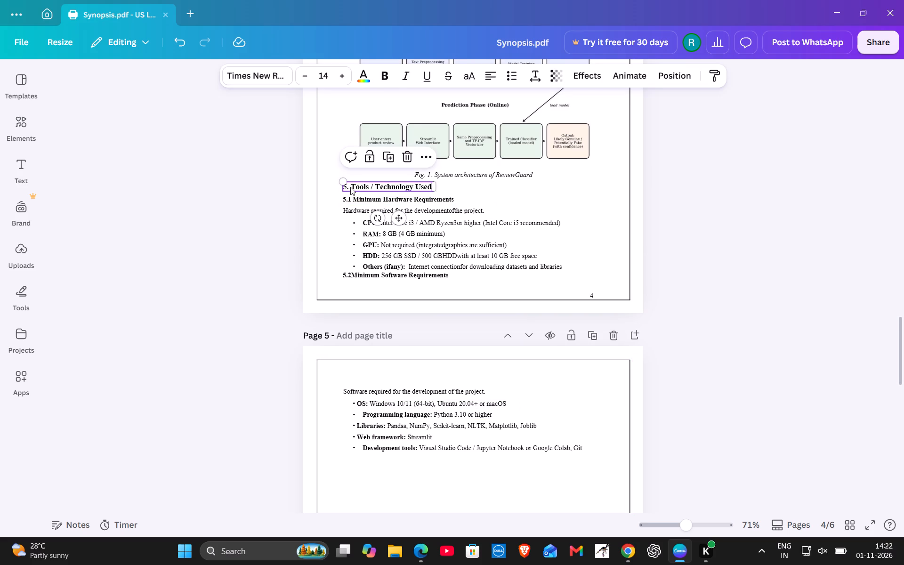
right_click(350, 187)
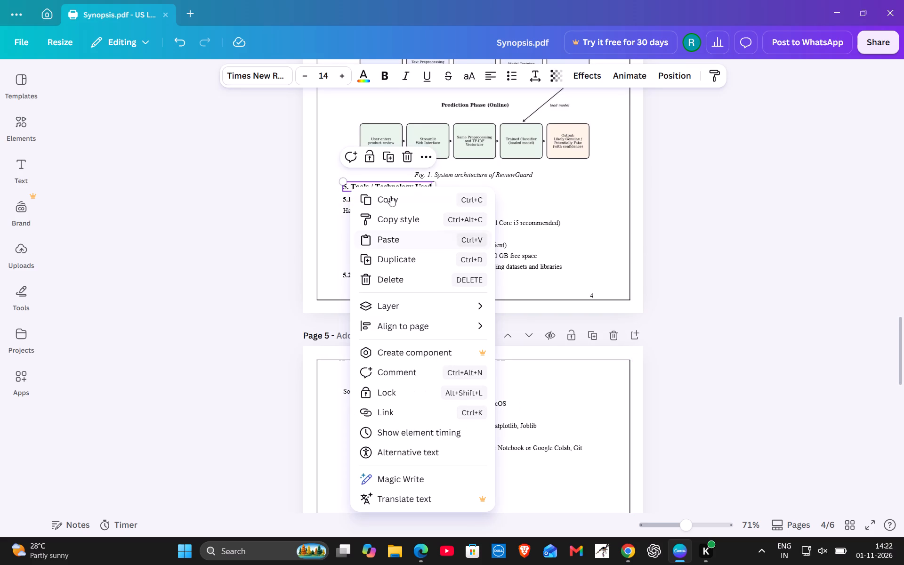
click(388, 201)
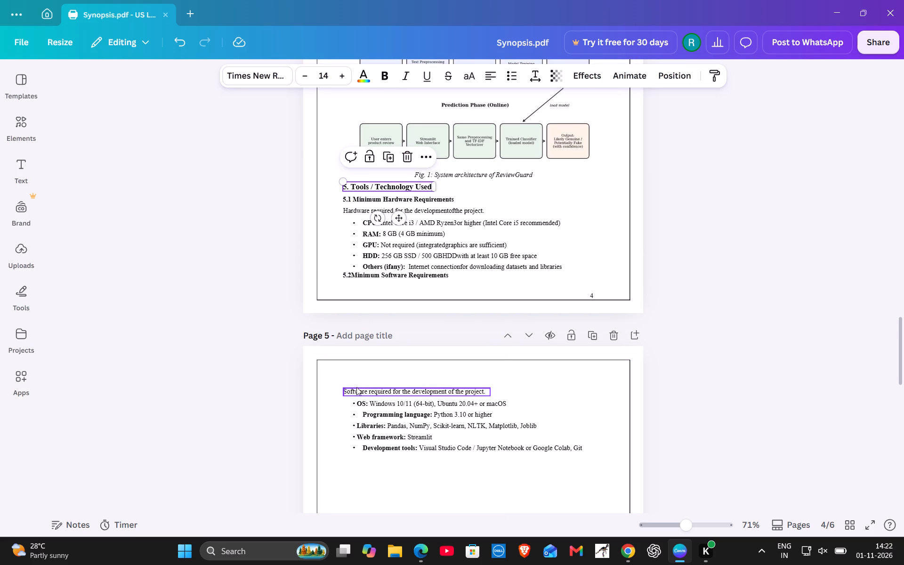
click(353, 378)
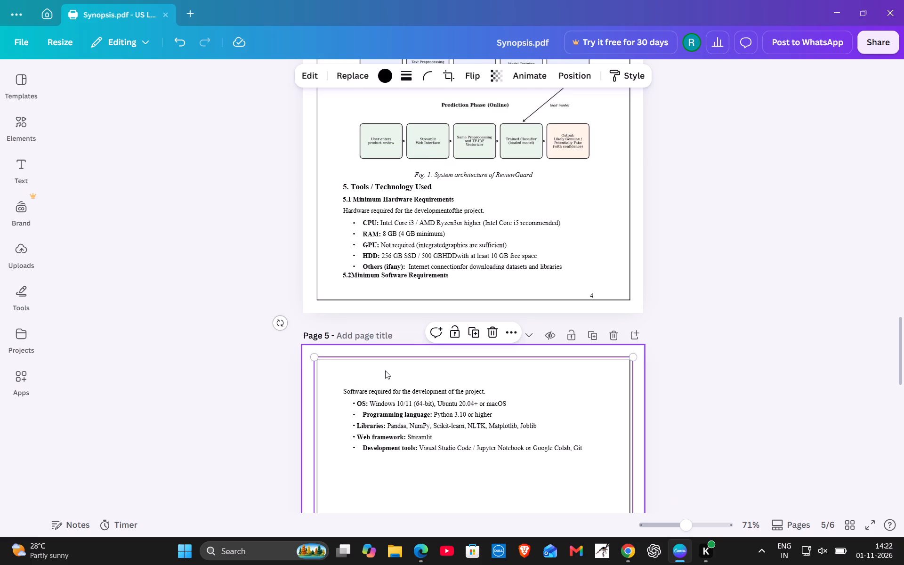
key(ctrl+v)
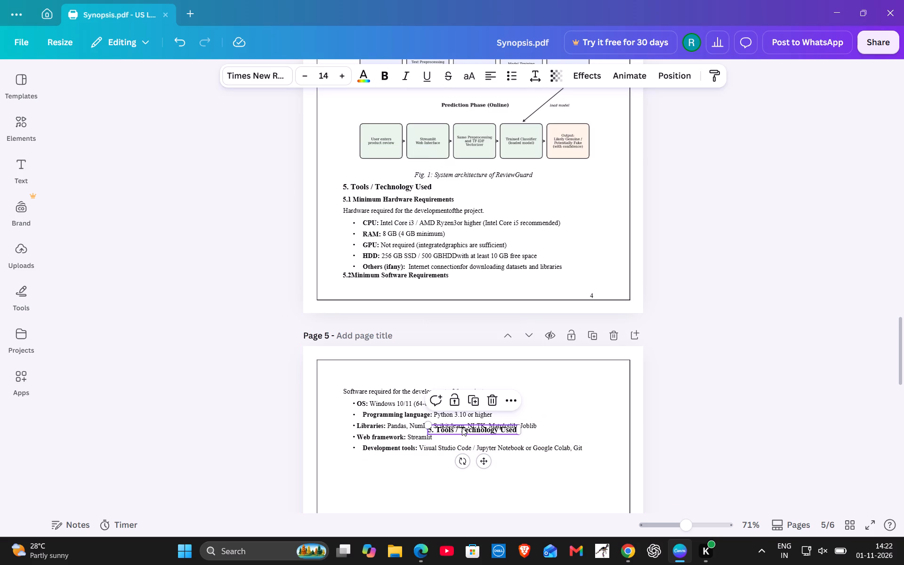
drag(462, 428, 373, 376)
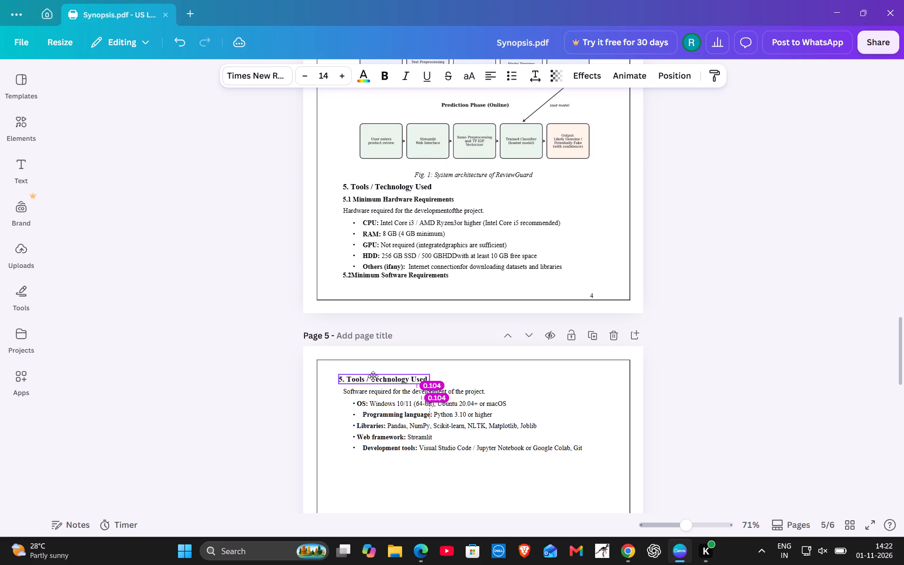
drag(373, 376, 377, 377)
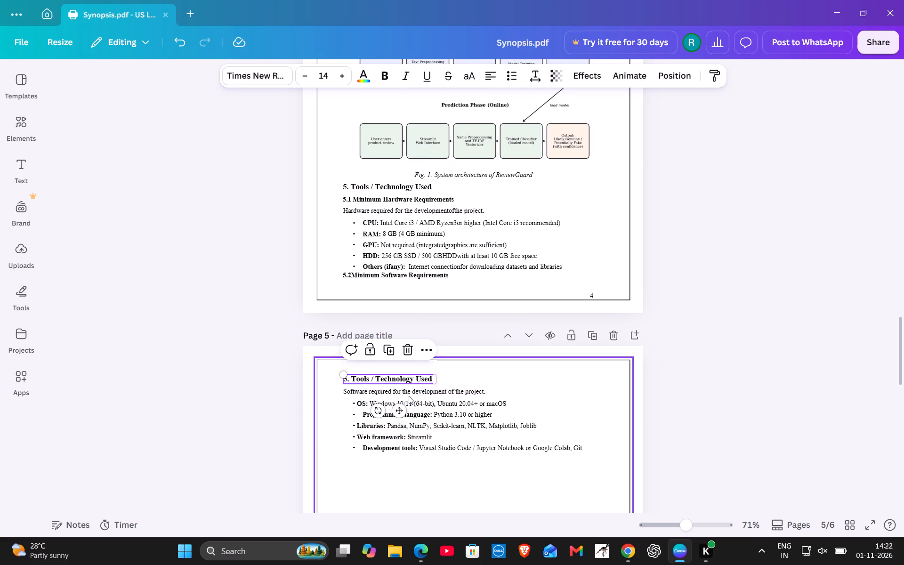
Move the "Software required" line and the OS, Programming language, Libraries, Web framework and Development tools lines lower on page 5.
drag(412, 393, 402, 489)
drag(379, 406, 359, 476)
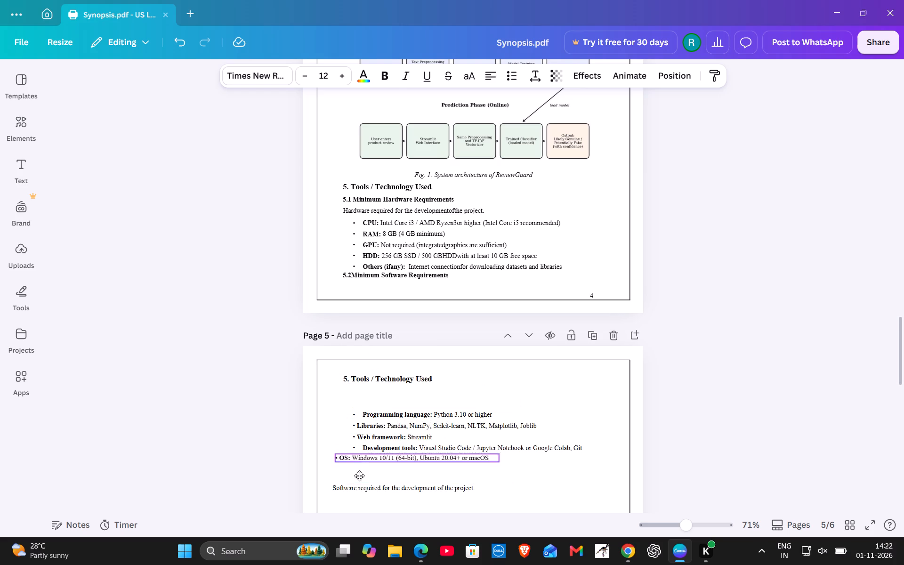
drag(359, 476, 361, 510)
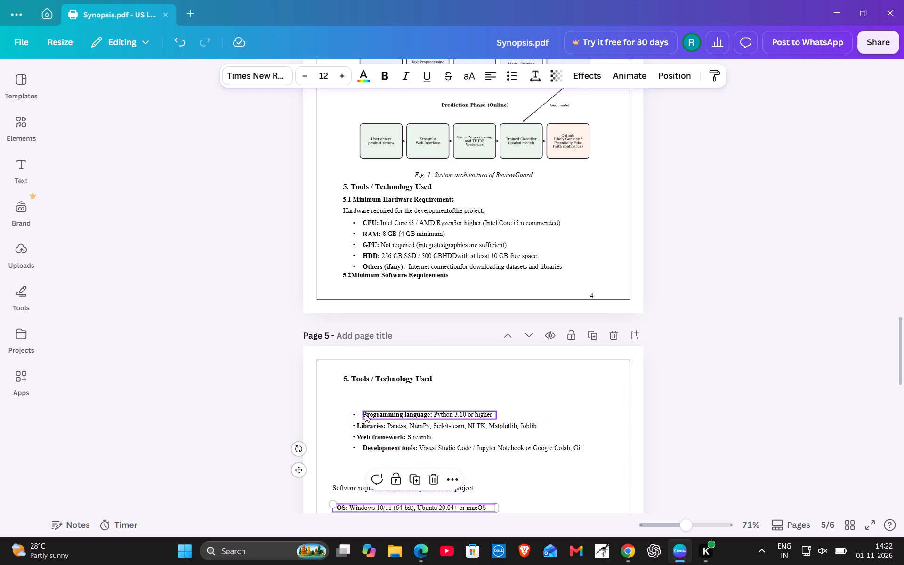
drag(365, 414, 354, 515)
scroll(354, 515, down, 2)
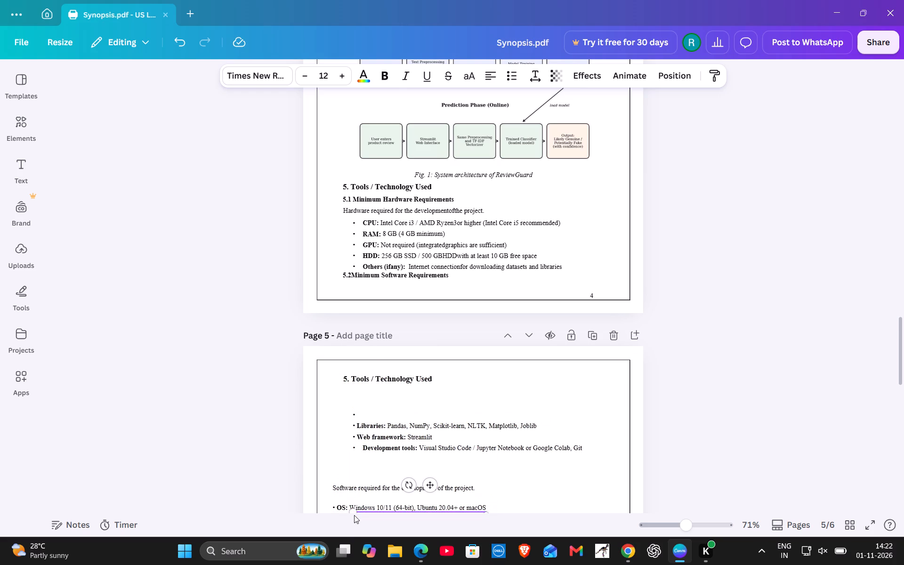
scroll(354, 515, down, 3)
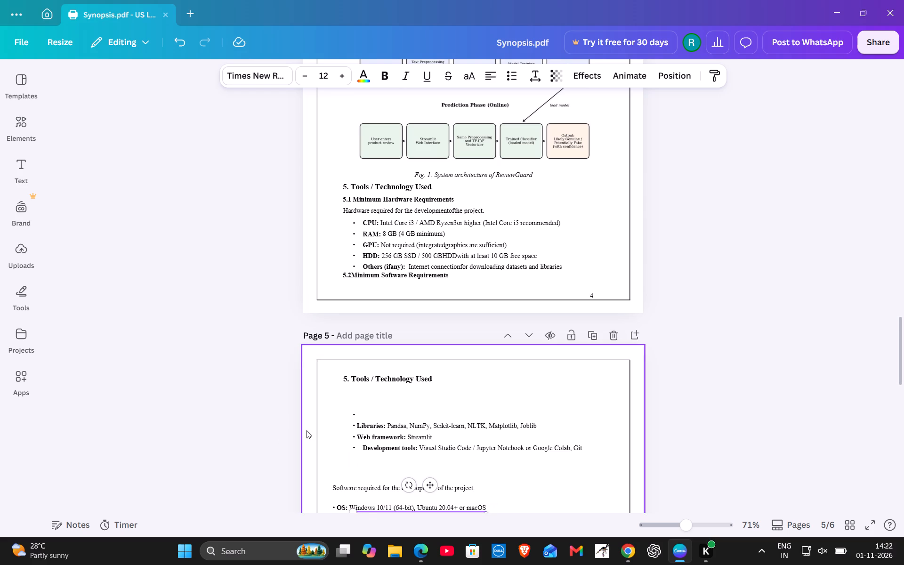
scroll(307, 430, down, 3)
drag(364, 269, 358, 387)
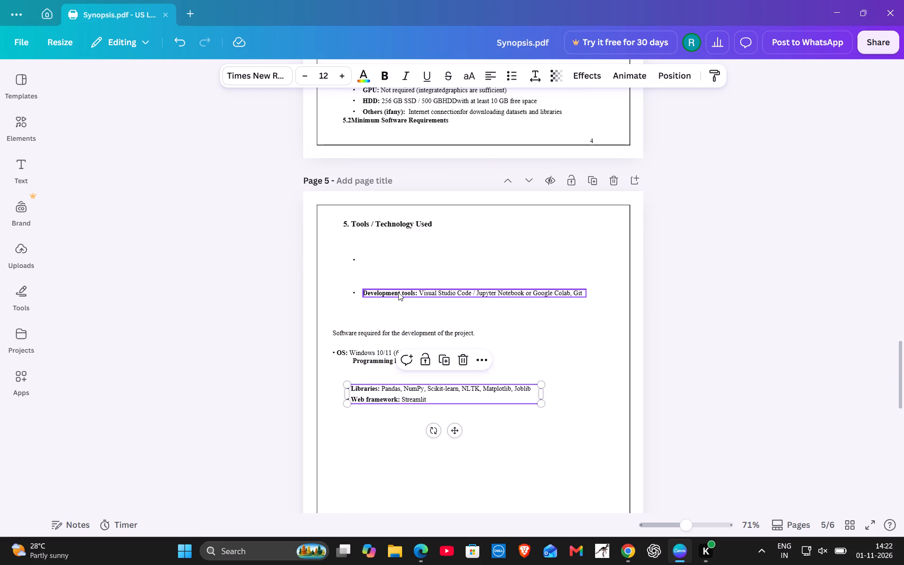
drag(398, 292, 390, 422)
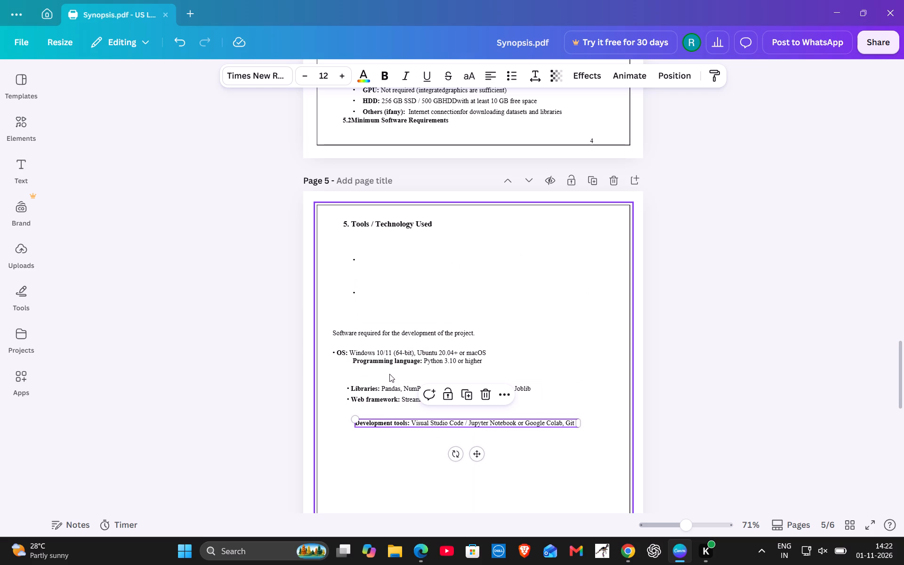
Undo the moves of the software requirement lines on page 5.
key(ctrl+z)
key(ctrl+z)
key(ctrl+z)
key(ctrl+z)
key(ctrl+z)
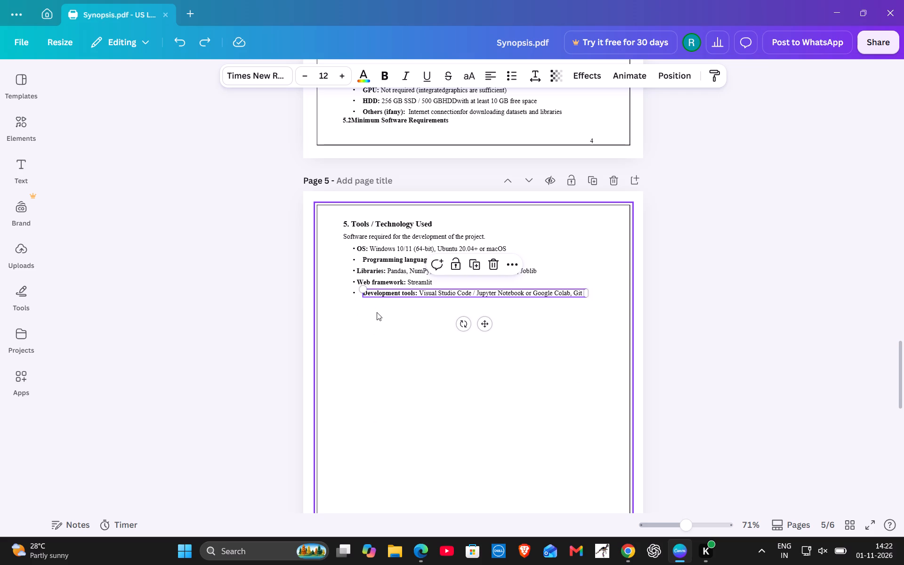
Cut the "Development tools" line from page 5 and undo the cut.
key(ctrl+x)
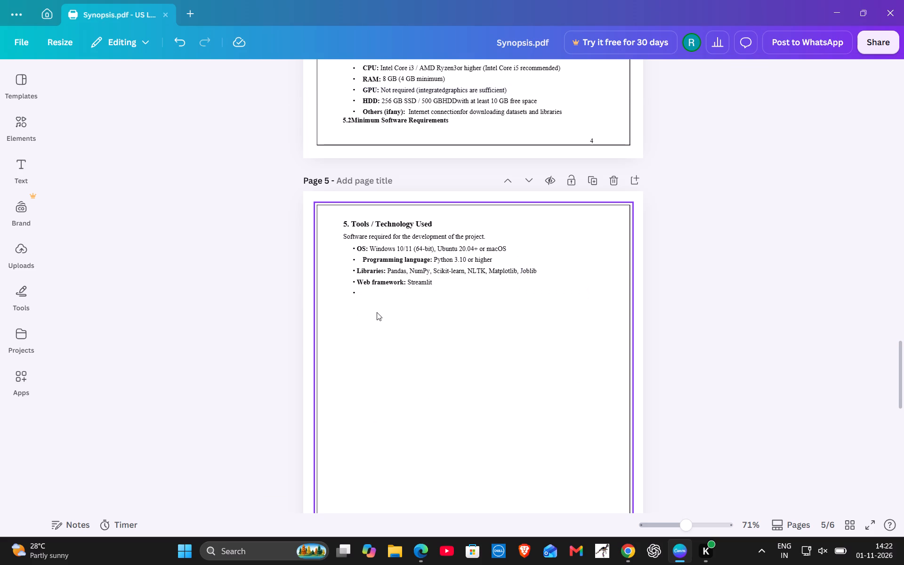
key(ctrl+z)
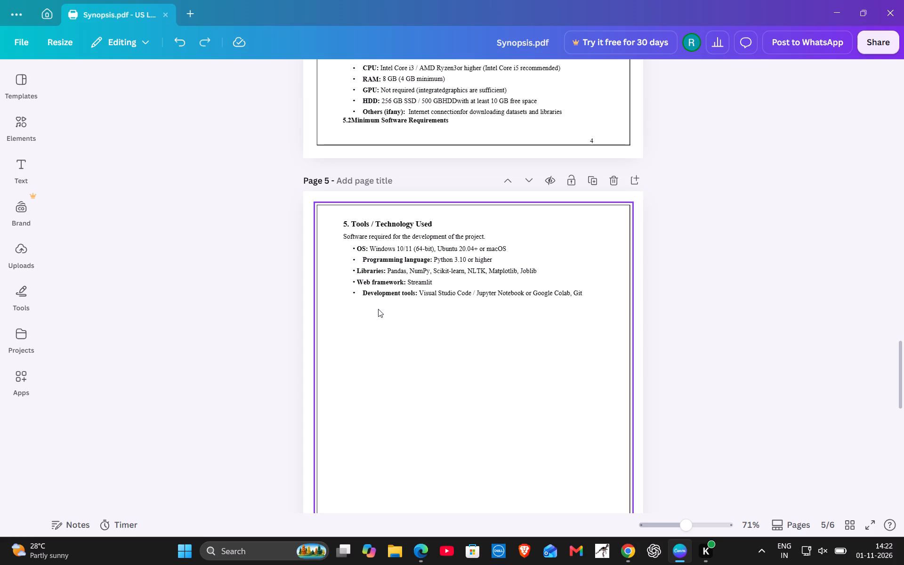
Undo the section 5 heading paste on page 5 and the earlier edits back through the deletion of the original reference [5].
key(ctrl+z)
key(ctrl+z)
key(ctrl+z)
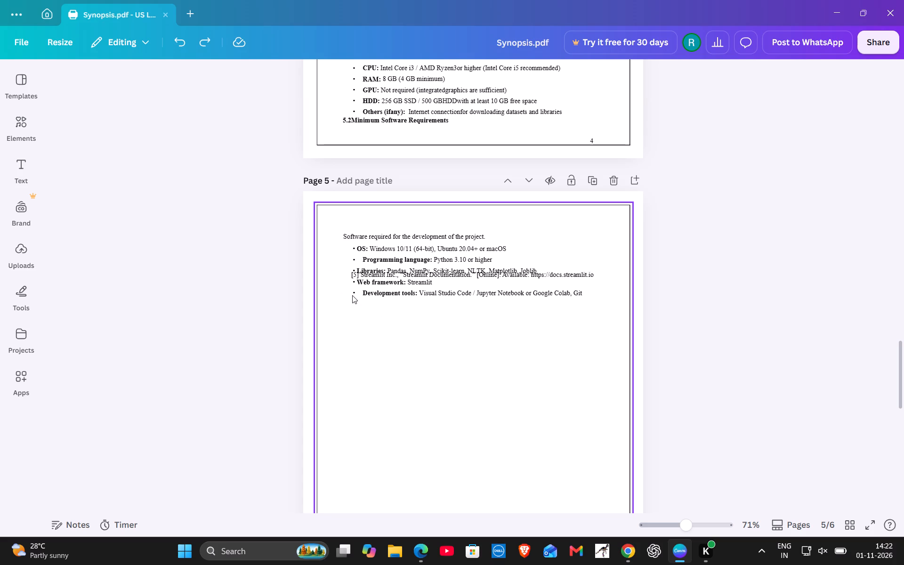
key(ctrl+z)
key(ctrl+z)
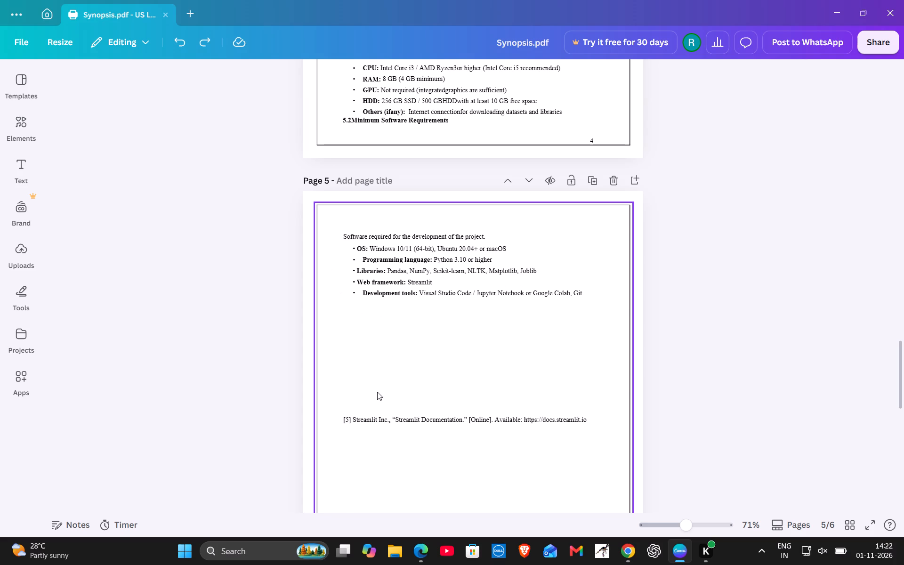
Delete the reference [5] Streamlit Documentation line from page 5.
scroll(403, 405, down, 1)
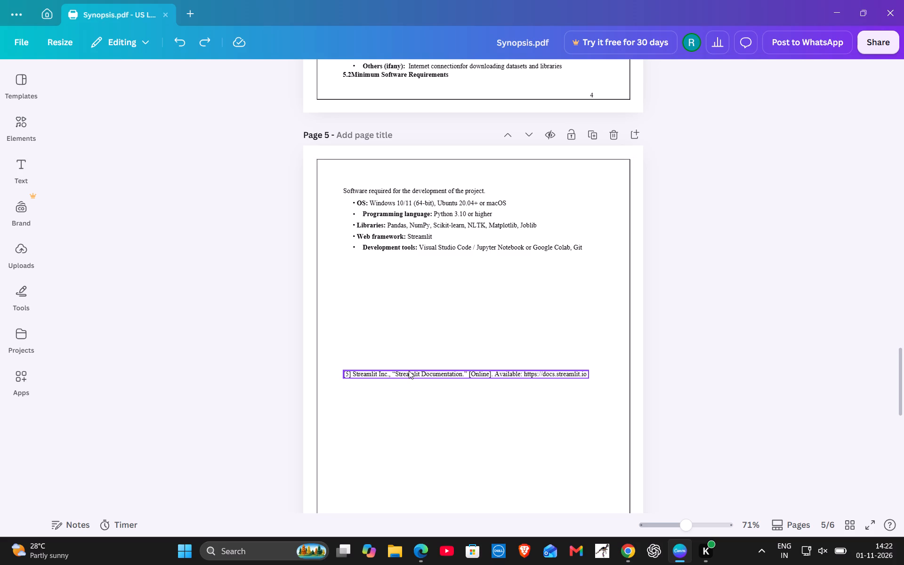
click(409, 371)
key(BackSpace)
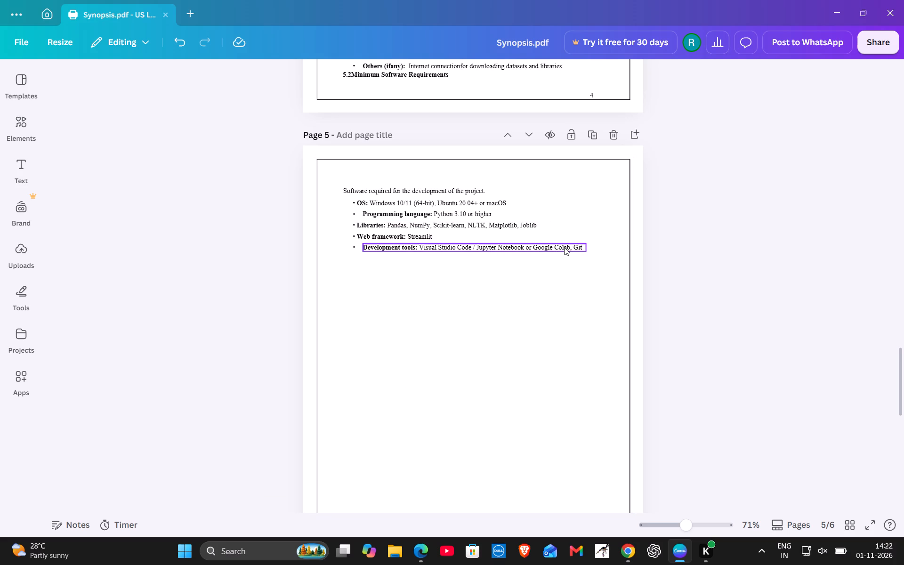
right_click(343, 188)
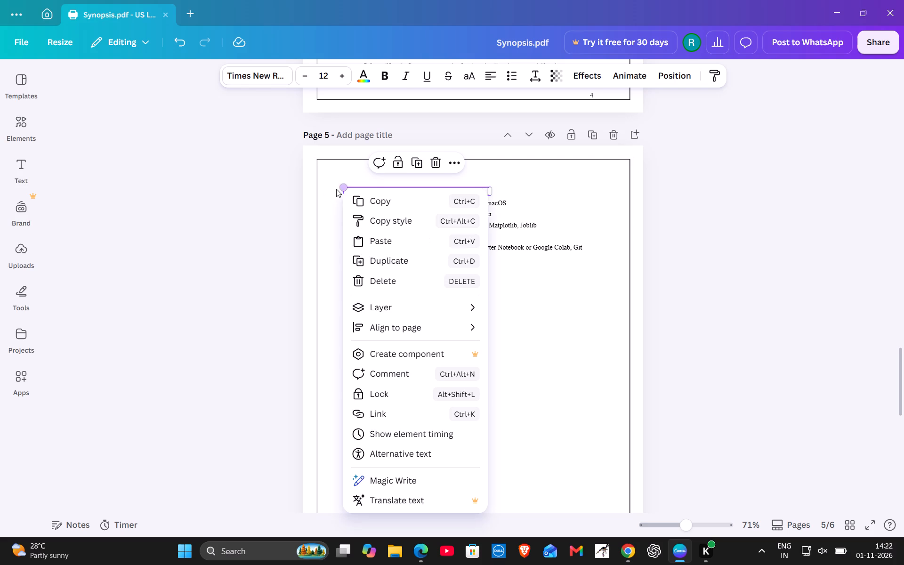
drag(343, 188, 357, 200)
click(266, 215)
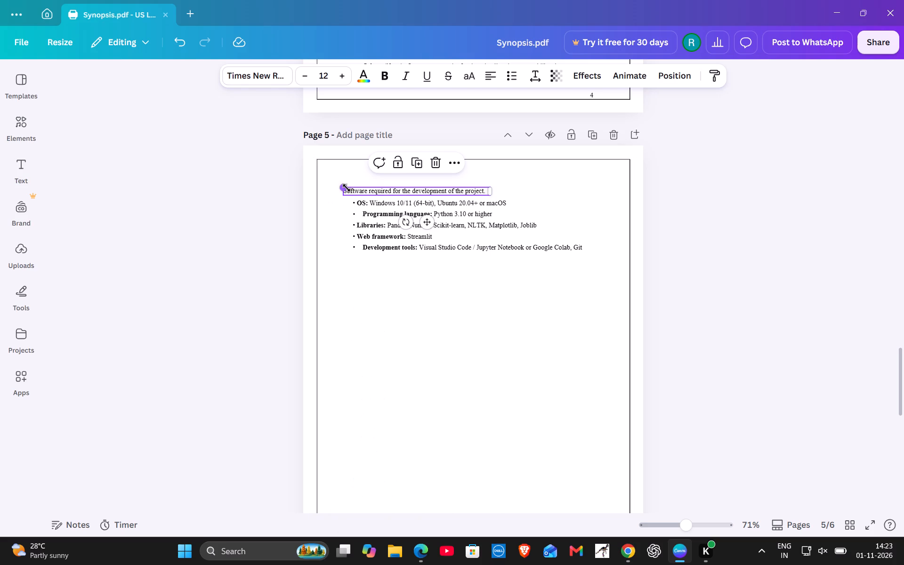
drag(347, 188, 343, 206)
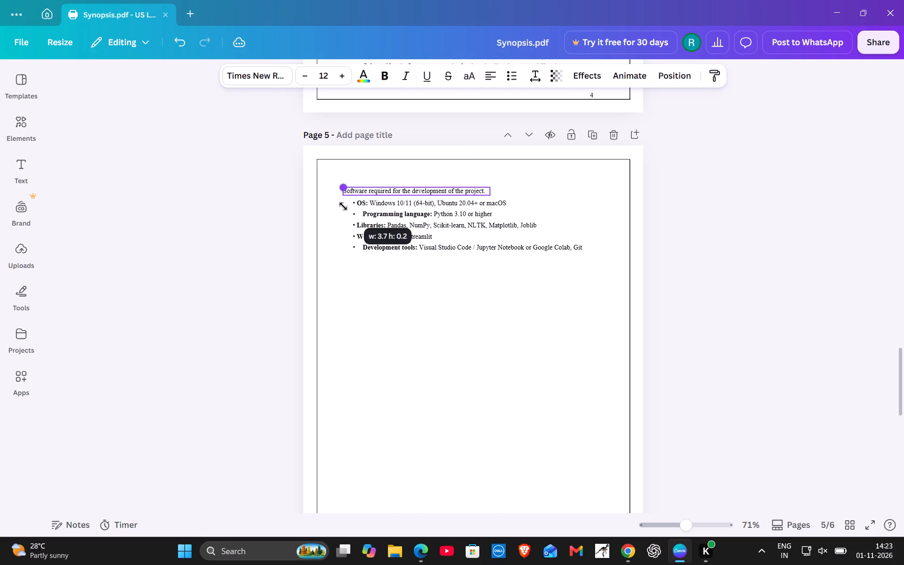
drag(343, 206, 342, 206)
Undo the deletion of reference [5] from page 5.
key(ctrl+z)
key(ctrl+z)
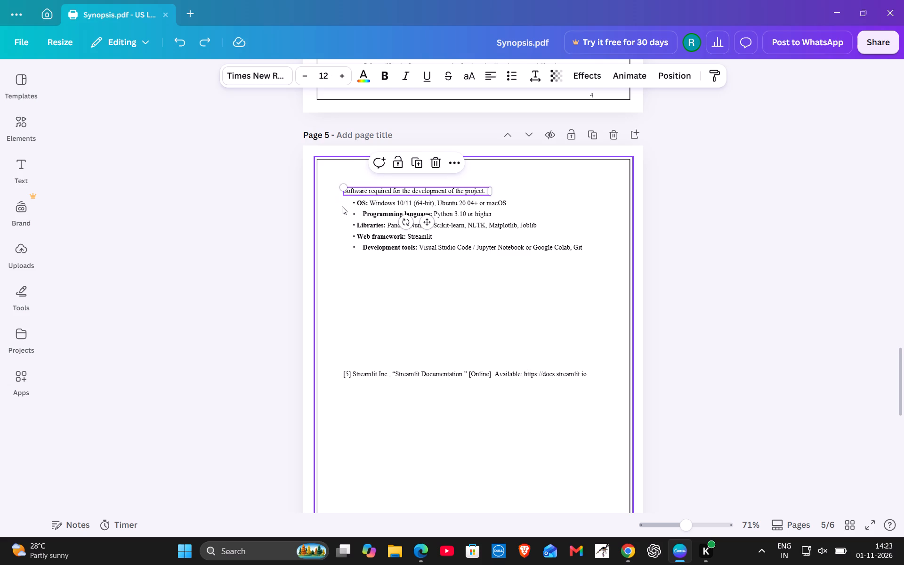
Delete the reference [5] Streamlit Documentation line from page 5.
click(409, 372)
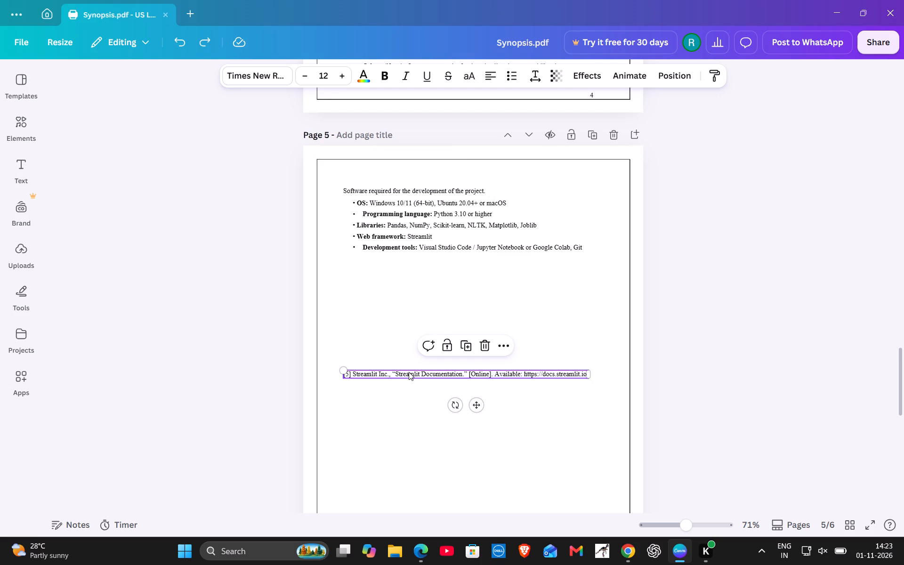
key(BackSpace)
Examine how sections 3, 4 and 5 are distributed across pages 3 to 5.
scroll(412, 284, up, 1)
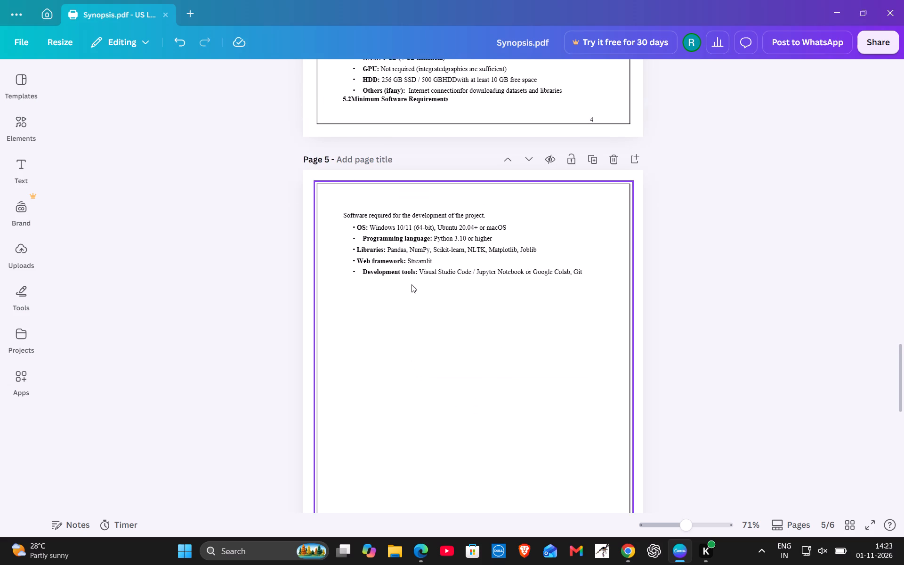
scroll(412, 284, up, 1)
scroll(434, 326, up, 3)
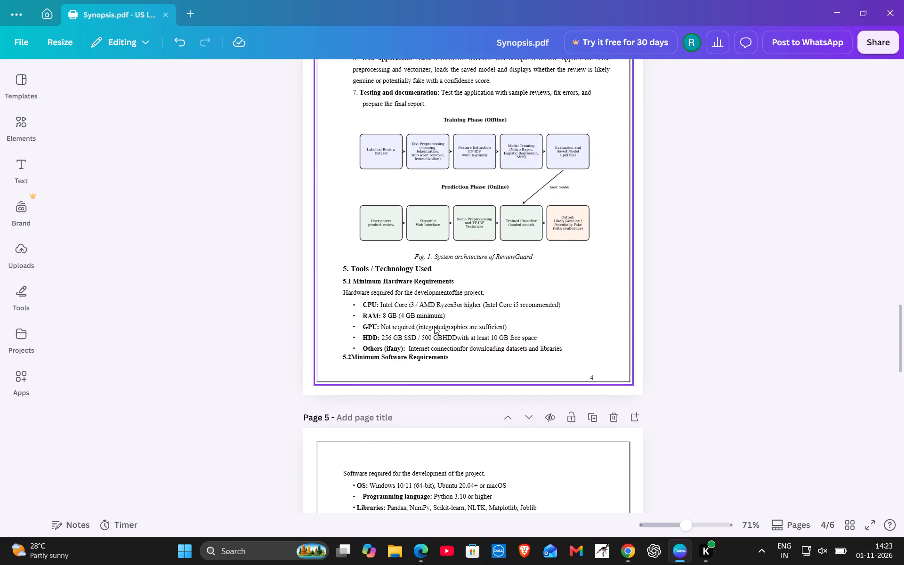
scroll(434, 326, up, 9)
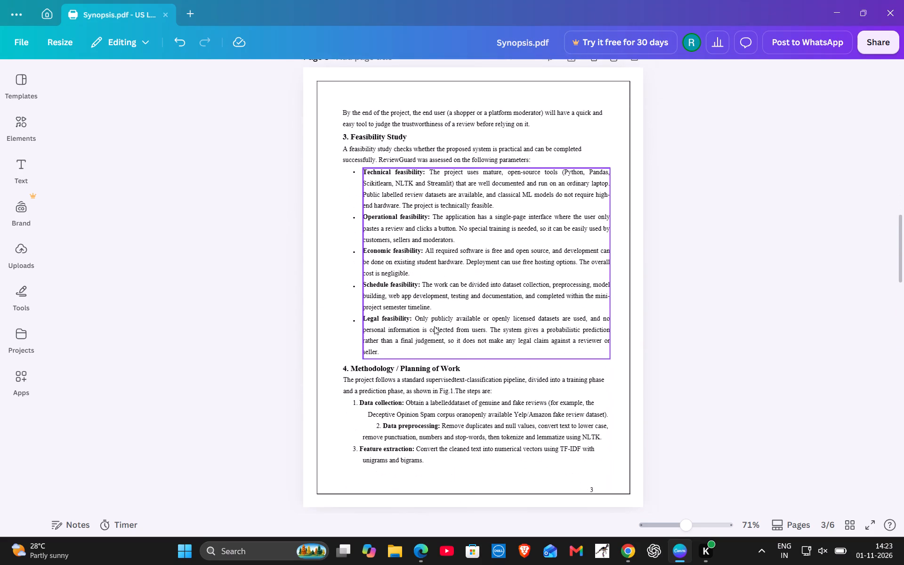
scroll(434, 326, down, 6)
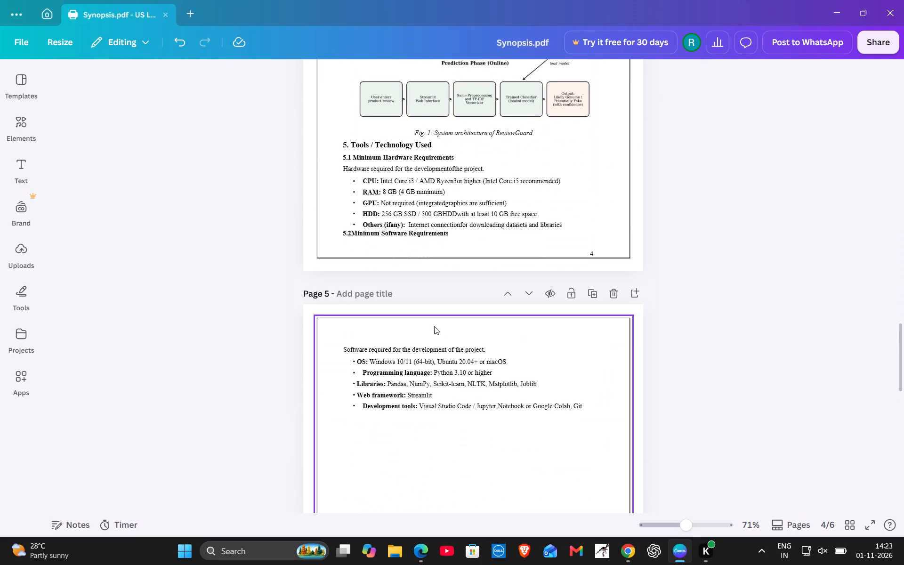
scroll(434, 326, down, 2)
scroll(434, 326, up, 2)
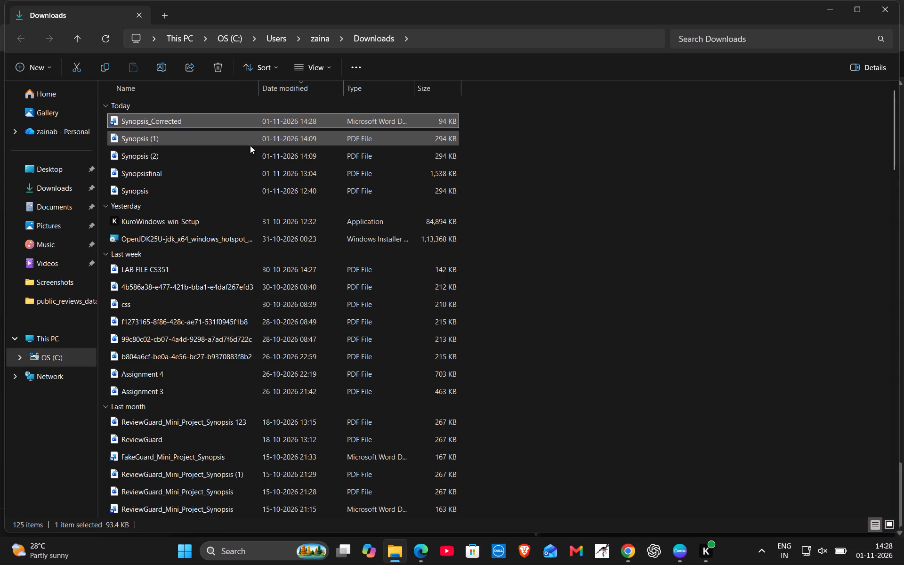
Delete the older PDFs Synopsis, Synopsisfinal, Synopsis (2) and Synopsis (1) from the Downloads folder.
right_click(213, 158)
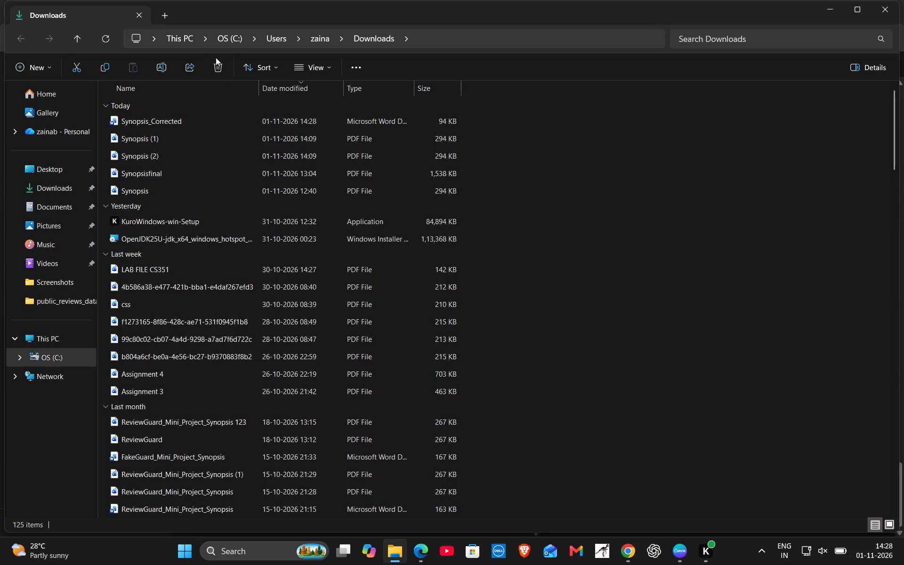
click(157, 184)
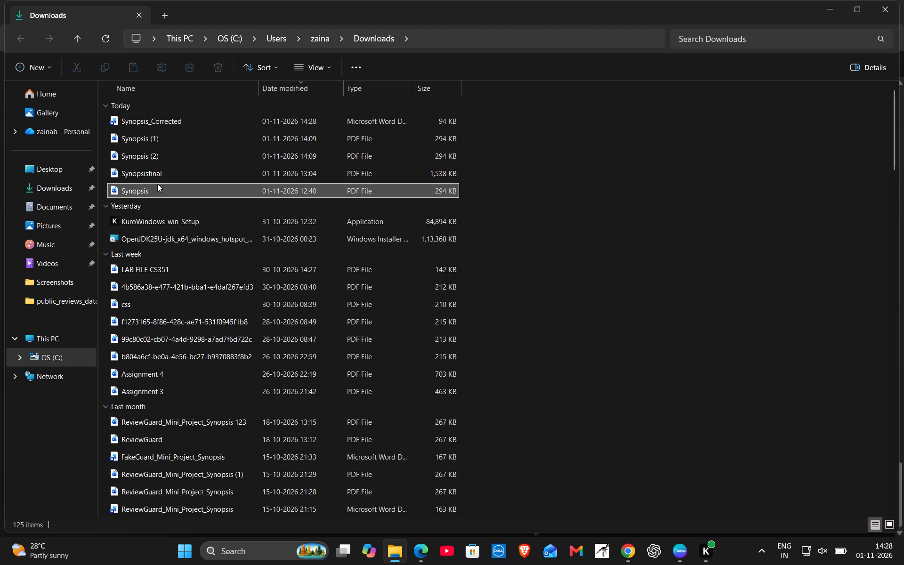
click(215, 70)
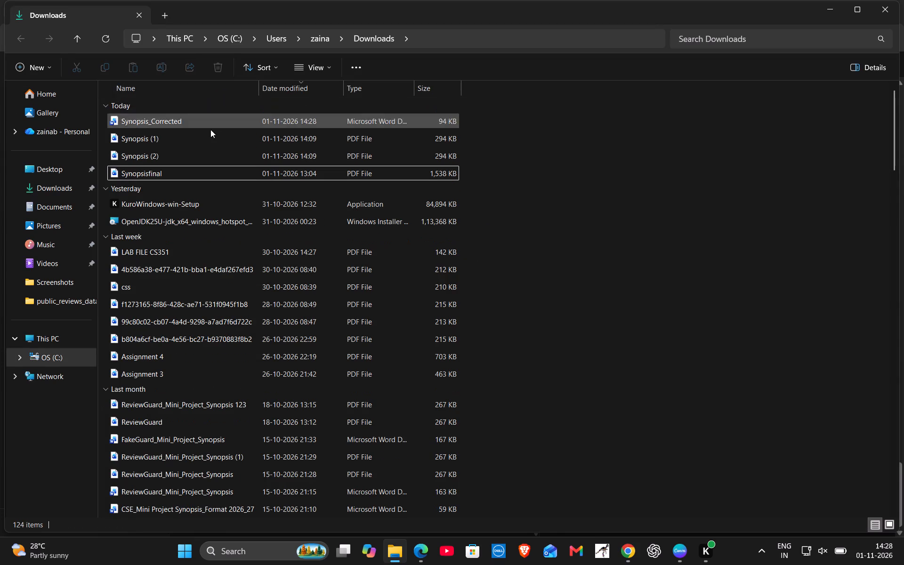
click(192, 180)
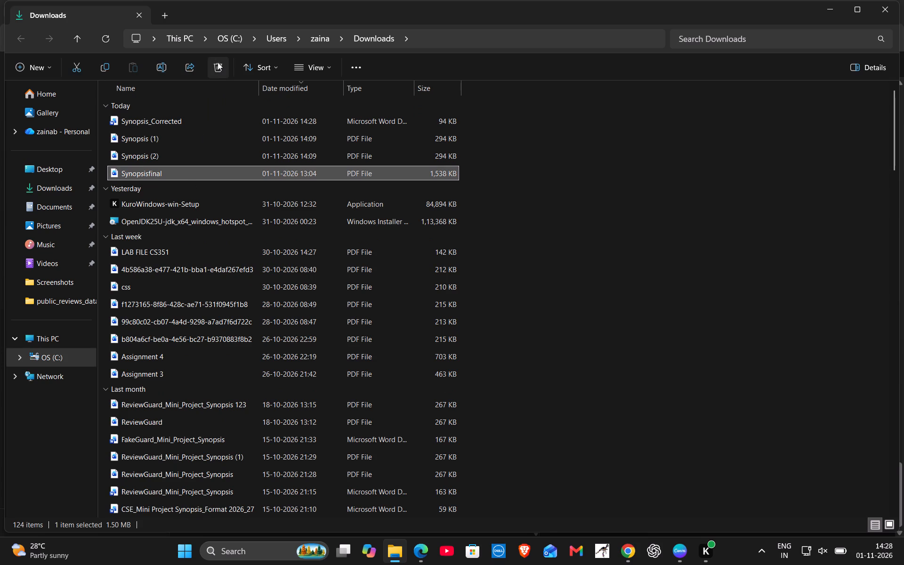
click(218, 62)
click(176, 157)
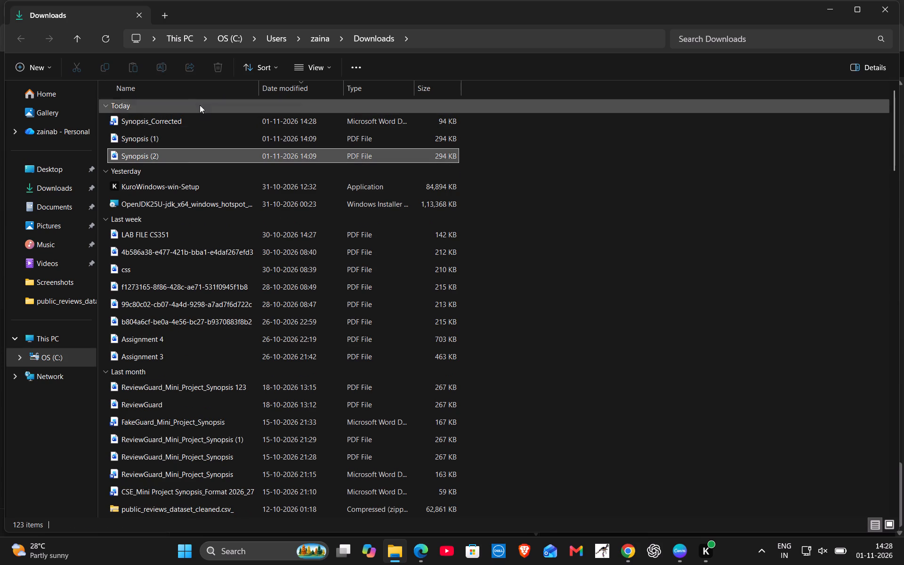
click(219, 68)
click(188, 144)
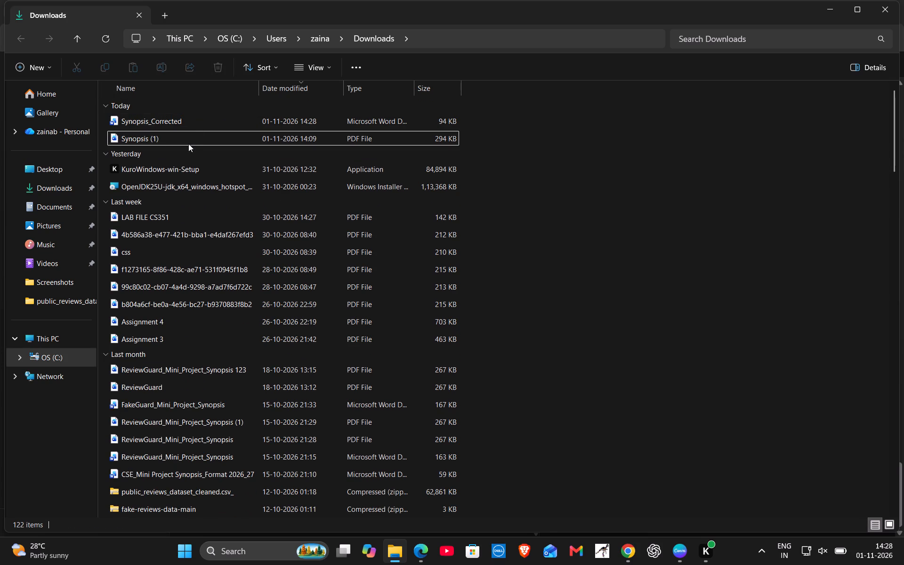
click(224, 71)
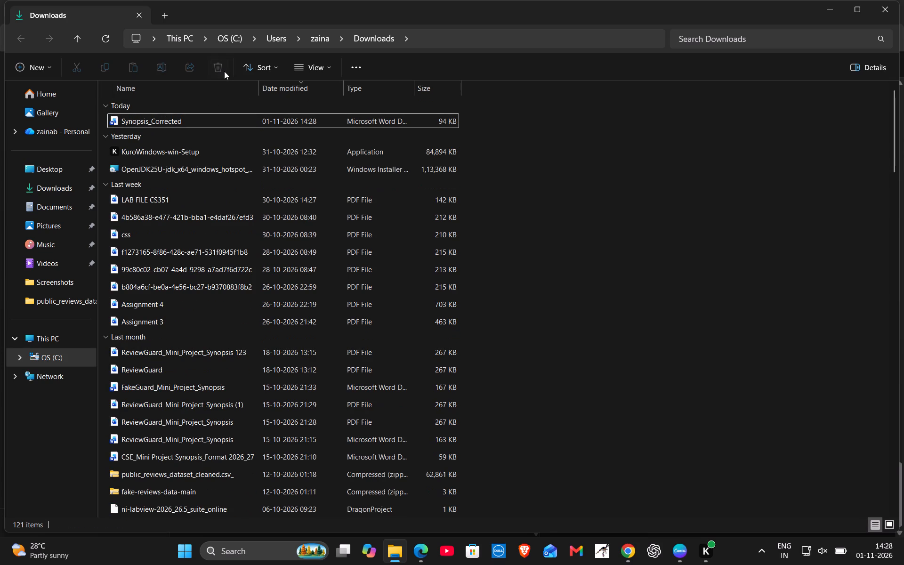
Rename the Synopsis_Corrected Word document in Downloads as "final synopsis".
right_click(201, 122)
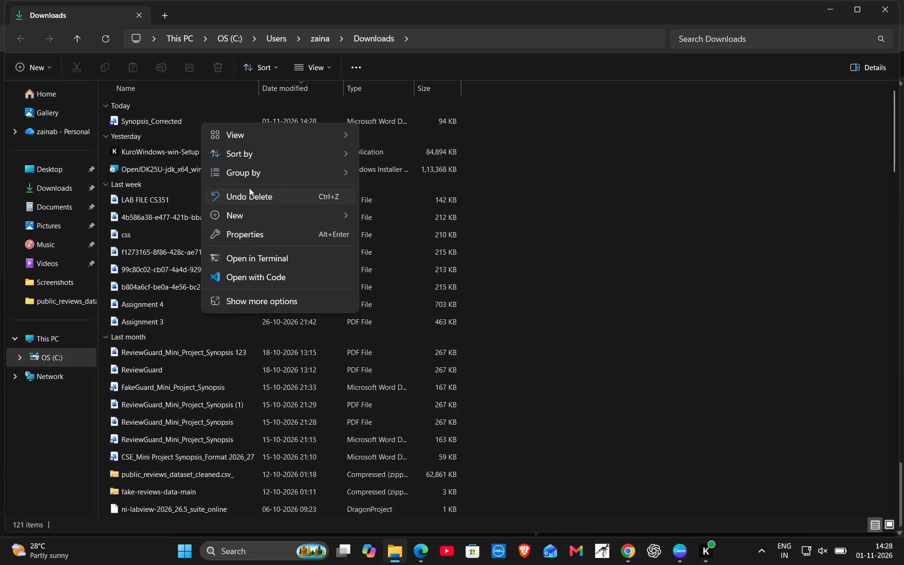
click(169, 120)
right_click(169, 120)
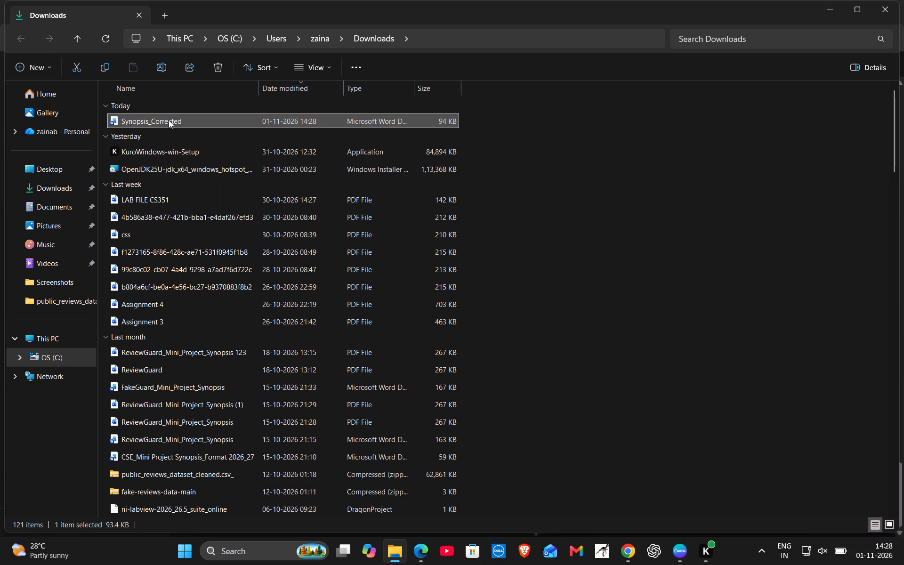
click(264, 133)
key(BackSpace)
text(final sy)
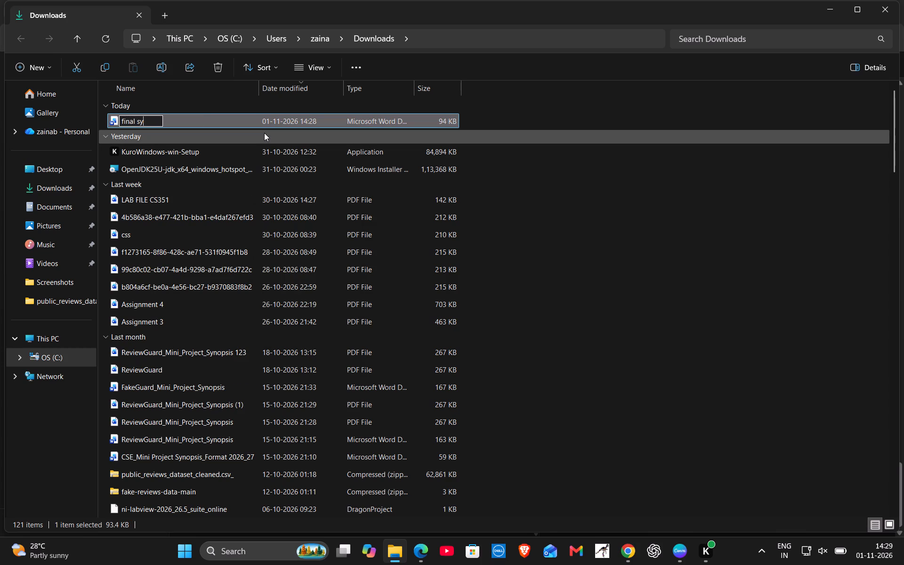
text(nop)
text(sis)
key(Return)
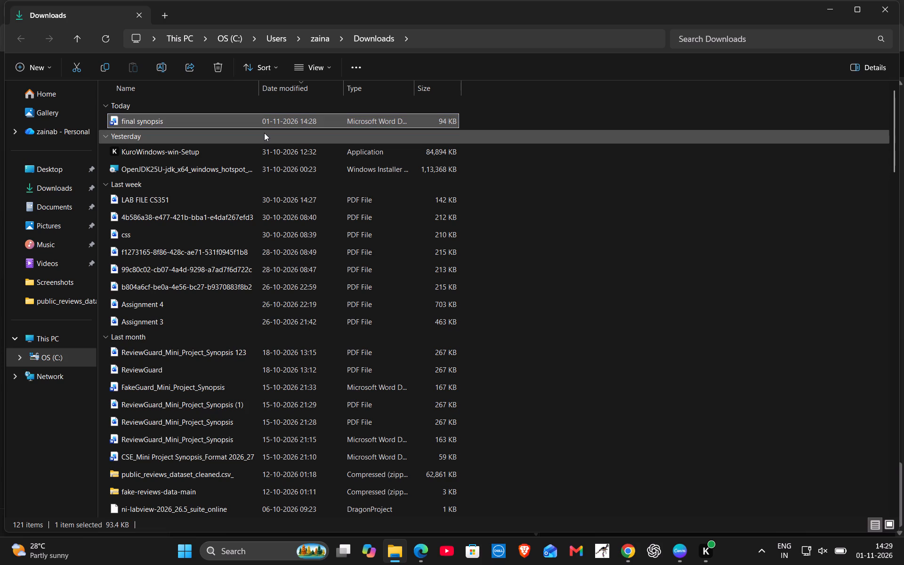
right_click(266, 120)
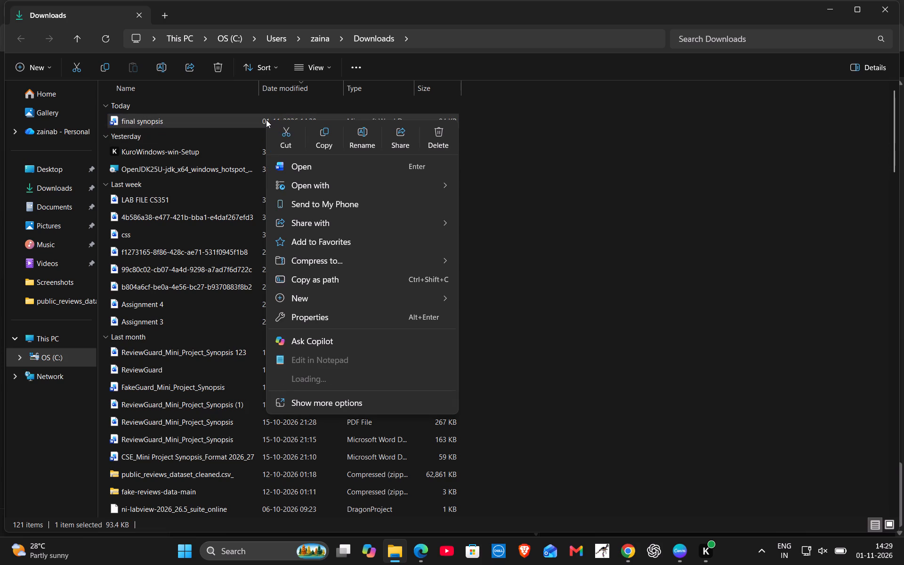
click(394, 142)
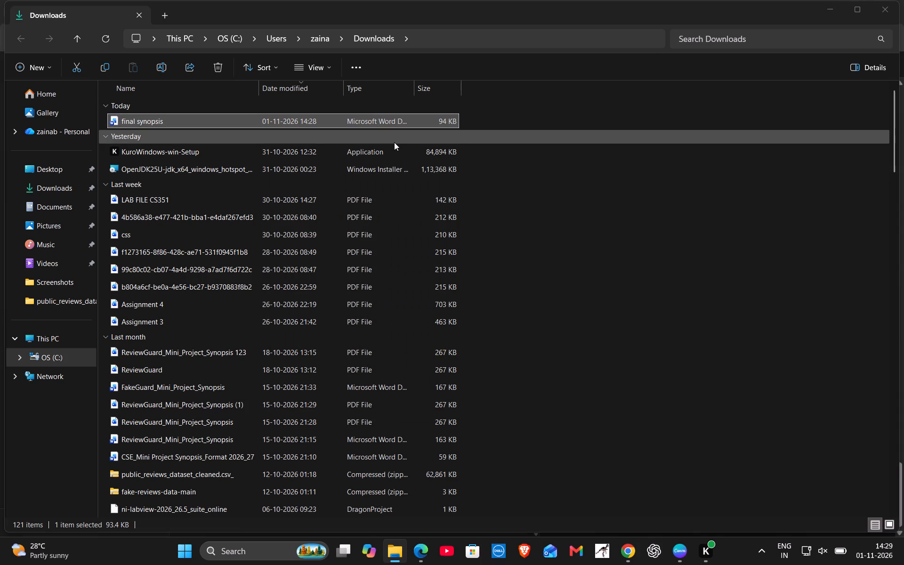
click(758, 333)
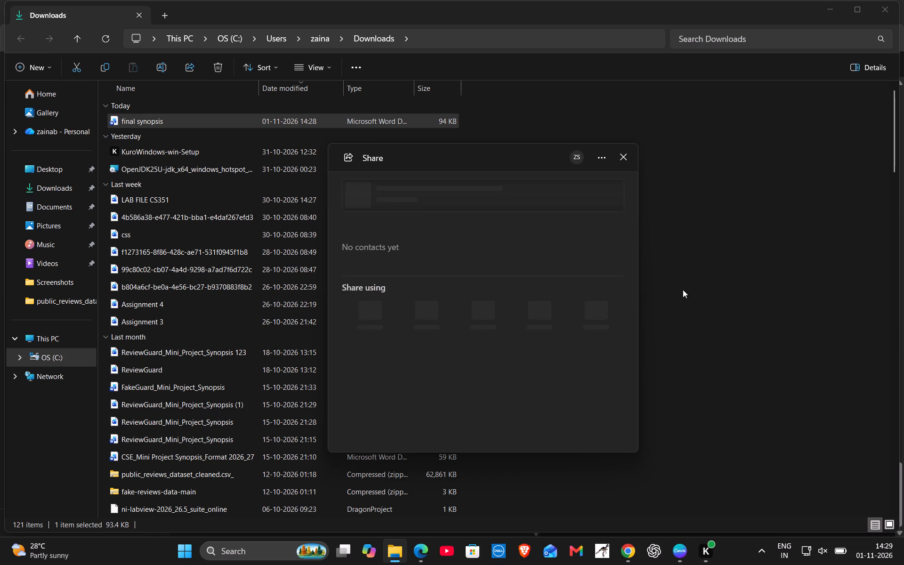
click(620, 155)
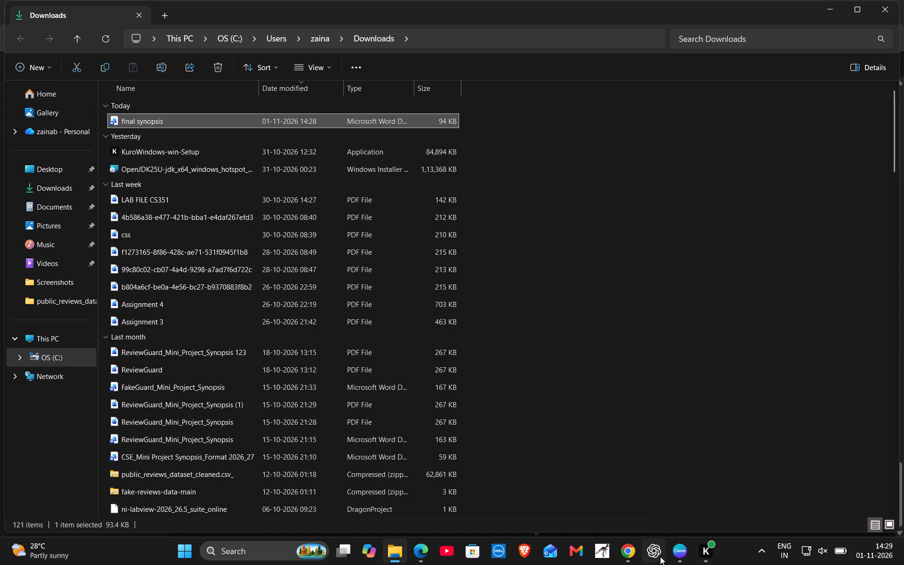
Switch to Canva and upload the final synopsis Word document from the Downloads folder.
click(677, 555)
scroll(446, 420, up, 3)
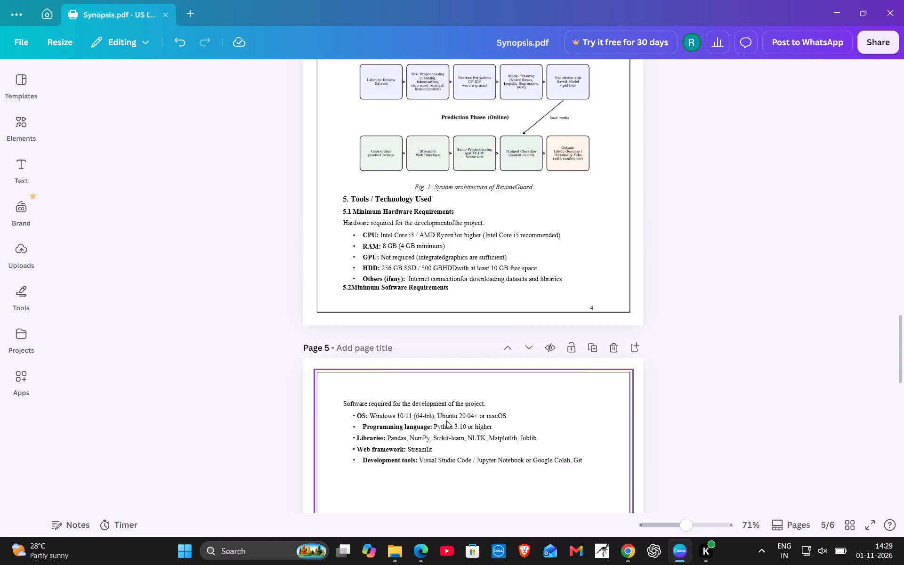
scroll(446, 420, up, 2)
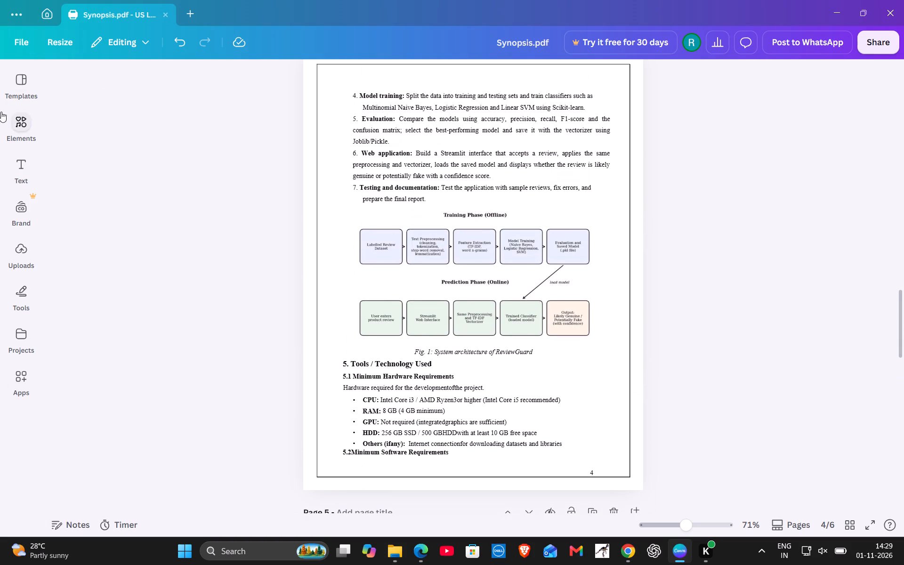
click(19, 248)
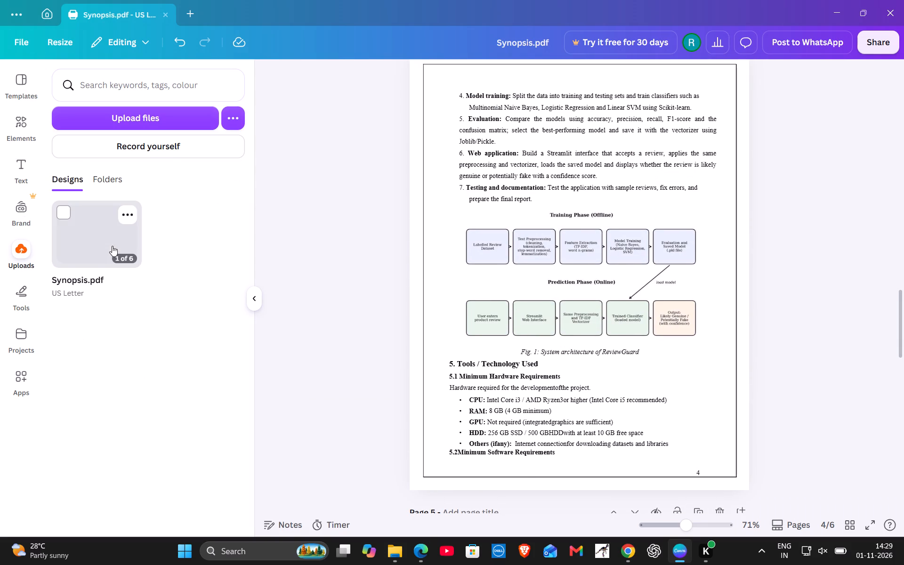
click(128, 121)
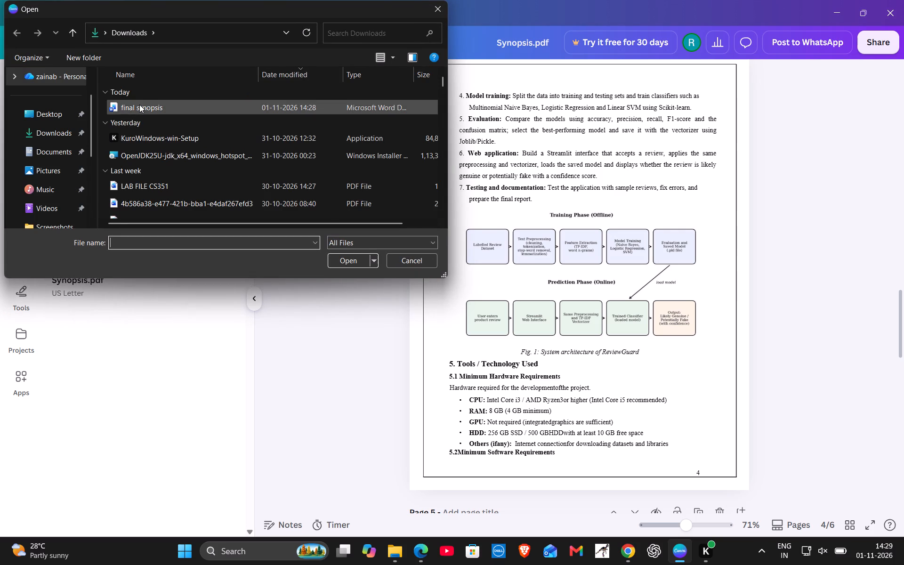
click(139, 105)
click(353, 265)
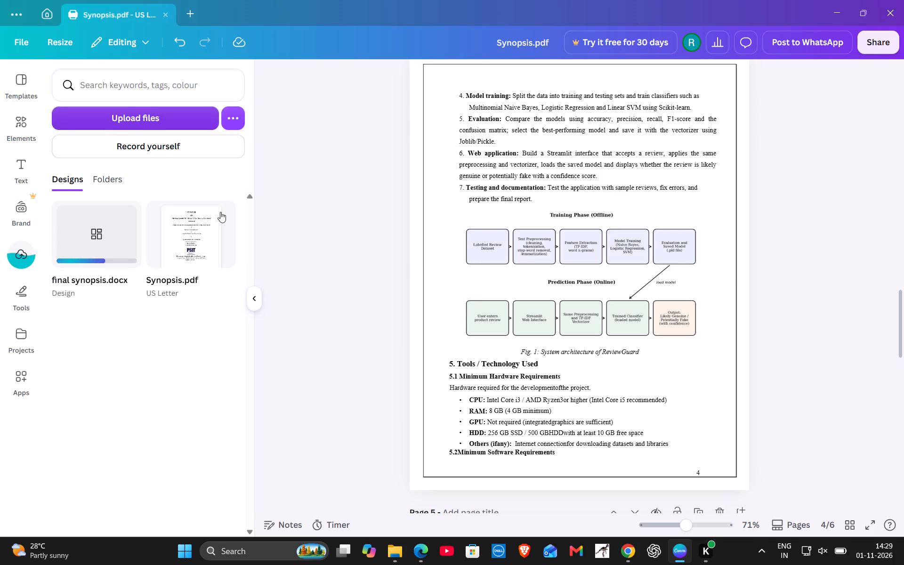
Move the old Synopsis.pdf design from the uploads to Trash and return to the home page.
click(162, 212)
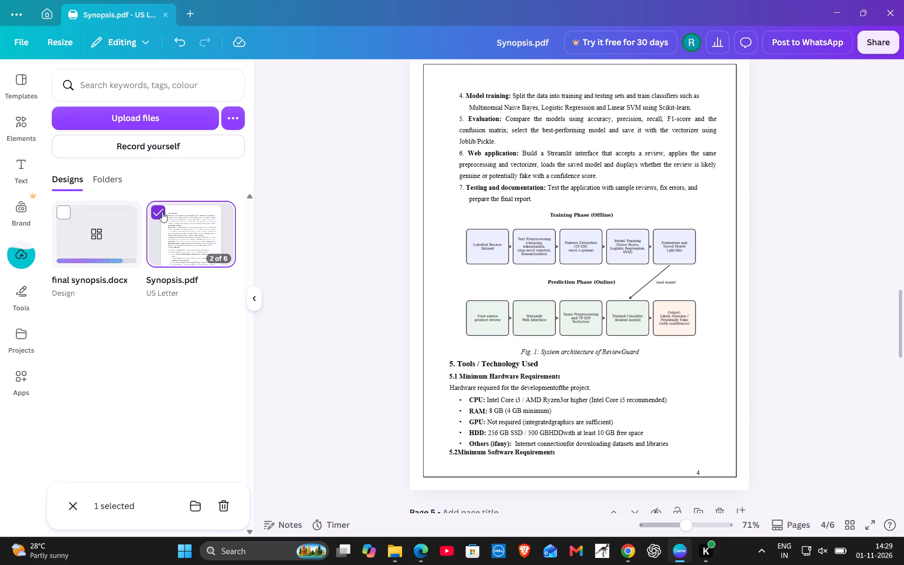
click(220, 501)
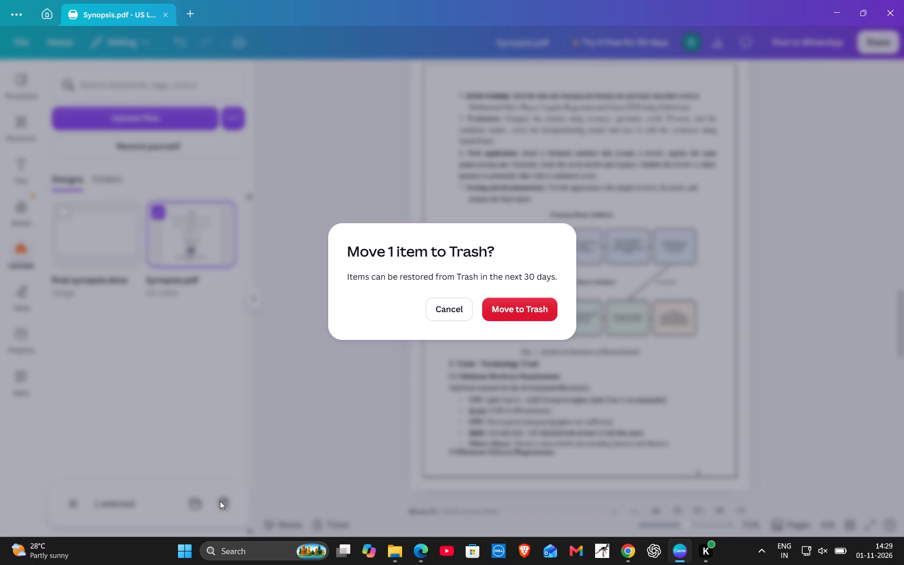
click(500, 313)
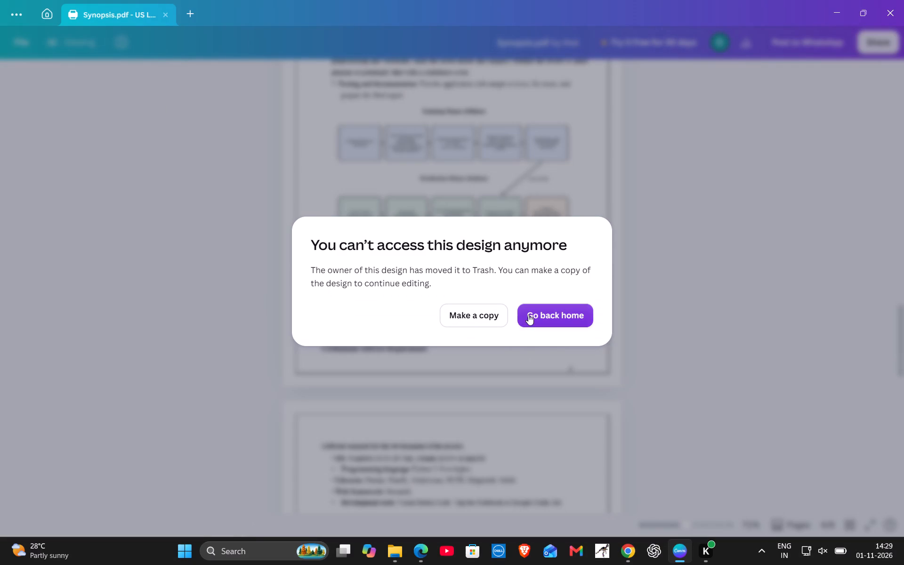
click(533, 314)
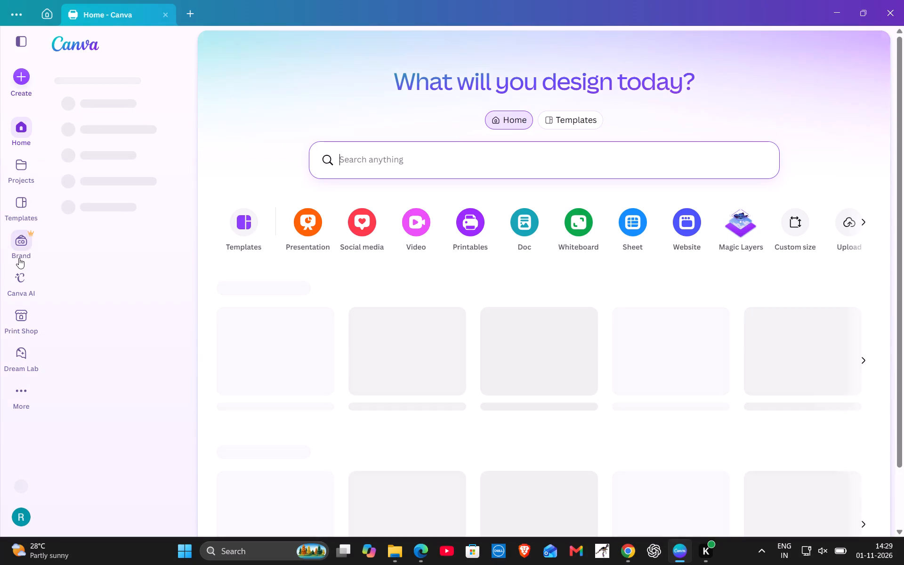
Find the uploaded final synopsis.docx among the recent designs and open it.
drag(23, 208, 22, 185)
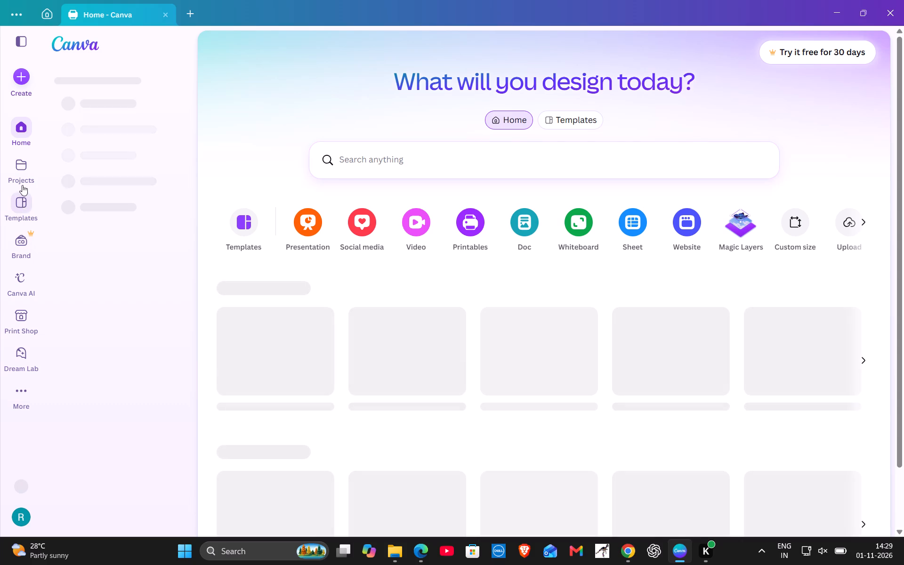
drag(22, 185, 22, 163)
click(22, 163)
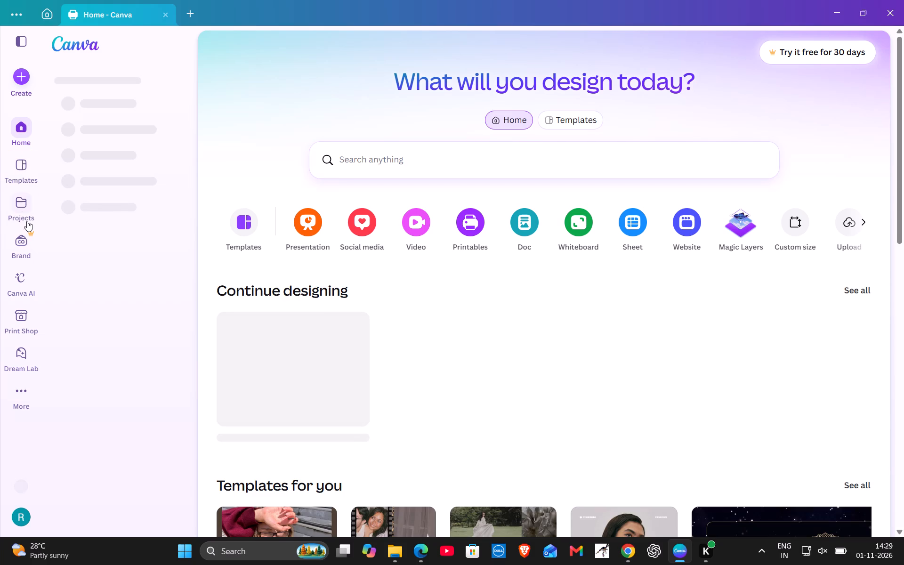
click(27, 214)
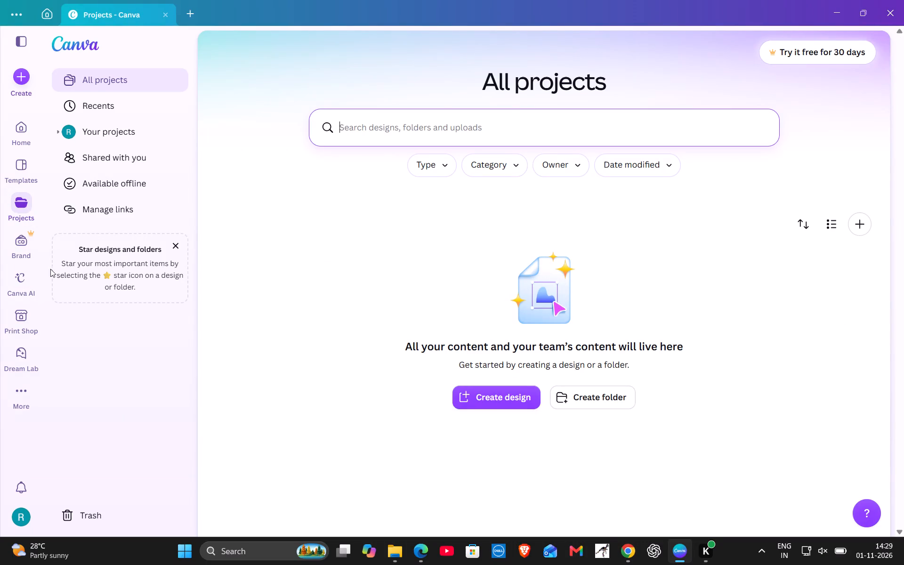
click(81, 131)
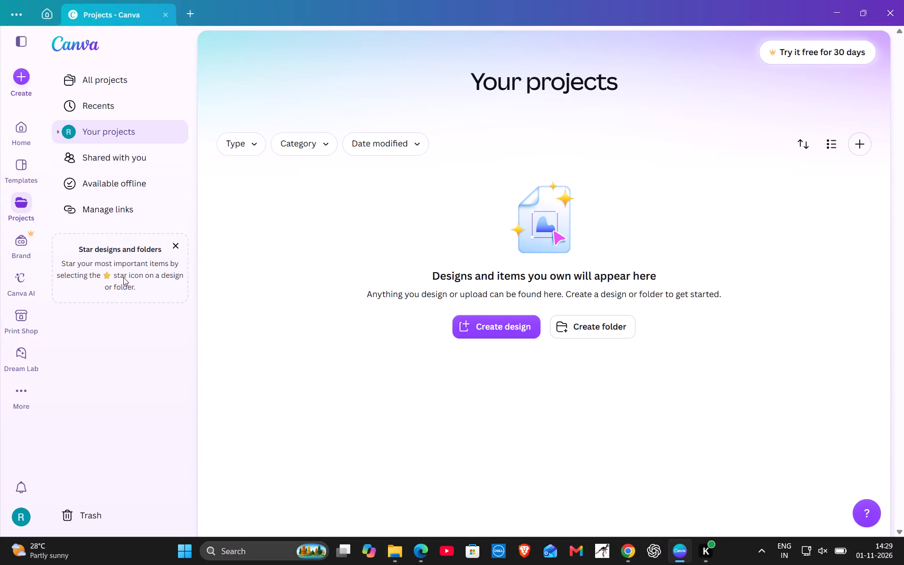
click(17, 171)
click(24, 142)
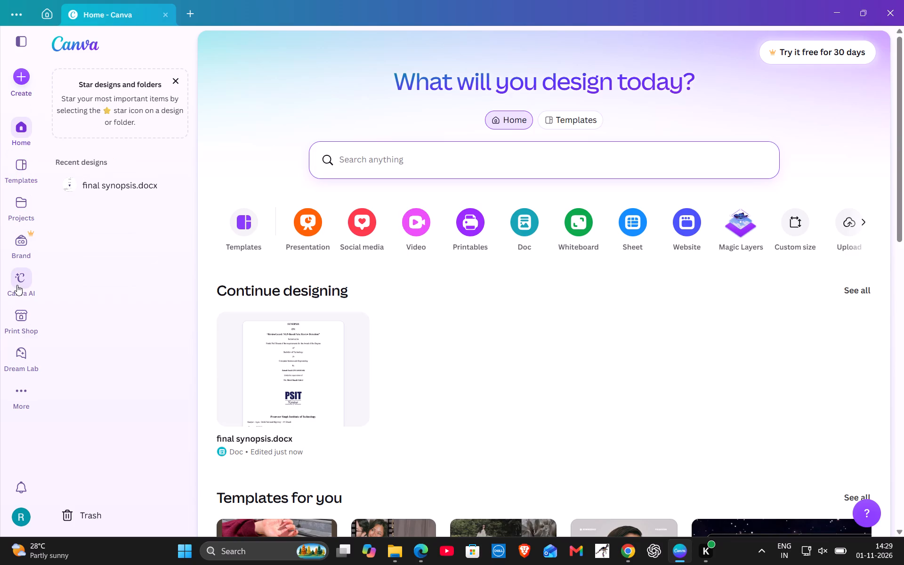
scroll(17, 285, up, 3)
scroll(17, 285, down, 1)
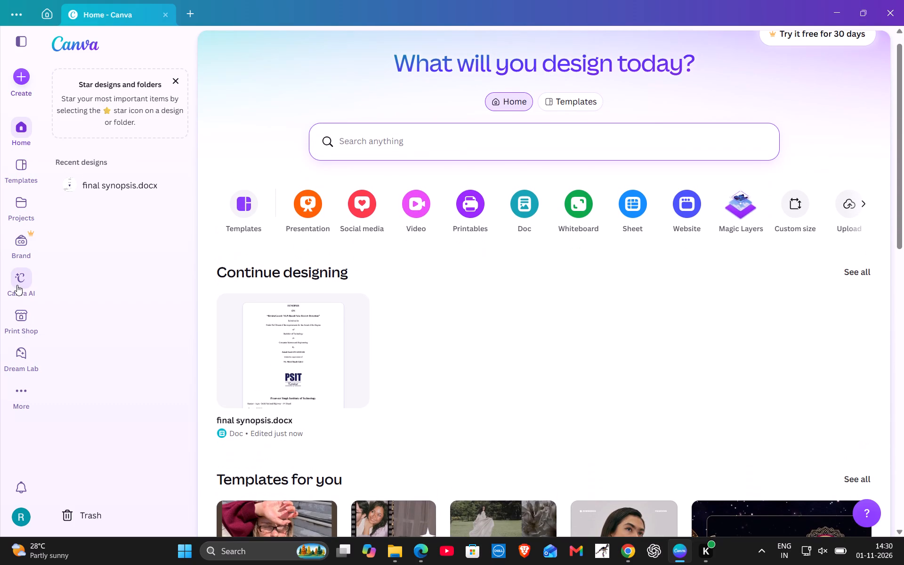
click(103, 192)
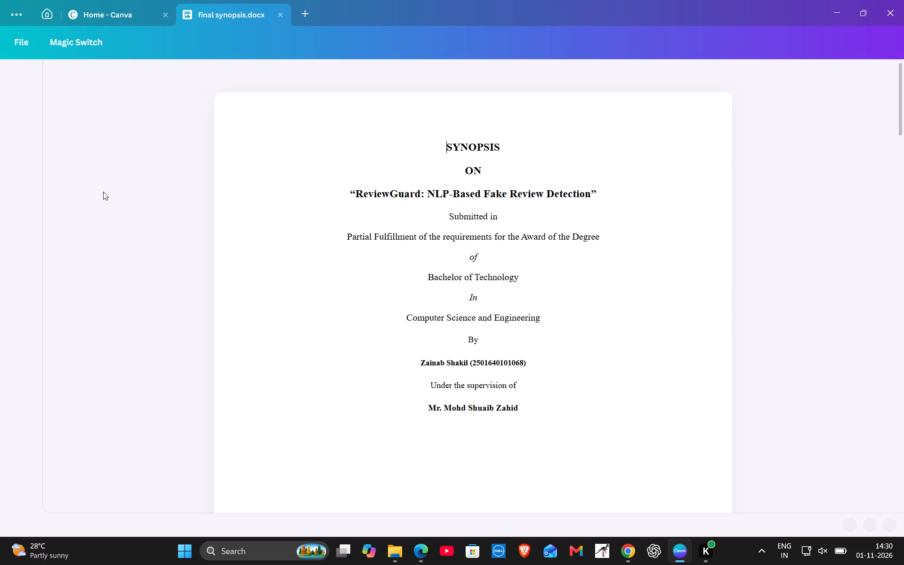
Examine the imported final synopsis.docx from the cover through its sections, checking the content and page layout.
scroll(345, 312, down, 5)
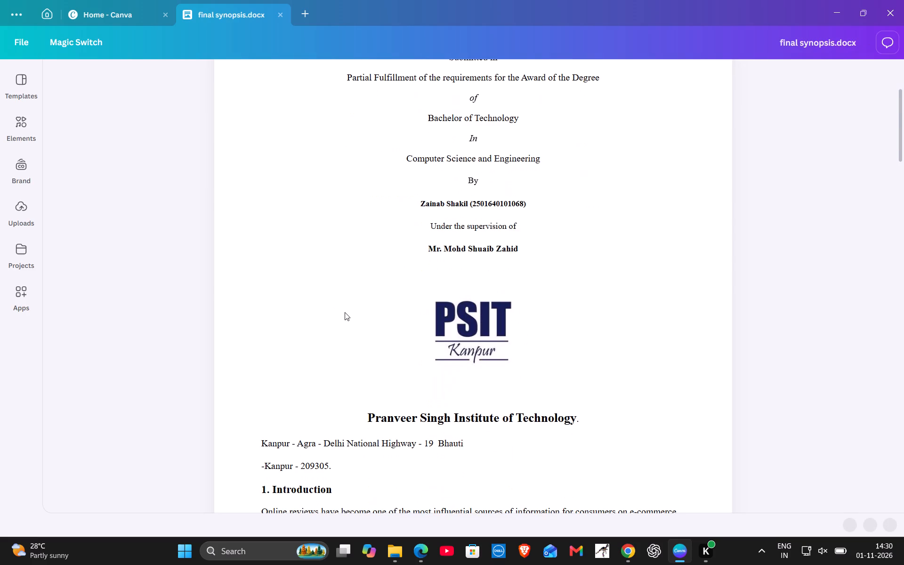
scroll(345, 312, down, 9)
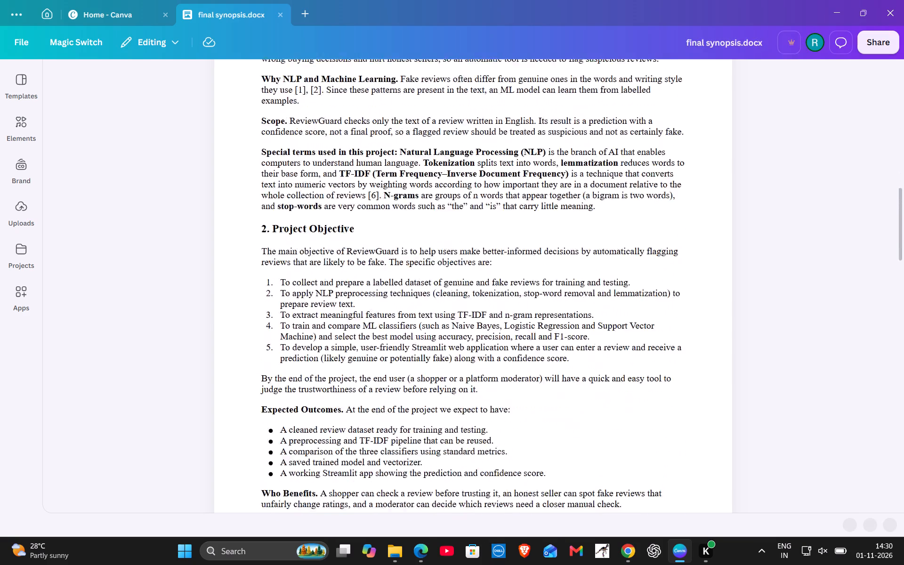
scroll(345, 312, down, 7)
scroll(345, 312, up, 10)
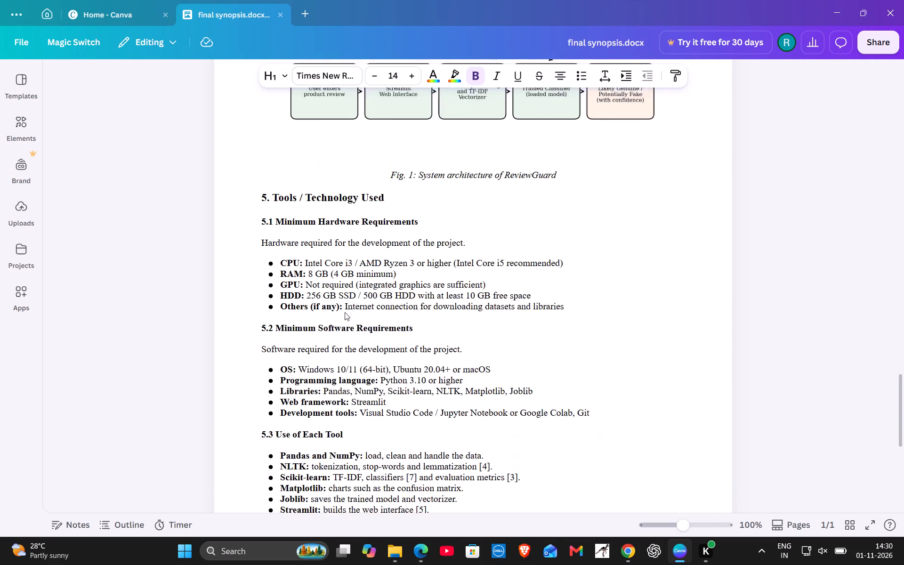
scroll(345, 312, up, 14)
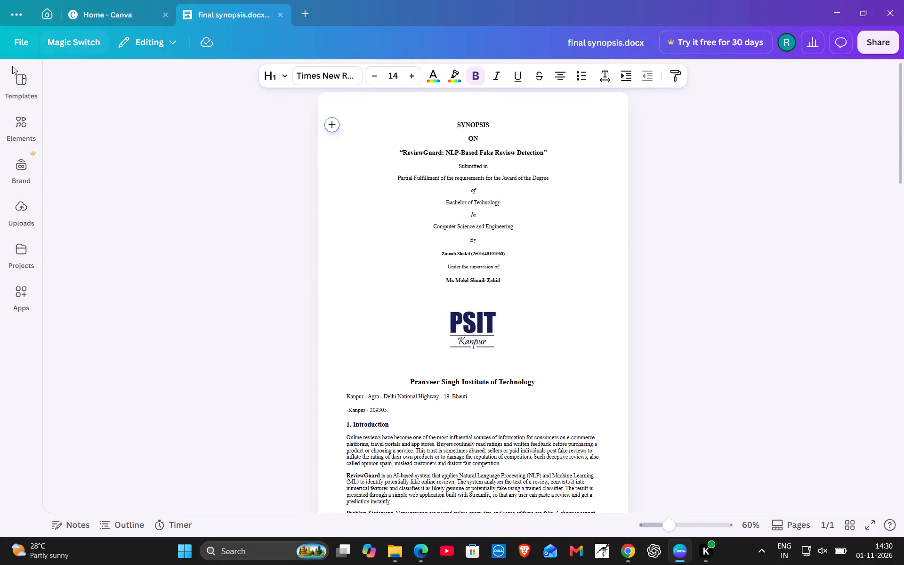
Replace the current page with the uploaded final synopsis.docx design and check it down to the References.
click(24, 216)
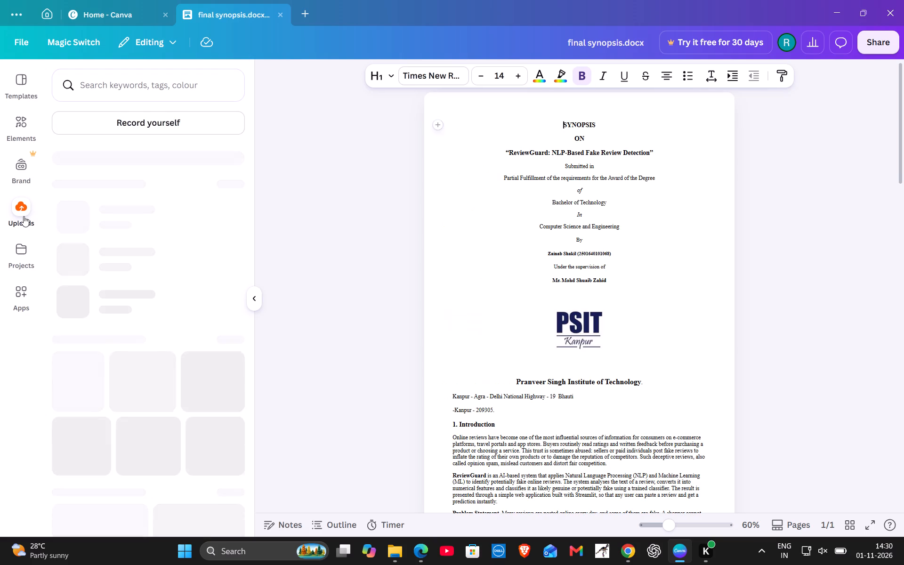
click(98, 242)
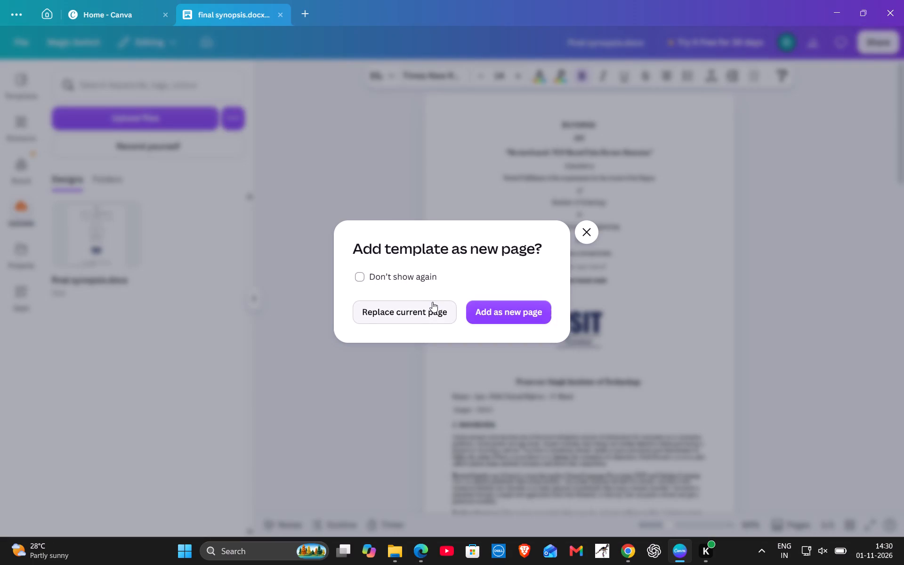
click(423, 311)
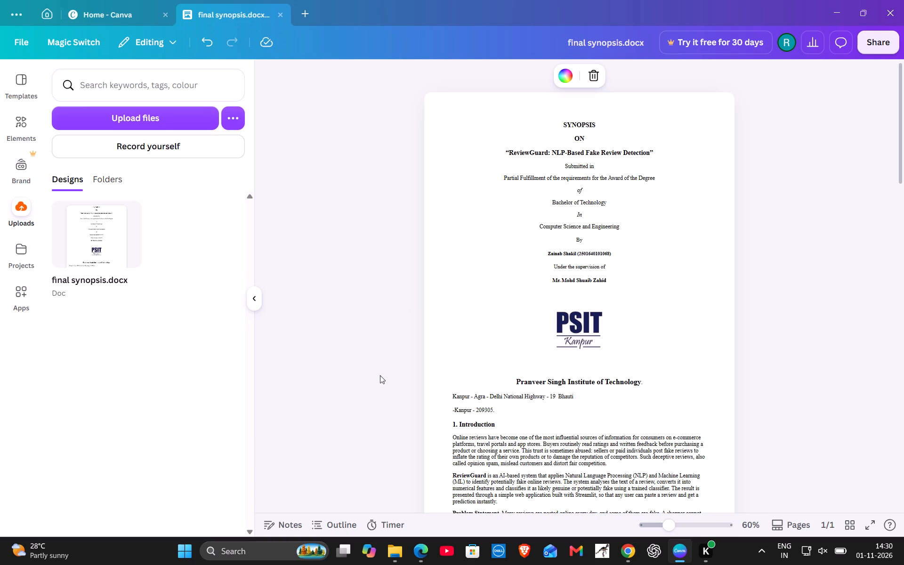
scroll(444, 361, down, 8)
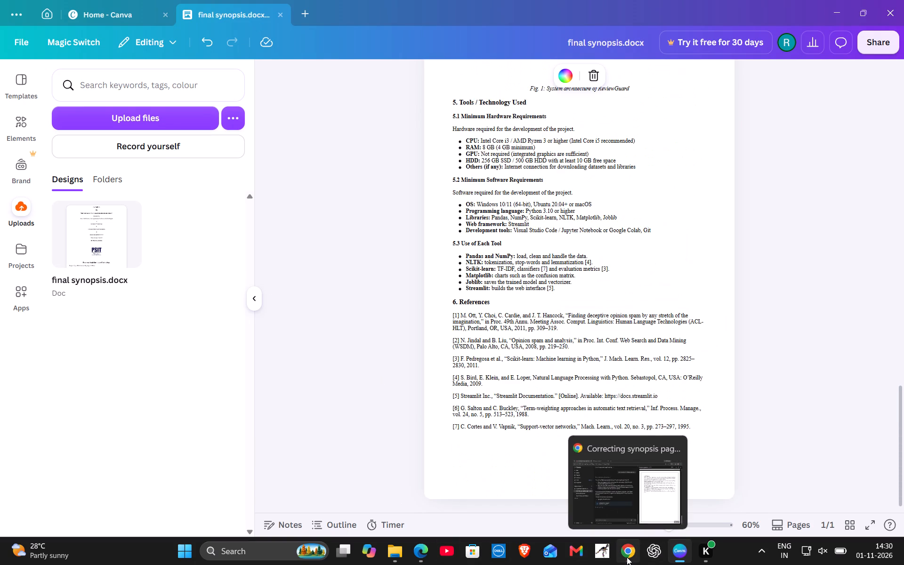
Open the final synopsis document from Downloads in Word, check its page layout from cover to last page, and close it.
click(387, 557)
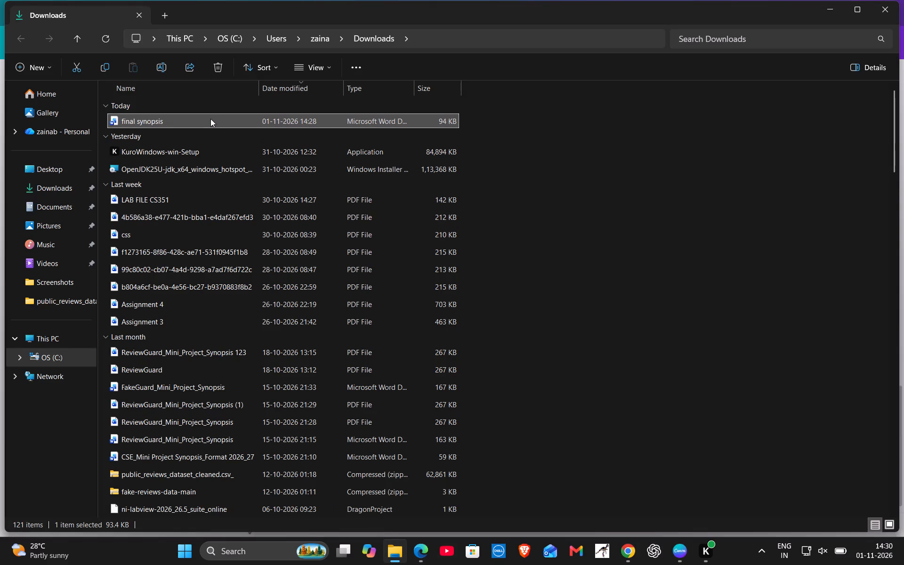
double_click(210, 119)
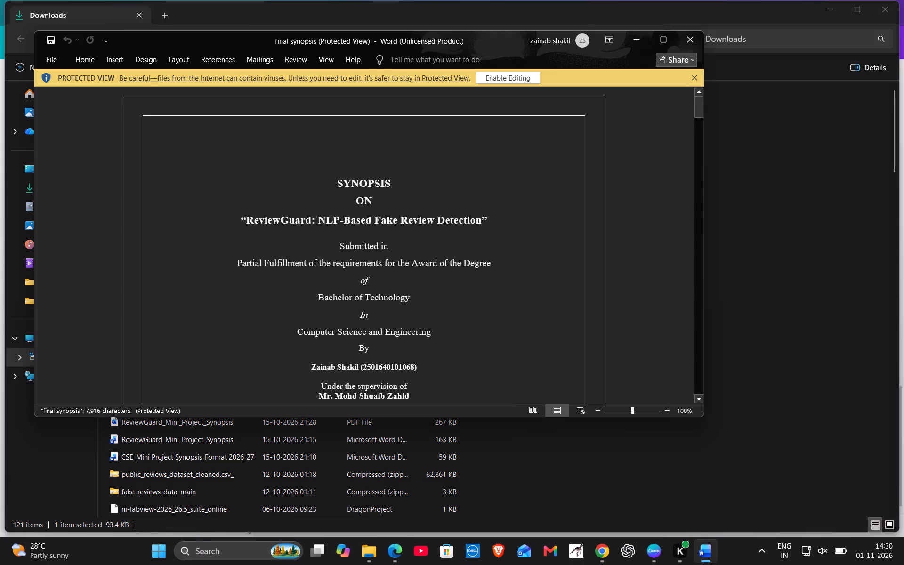
scroll(210, 119, down, 3)
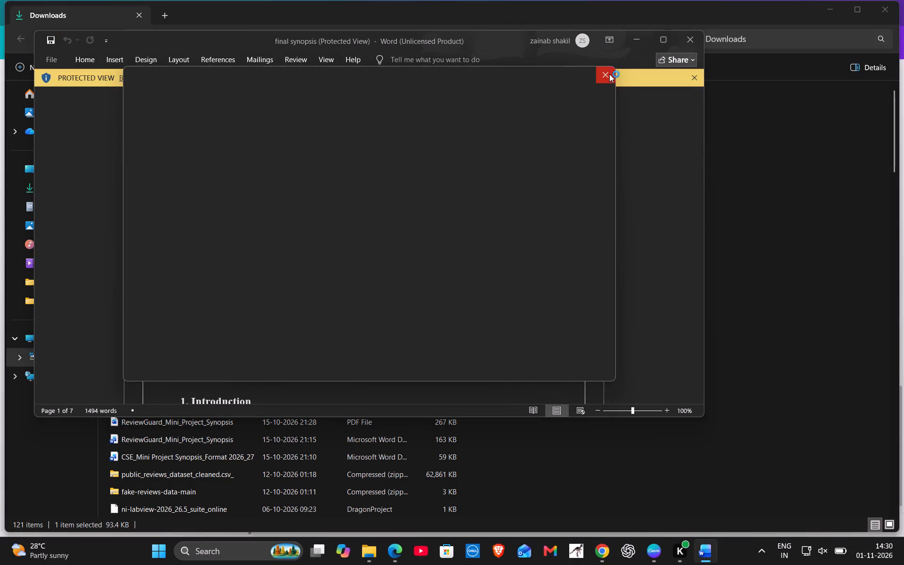
click(609, 74)
scroll(357, 255, down, 3)
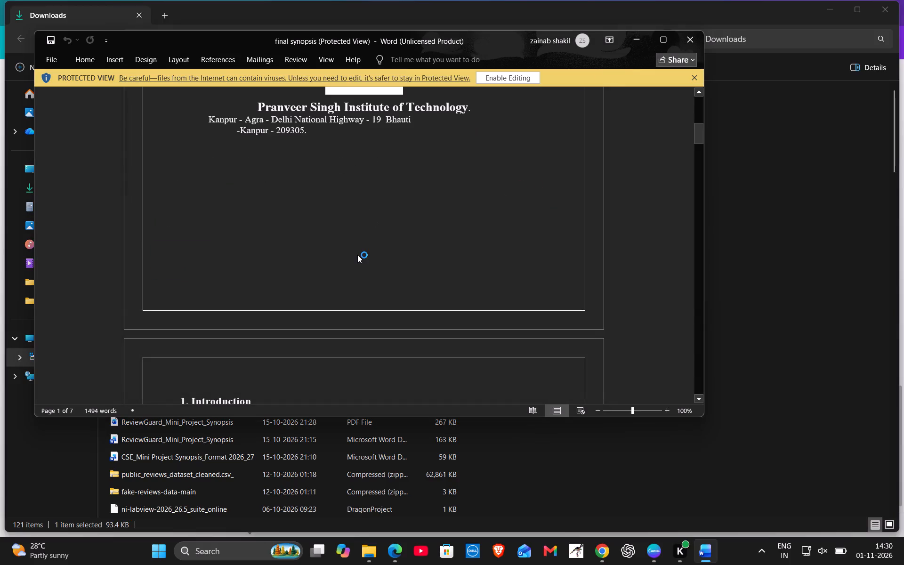
scroll(357, 255, down, 2)
scroll(504, 323, down, 9)
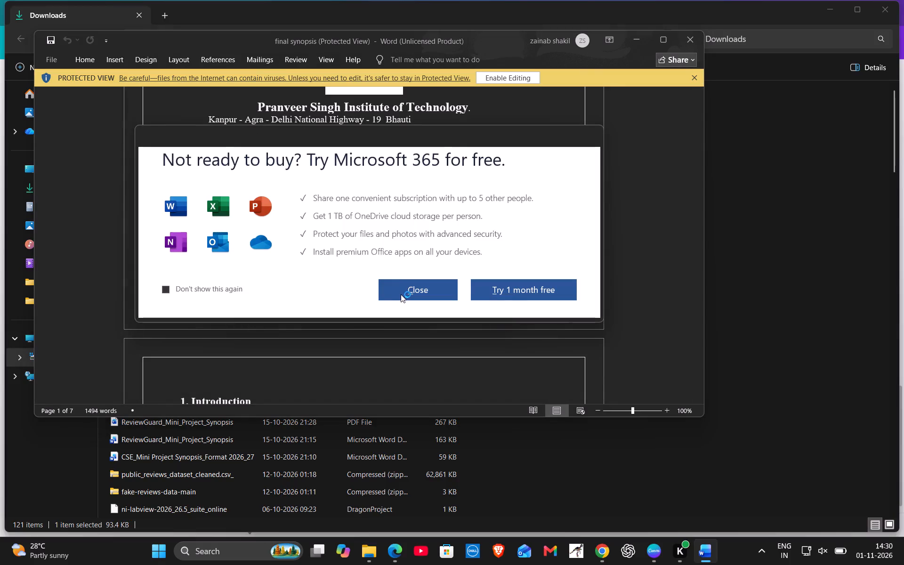
click(401, 294)
scroll(401, 294, down, 4)
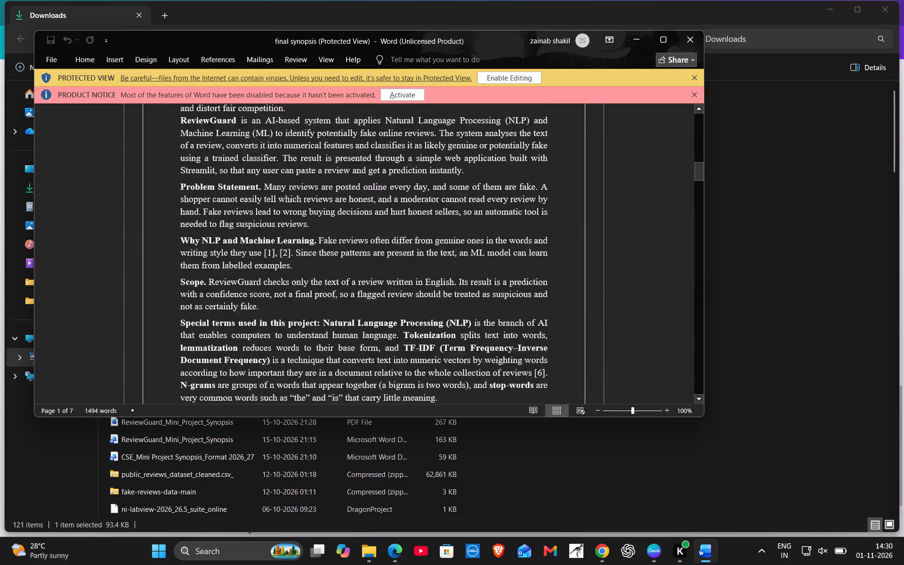
scroll(401, 294, down, 7)
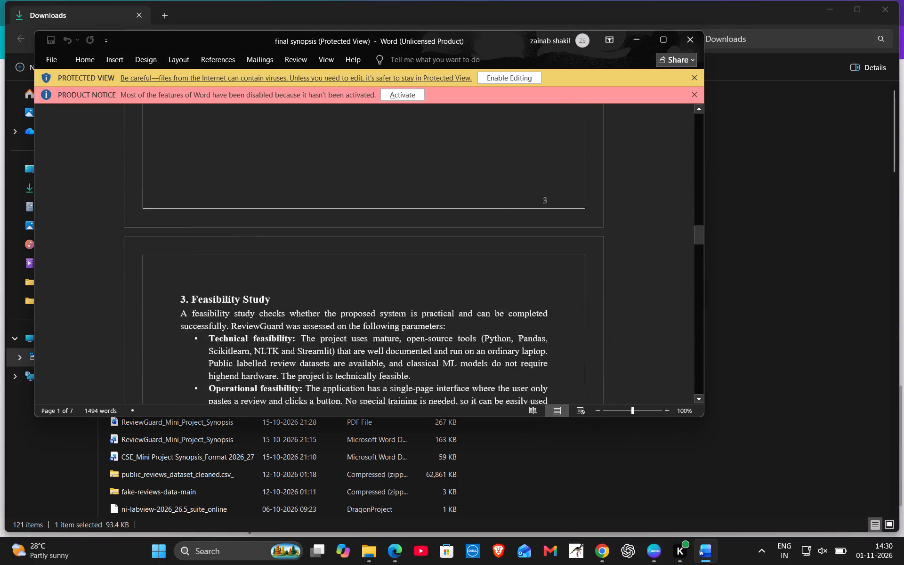
scroll(401, 294, down, 9)
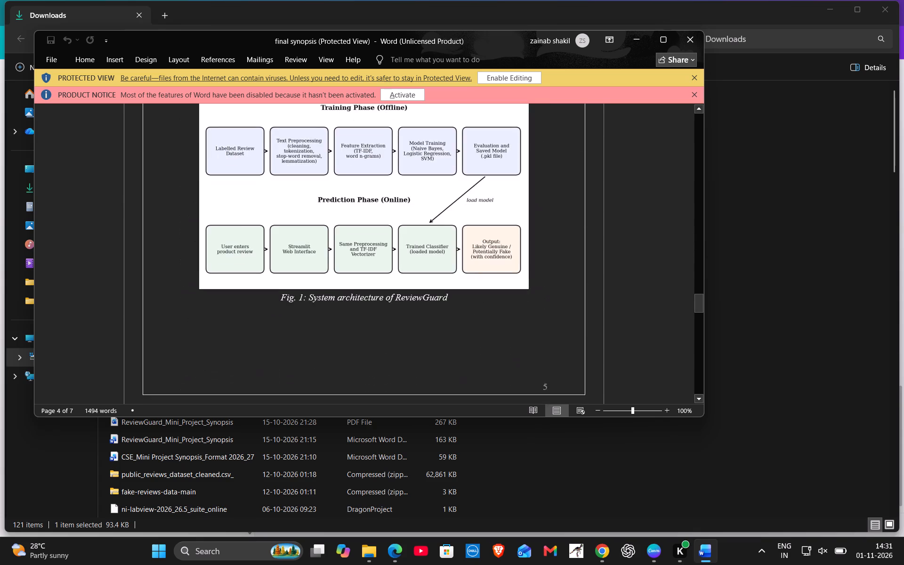
scroll(401, 294, down, 11)
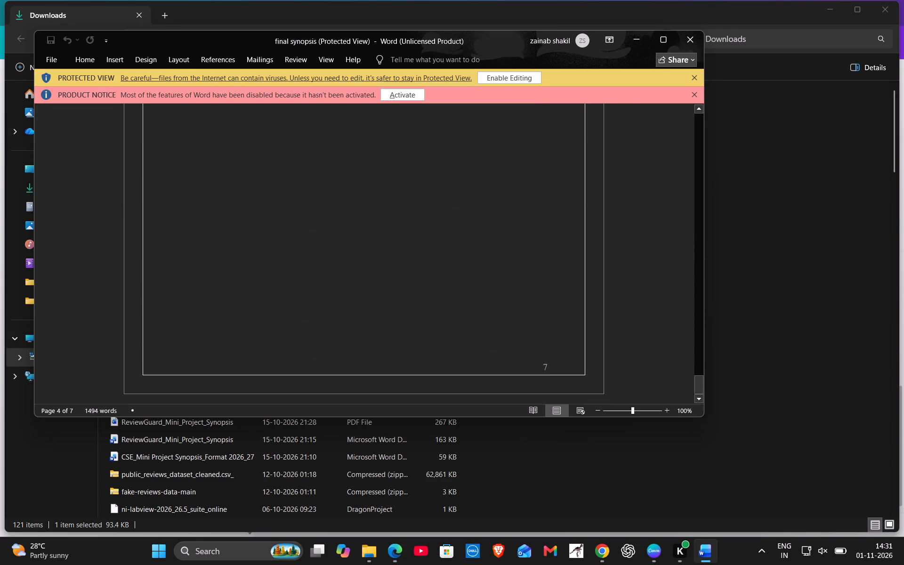
click(686, 36)
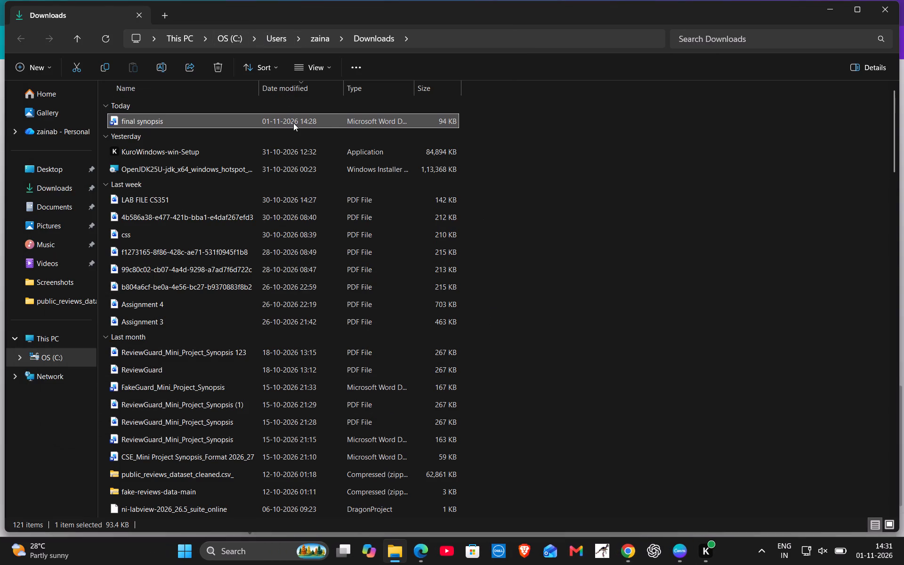
Start sharing the final synopsis Word document from the Downloads folder.
right_click(293, 123)
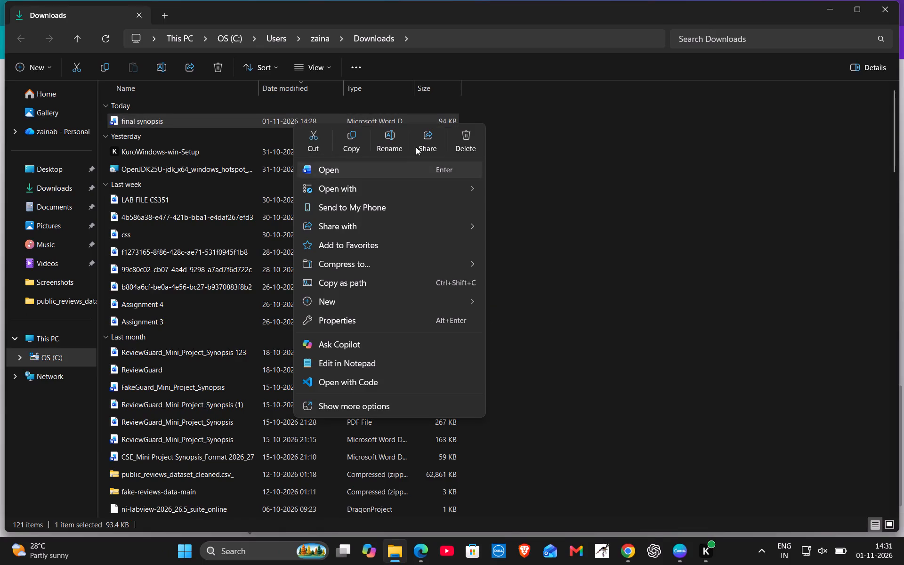
Open the sharing options for the final synopsis Word document in Downloads.
click(421, 142)
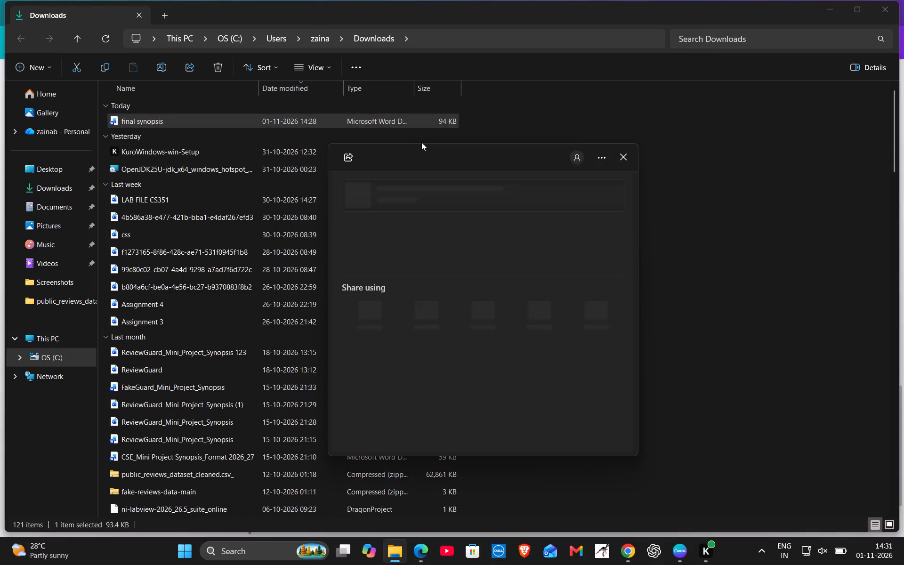
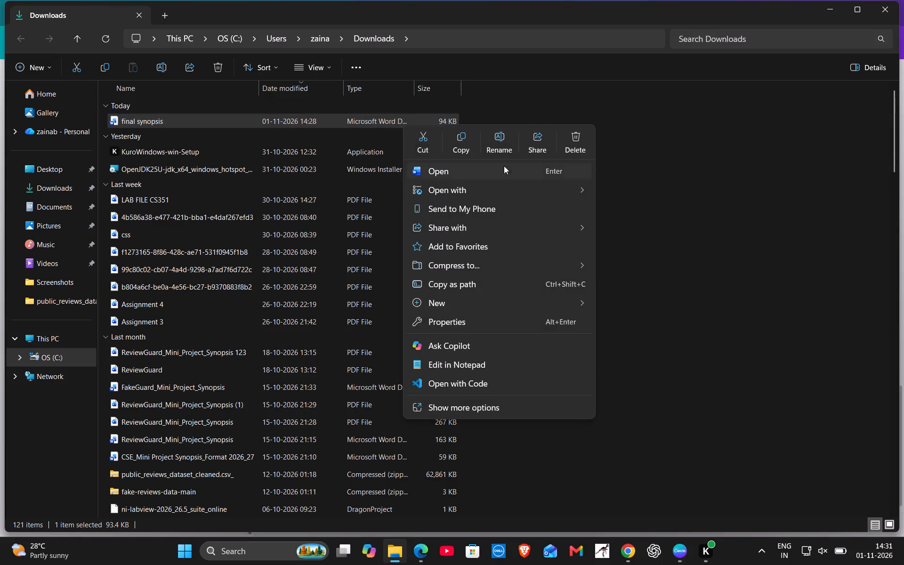
Open the sharing options for the final synopsis Word document, copy the file from there, and close the sharing options.
click(542, 147)
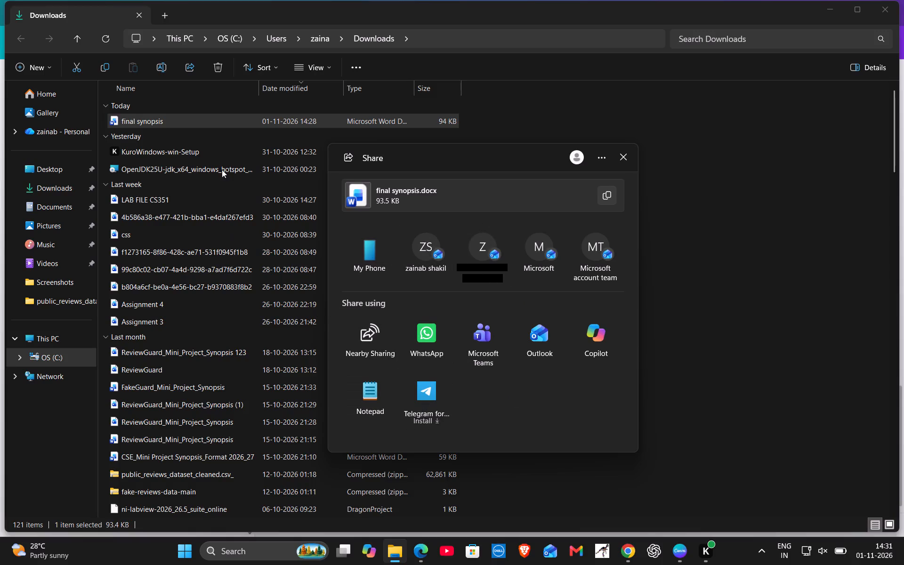
right_click(220, 119)
right_click(220, 119)
click(610, 194)
click(727, 246)
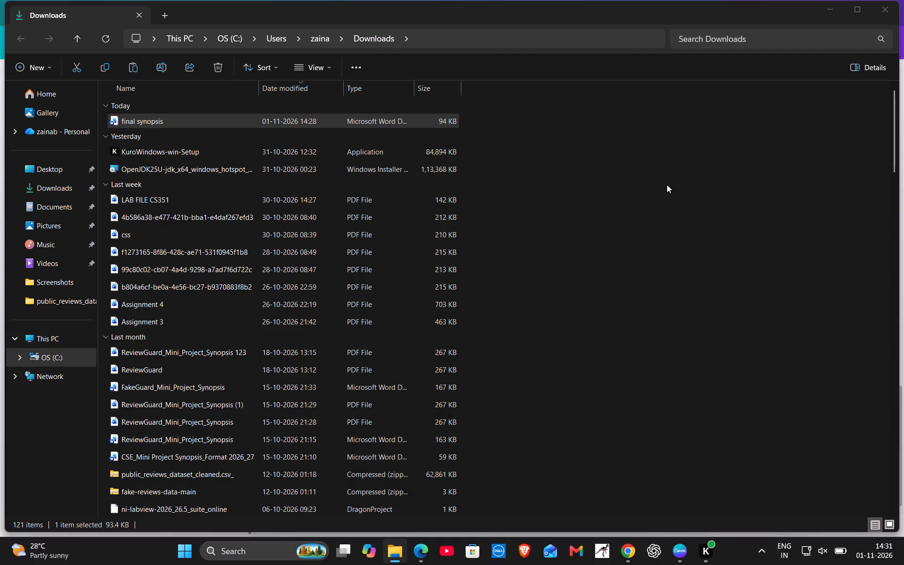
click(626, 156)
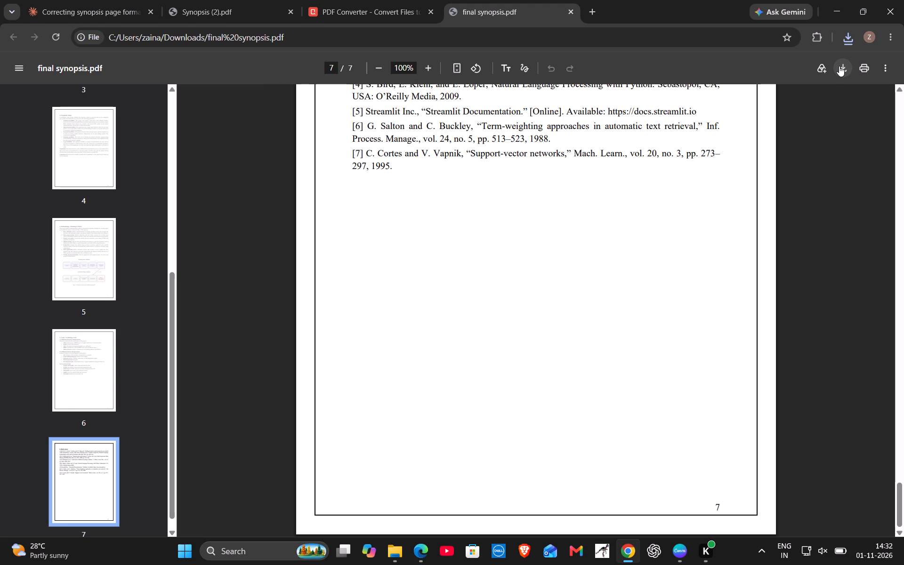
click(849, 68)
click(879, 71)
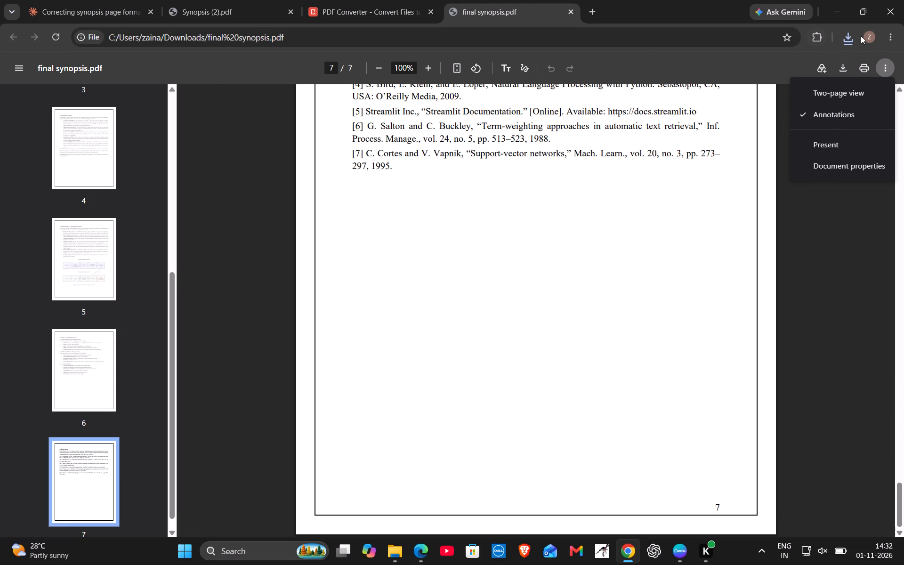
click(823, 68)
click(823, 68)
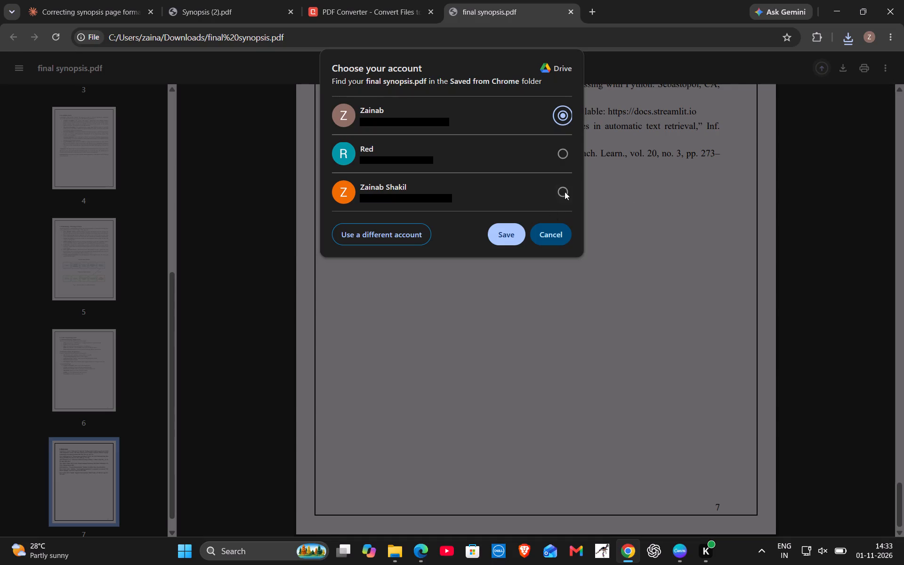
click(565, 190)
click(510, 231)
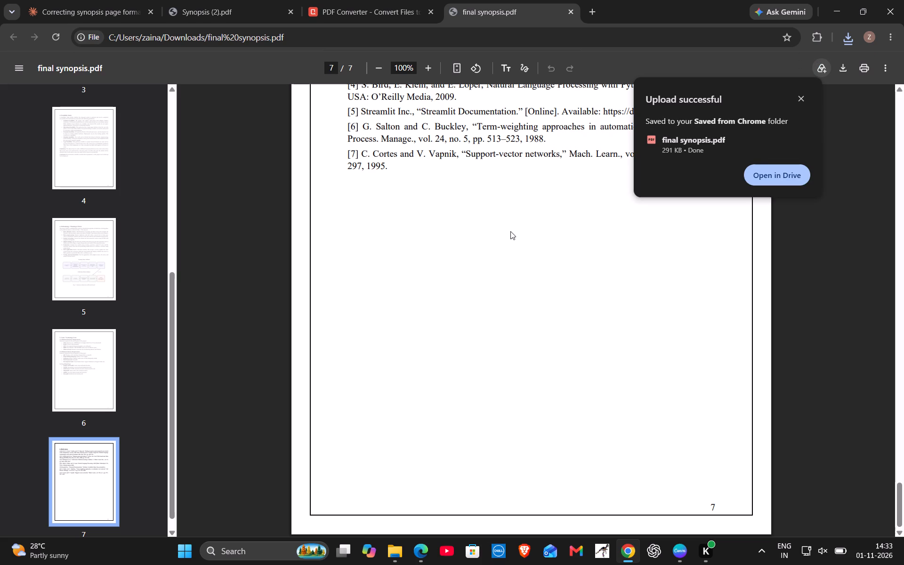
Open the uploaded final synopsis.pdf from Drive's Saved from Chrome folder and examine its cover page down to the institute's address lines.
click(762, 175)
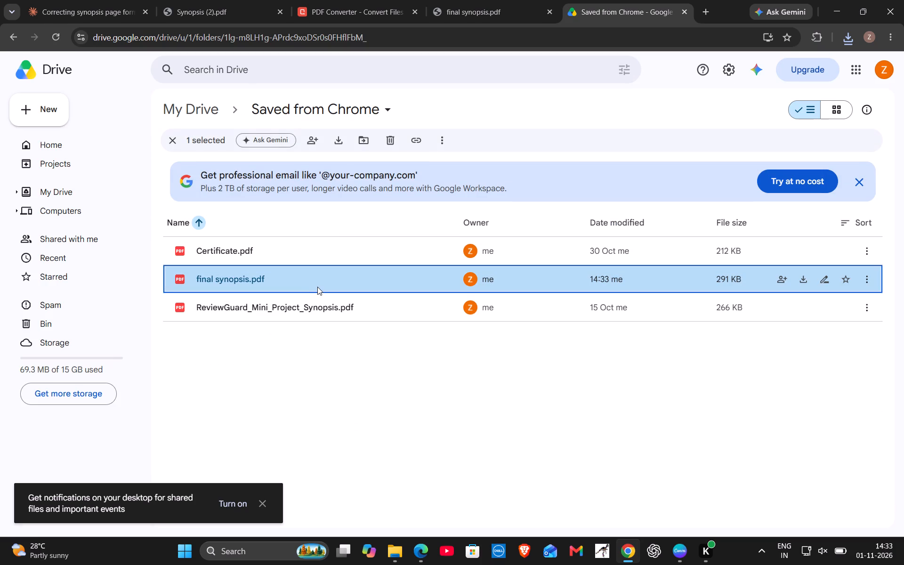
double_click(317, 287)
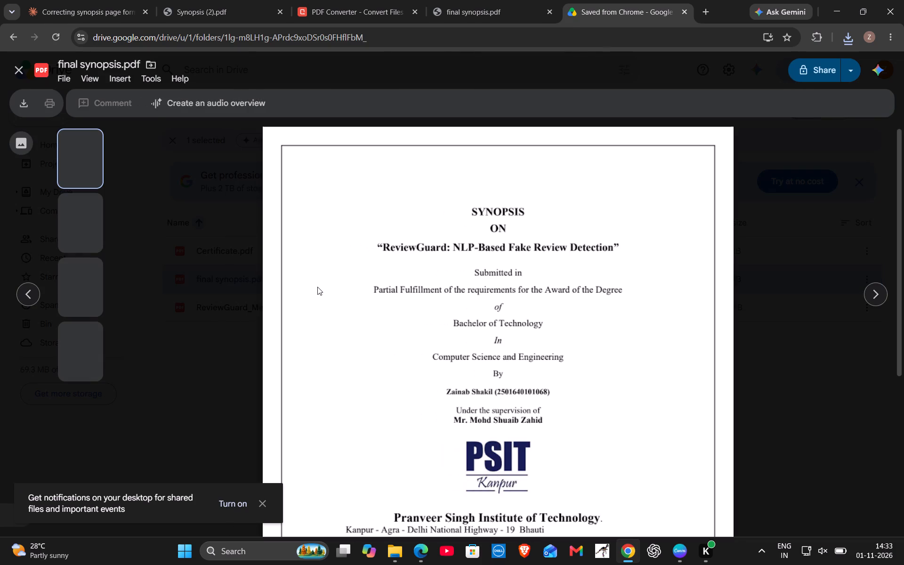
scroll(452, 427, down, 4)
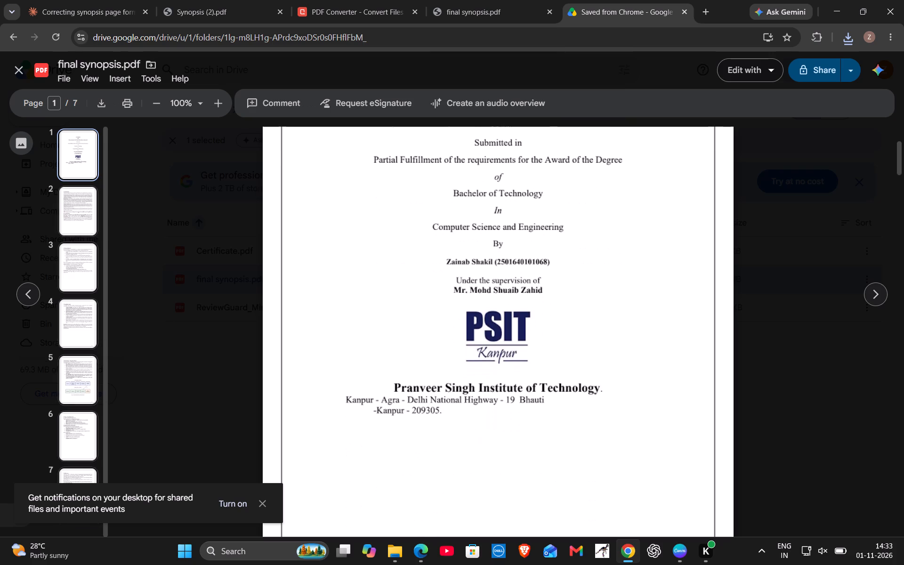
scroll(452, 427, down, 2)
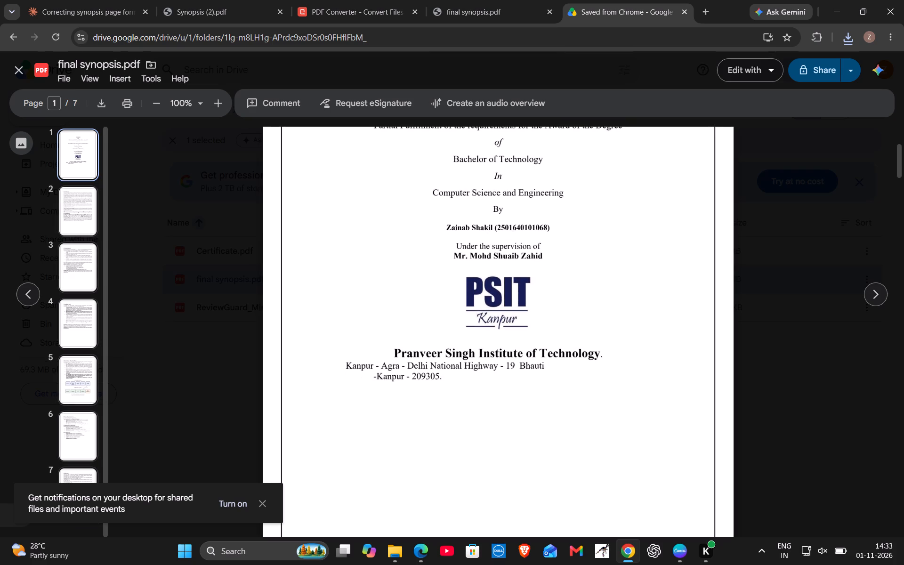
click(373, 372)
double_click(373, 372)
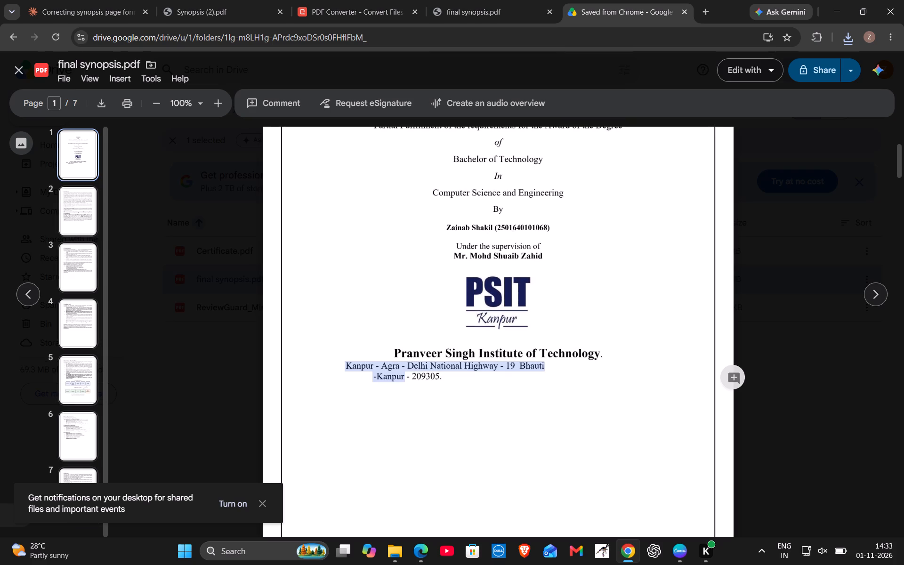
Open final synopsis.pdf in Google Docs, check the layout of its cover and Introduction, and return to the Drive preview.
click(739, 74)
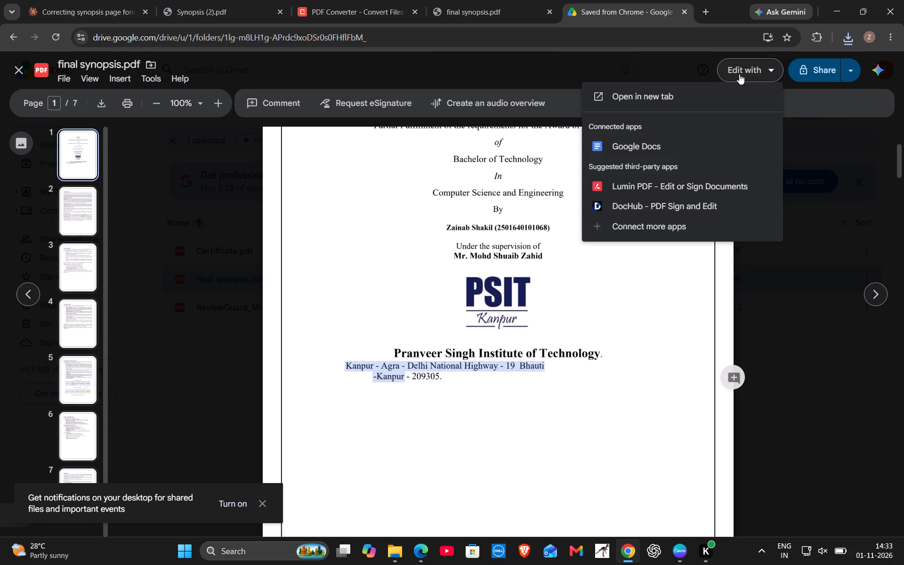
click(664, 148)
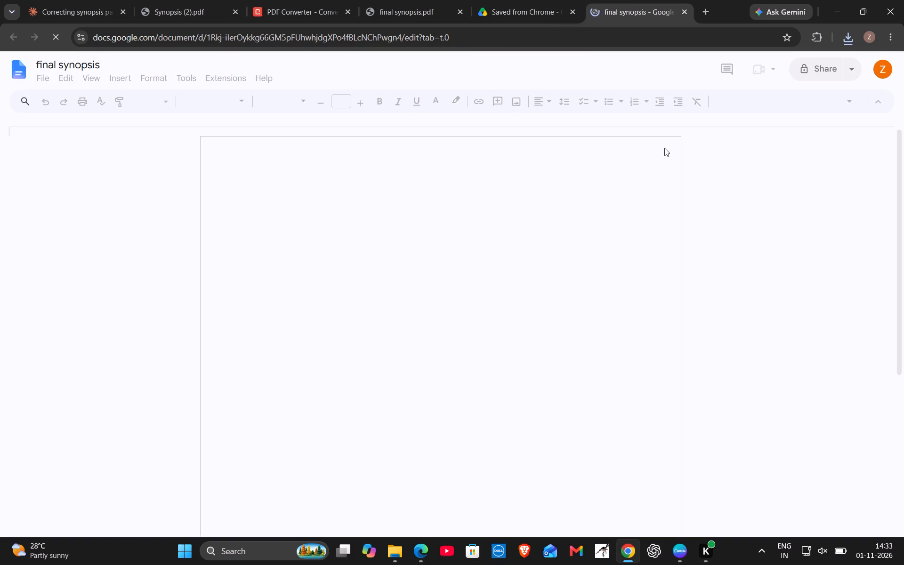
scroll(470, 370, down, 1)
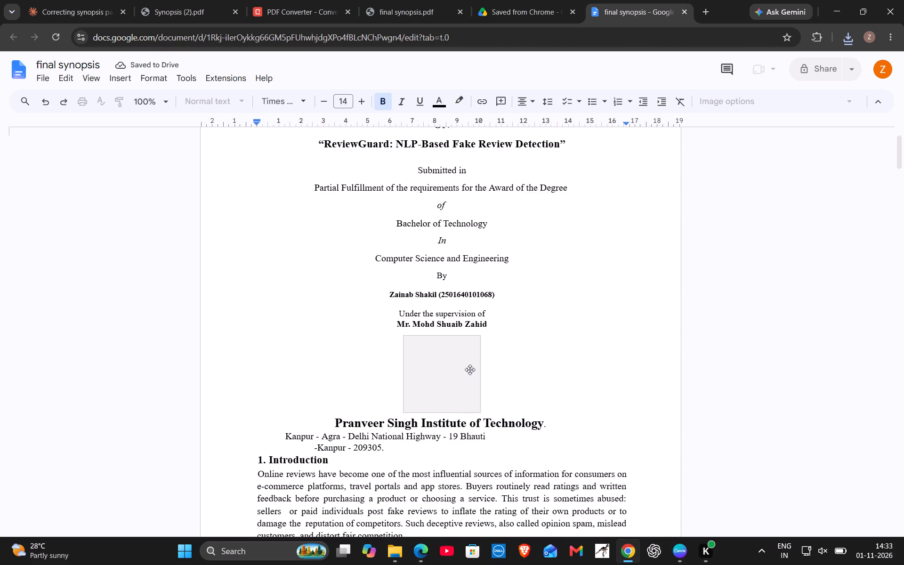
scroll(470, 370, down, 4)
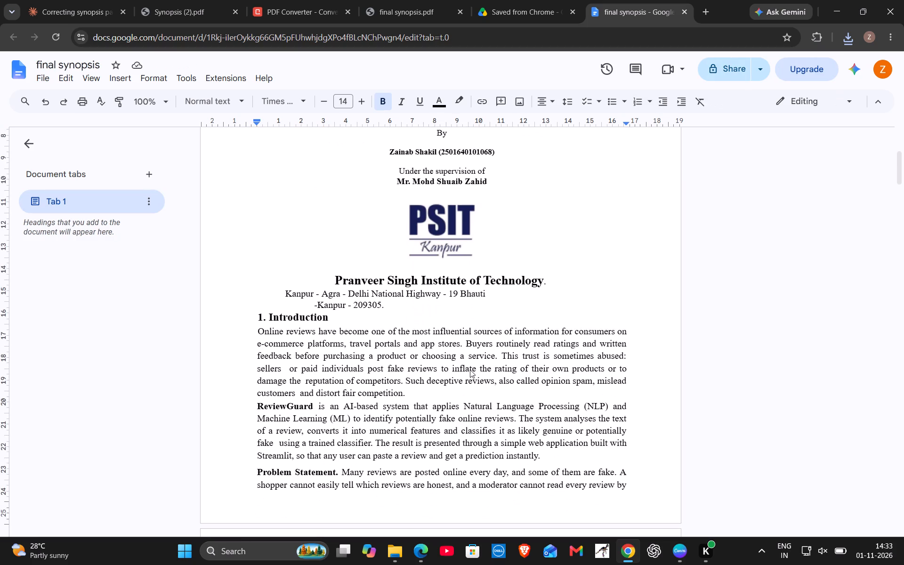
scroll(470, 370, down, 2)
scroll(470, 370, up, 1)
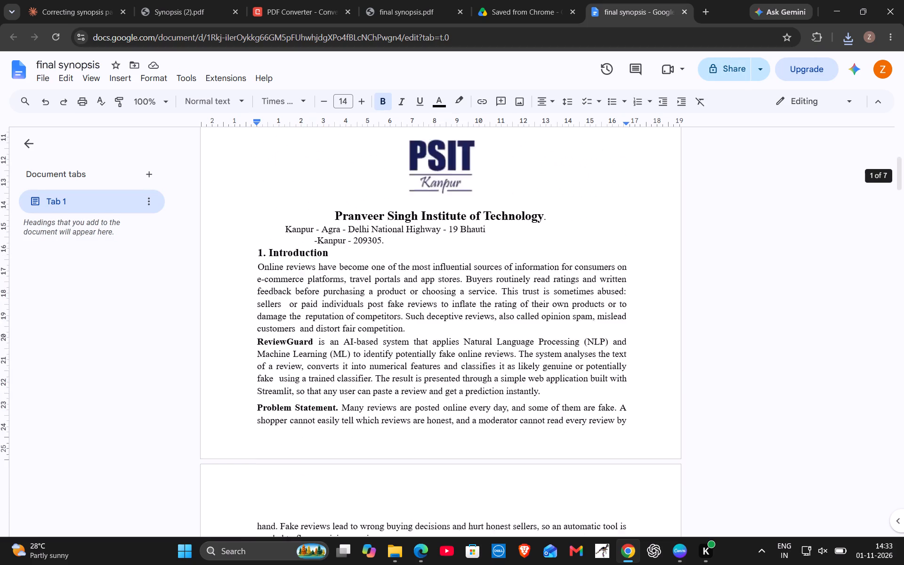
scroll(470, 370, up, 4)
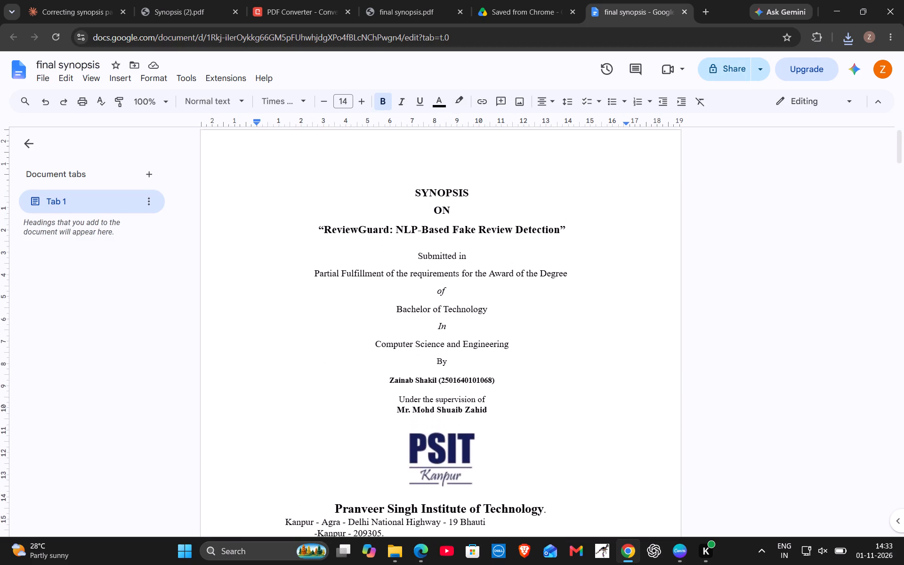
scroll(470, 370, up, 1)
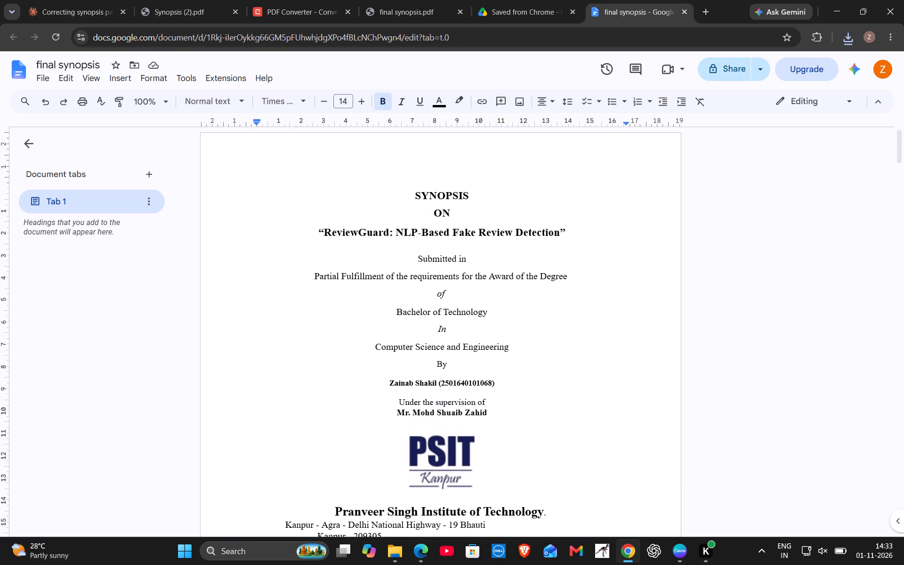
click(495, 7)
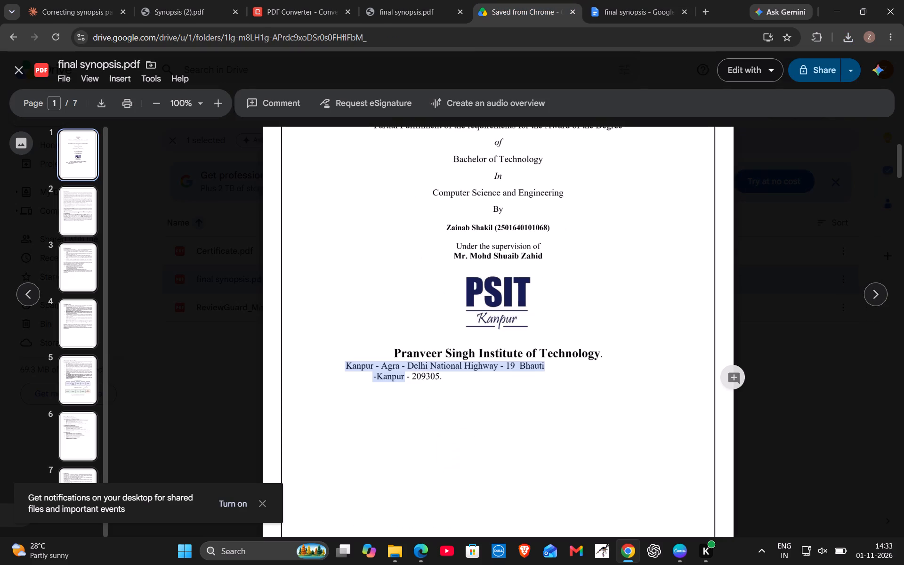
Examine the layout of final synopsis.pdf in the Drive preview, from the Introduction through Project Objective to Feasibility Study.
click(482, 481)
scroll(482, 410, down, 4)
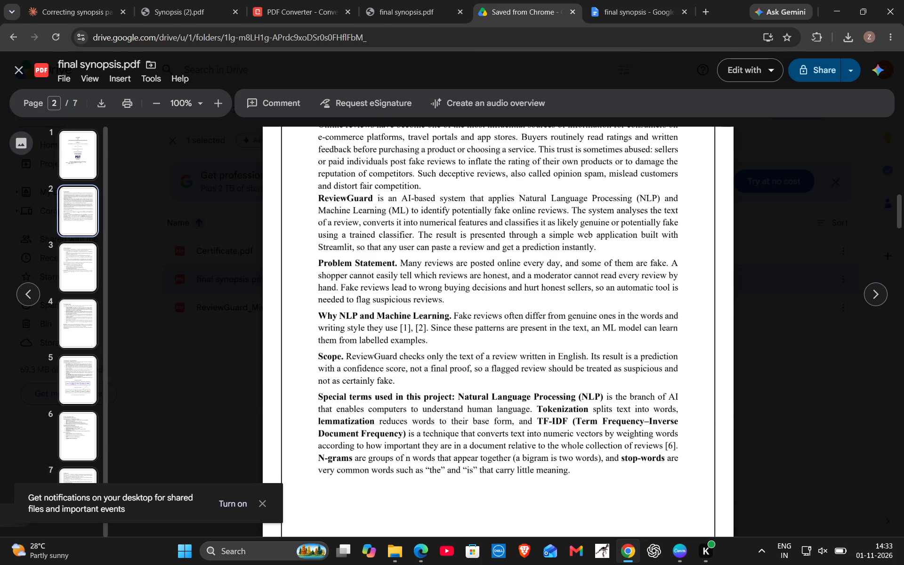
click(482, 410)
click(486, 362)
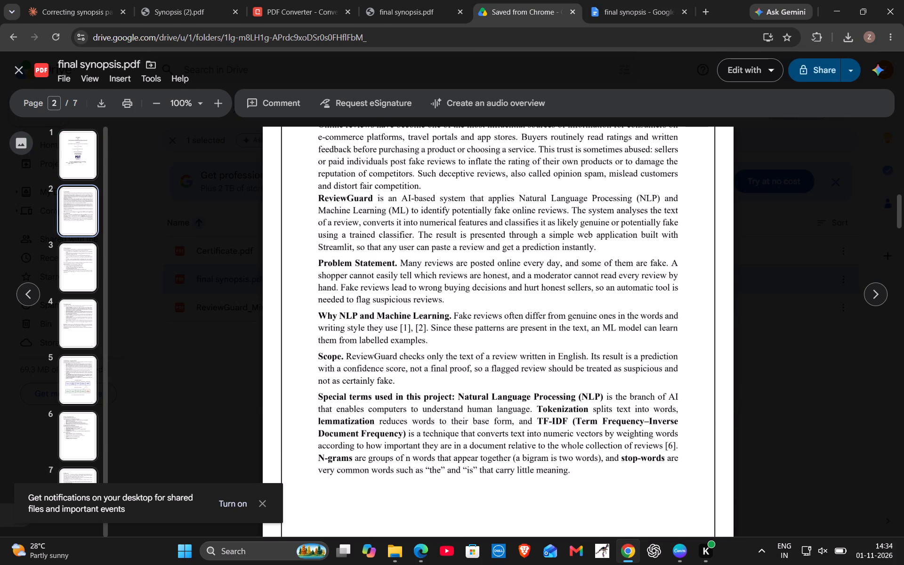
click(503, 368)
scroll(503, 368, down, 6)
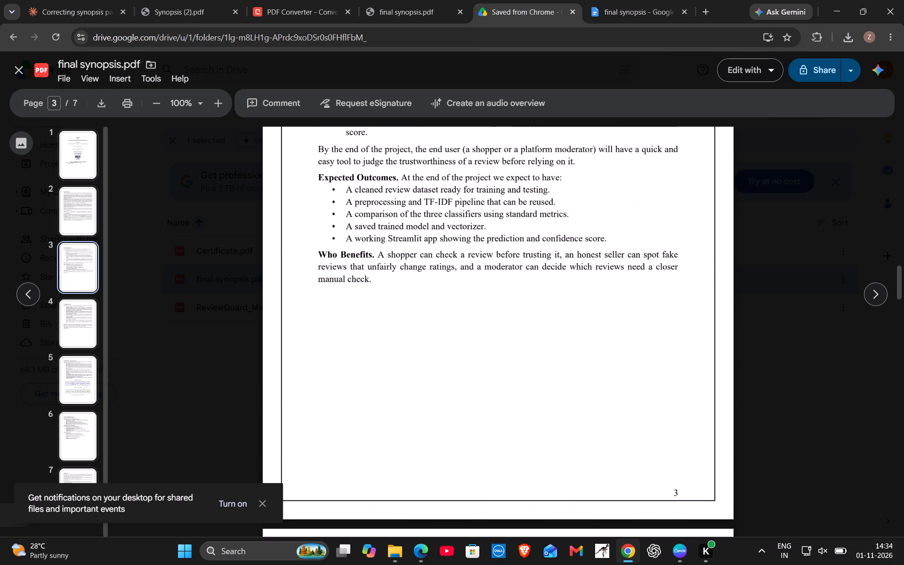
scroll(503, 368, left, 5)
scroll(503, 368, down, 3)
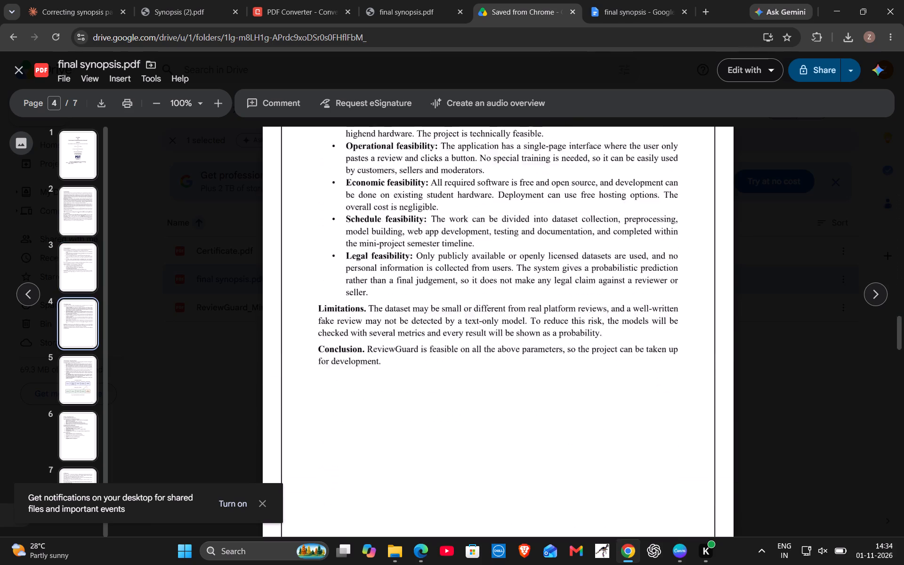
scroll(503, 368, down, 2)
scroll(503, 368, up, 6)
click(523, 371)
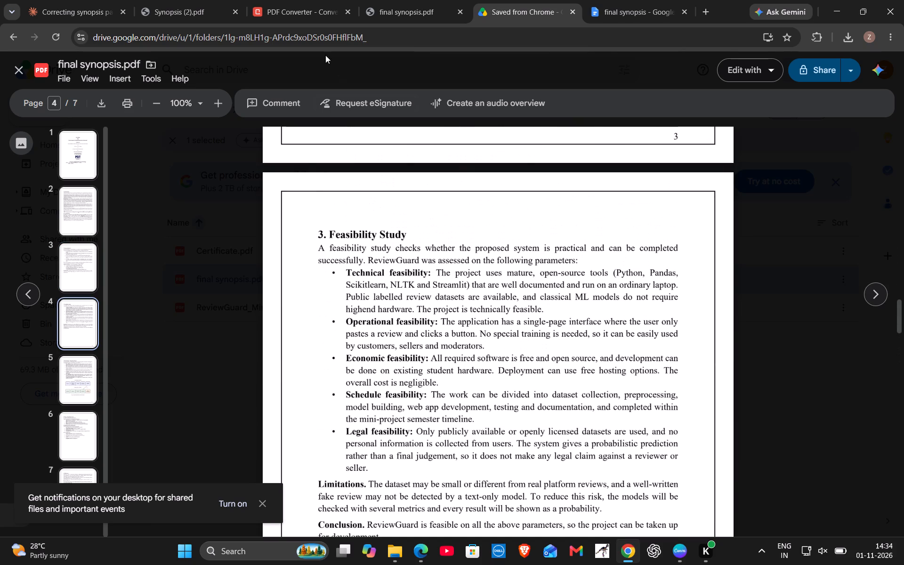
Switch to the local copy of final synopsis.pdf and check its pages from the cover through Introduction to Project Objective.
click(404, 8)
scroll(474, 292, up, 4)
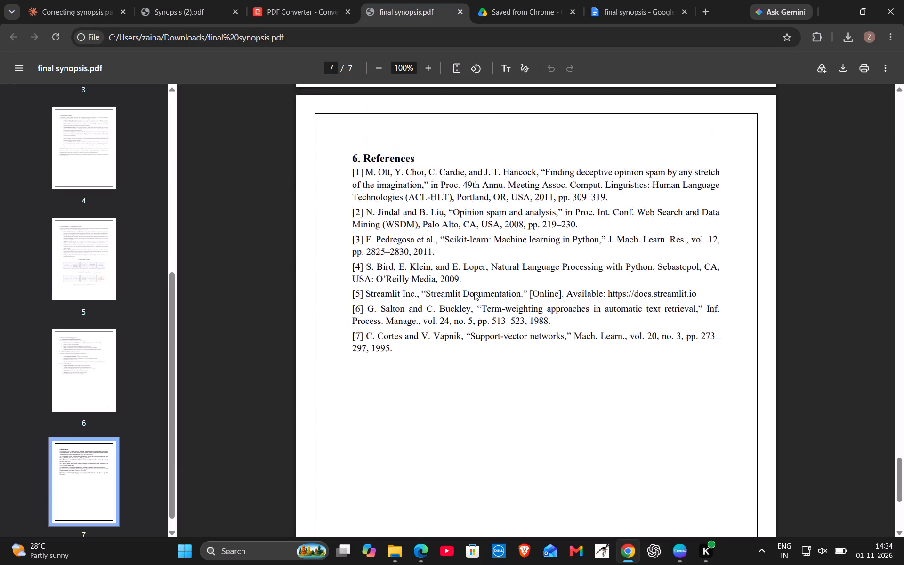
scroll(474, 292, up, 19)
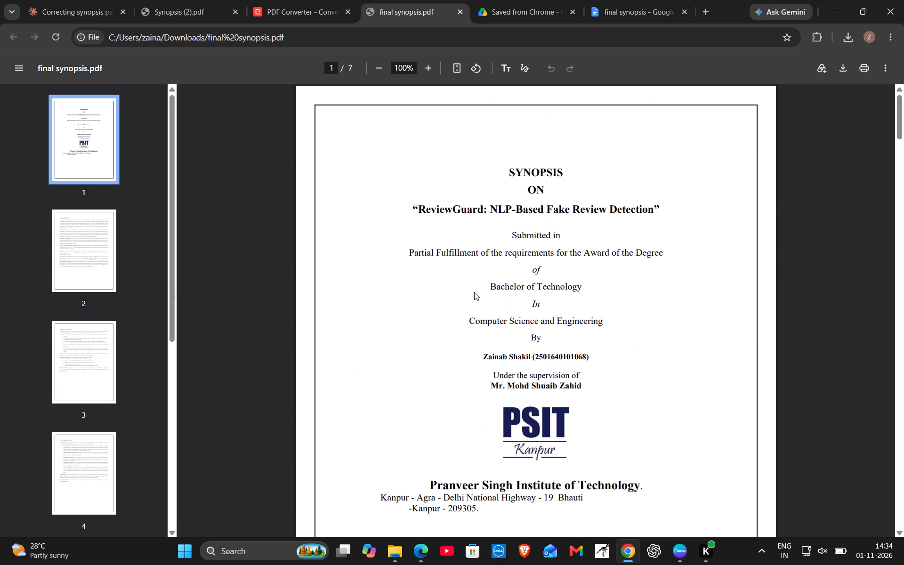
scroll(474, 292, up, 1)
scroll(474, 292, down, 5)
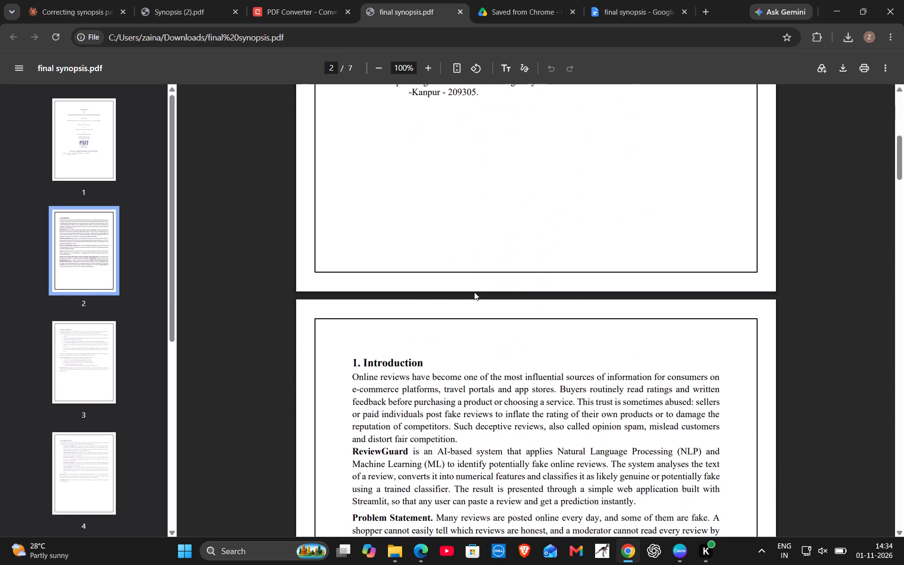
scroll(474, 292, up, 6)
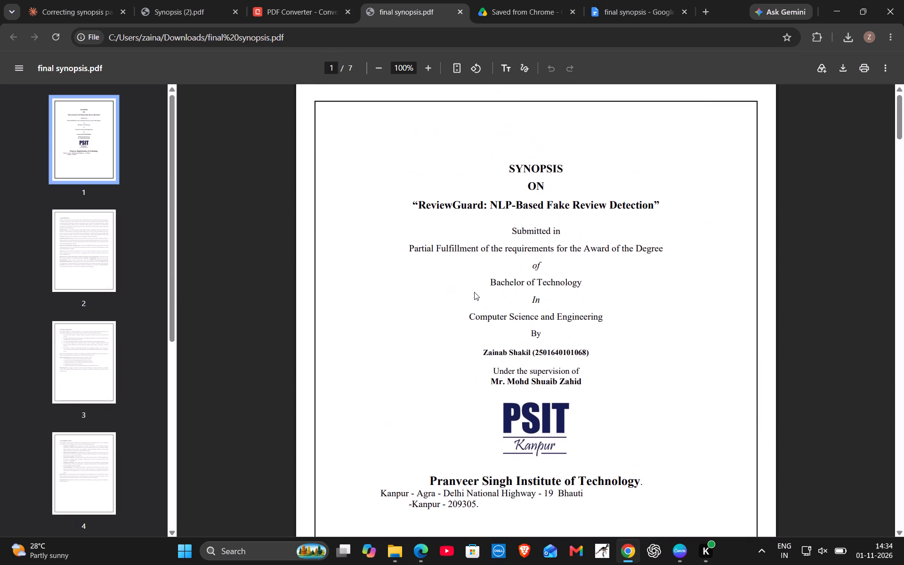
scroll(474, 292, down, 5)
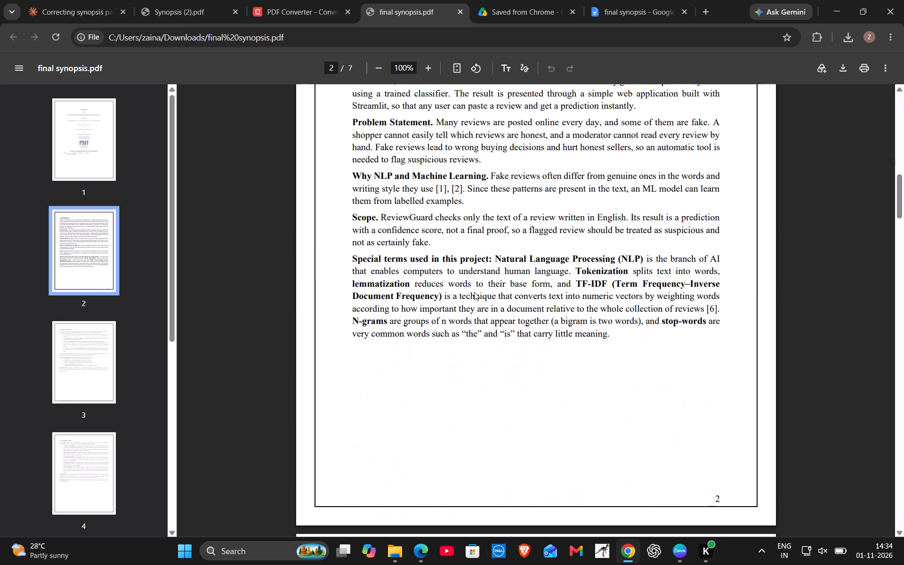
scroll(474, 292, down, 5)
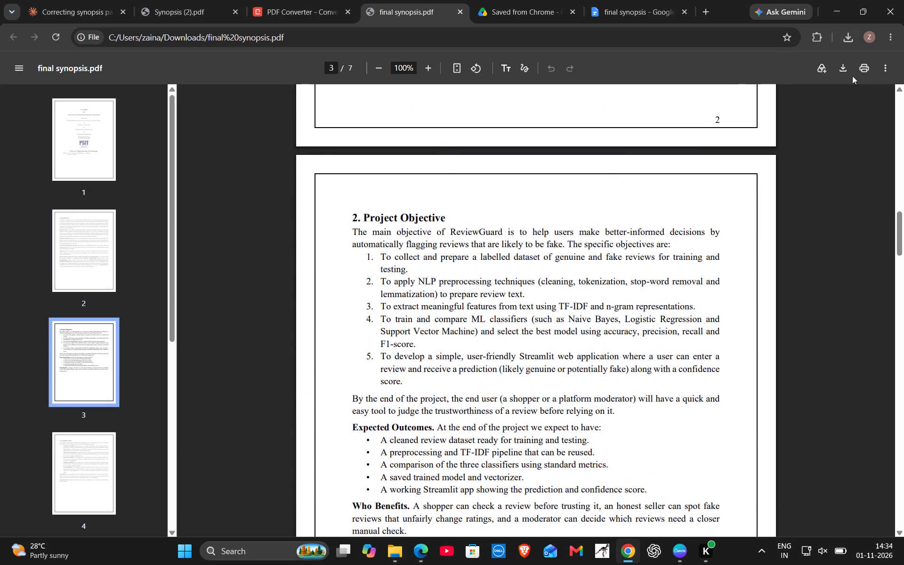
Find final synopsis.pdf in the recent download history and show it in its Downloads folder in File Explorer.
click(881, 65)
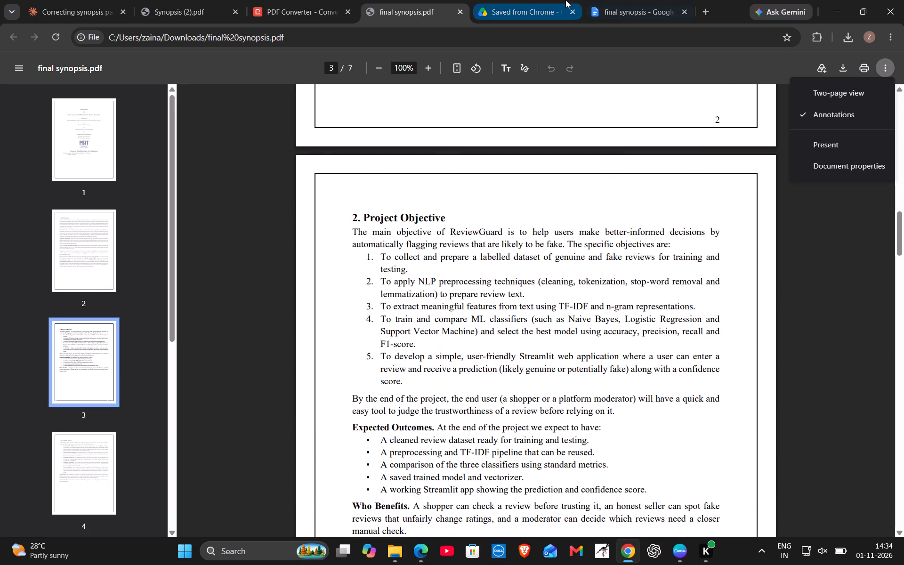
click(850, 43)
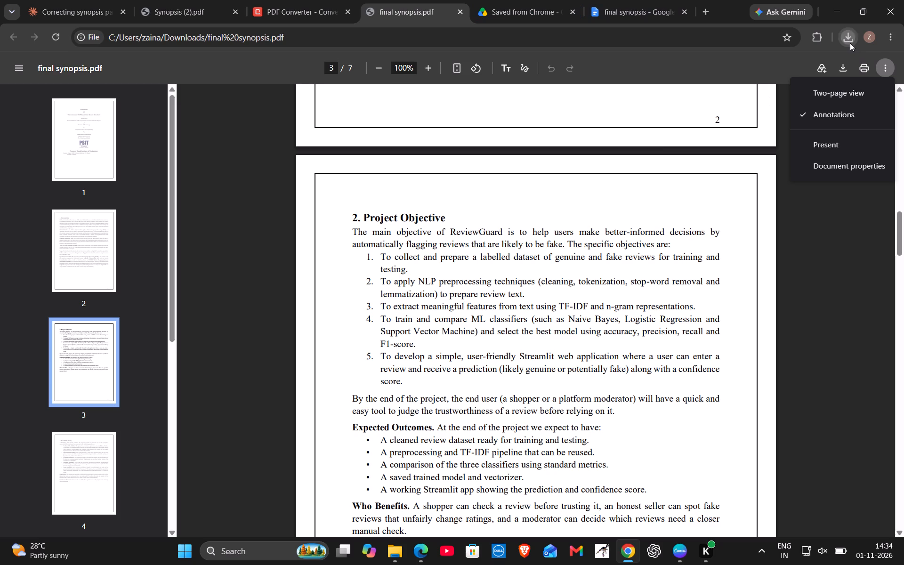
click(752, 94)
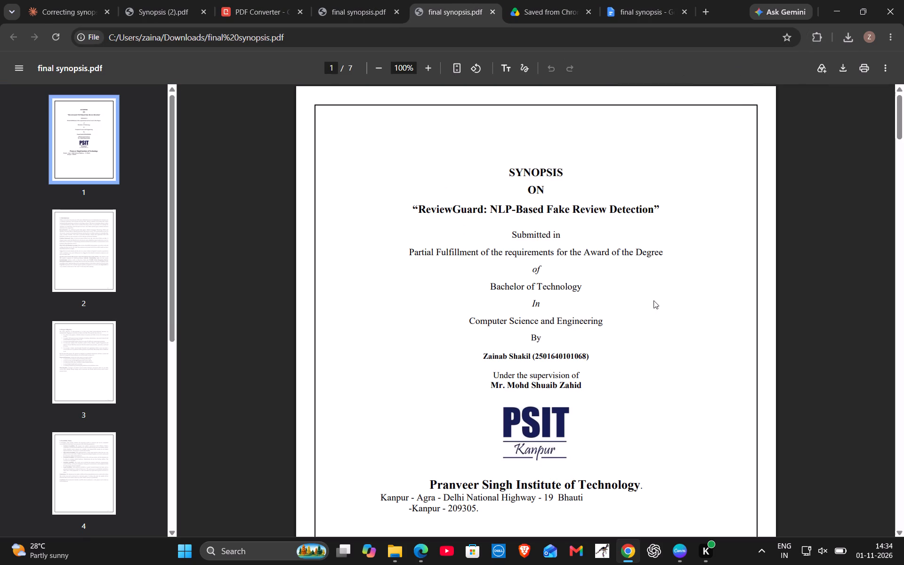
click(843, 38)
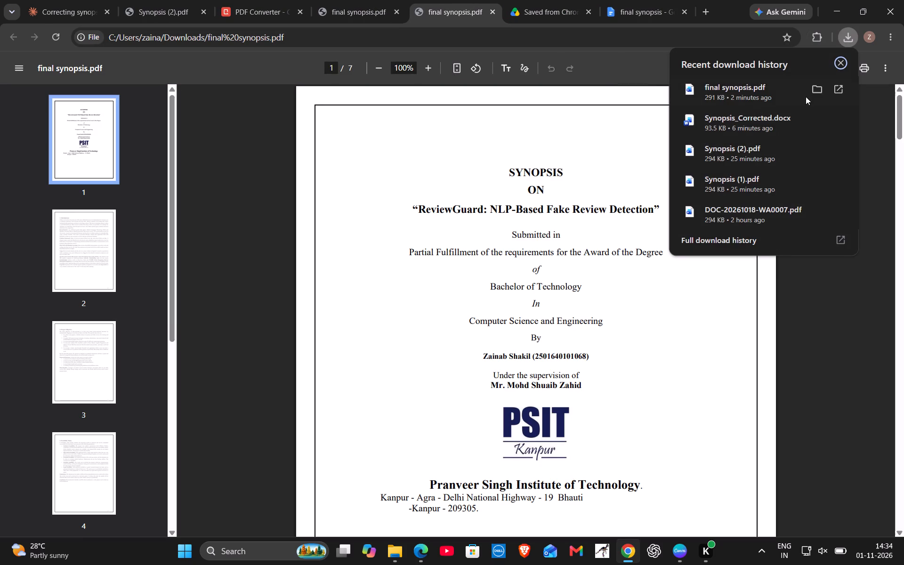
click(819, 89)
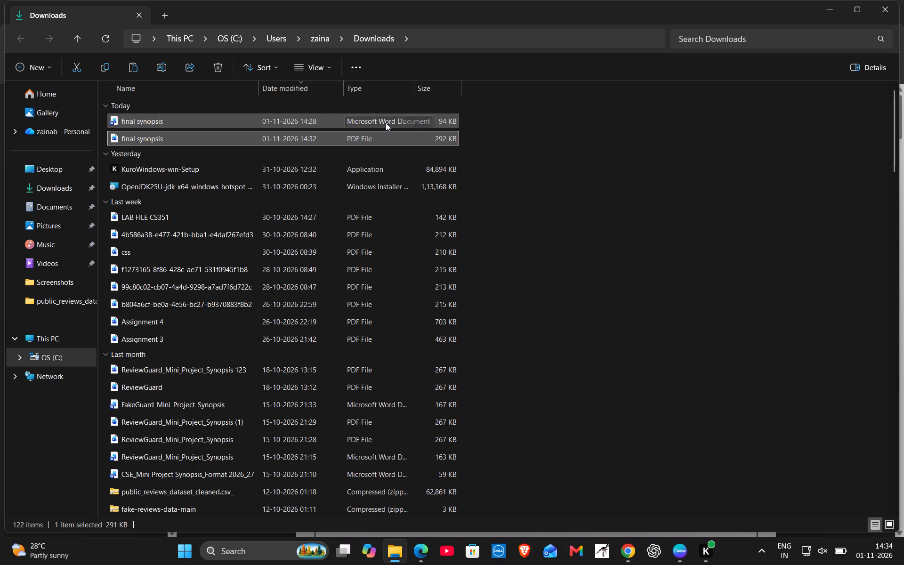
Bring up the available file actions for the final synopsis PDF and for the final synopsis Word document.
right_click(372, 137)
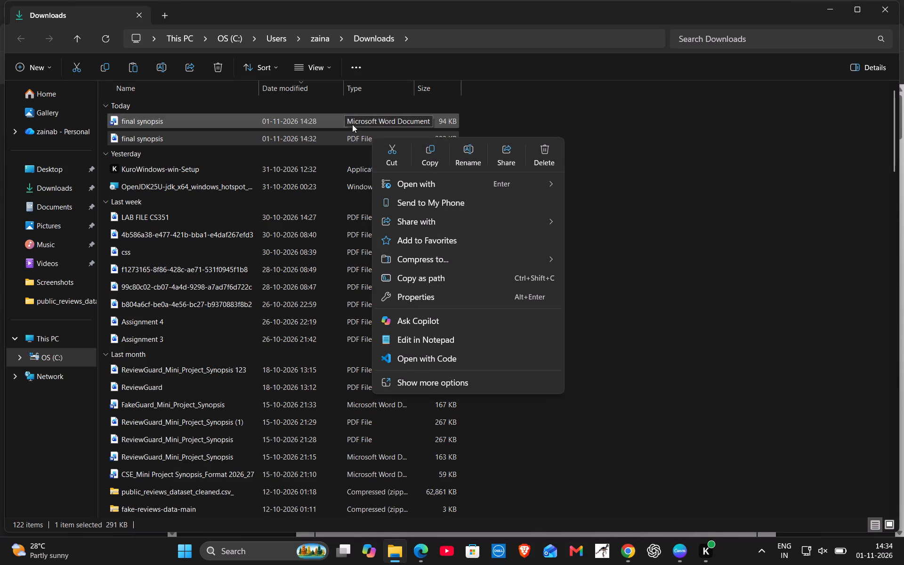
right_click(352, 124)
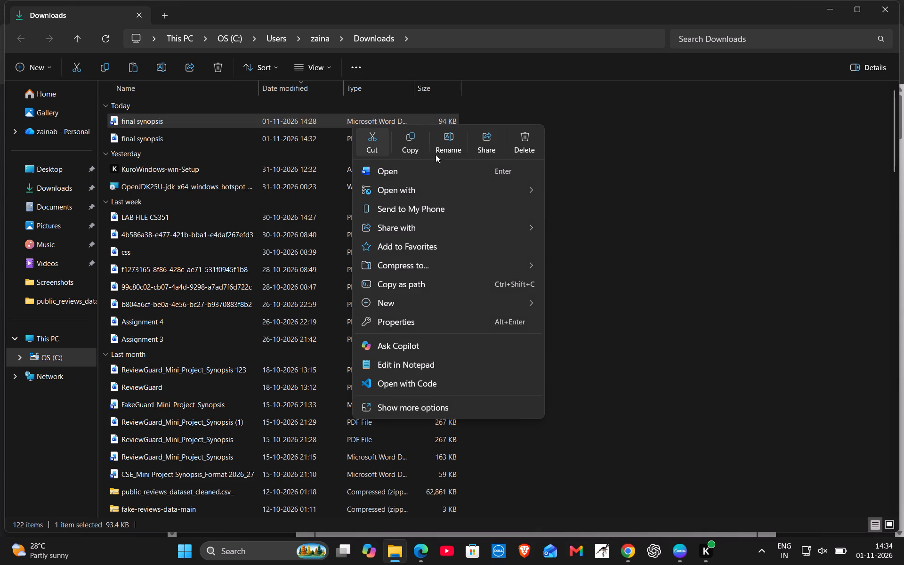
Bring up the available file actions for the final synopsis PDF in the Downloads folder.
right_click(236, 133)
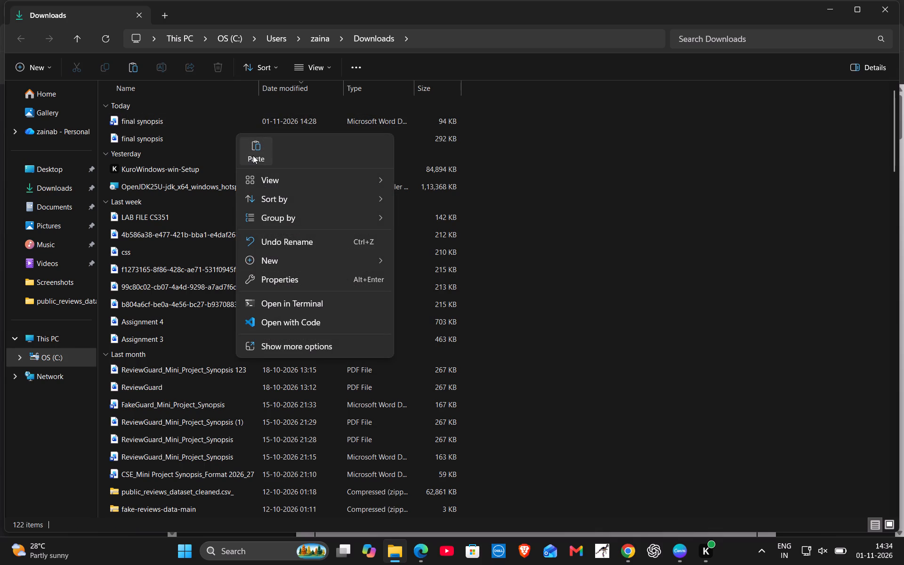
right_click(167, 134)
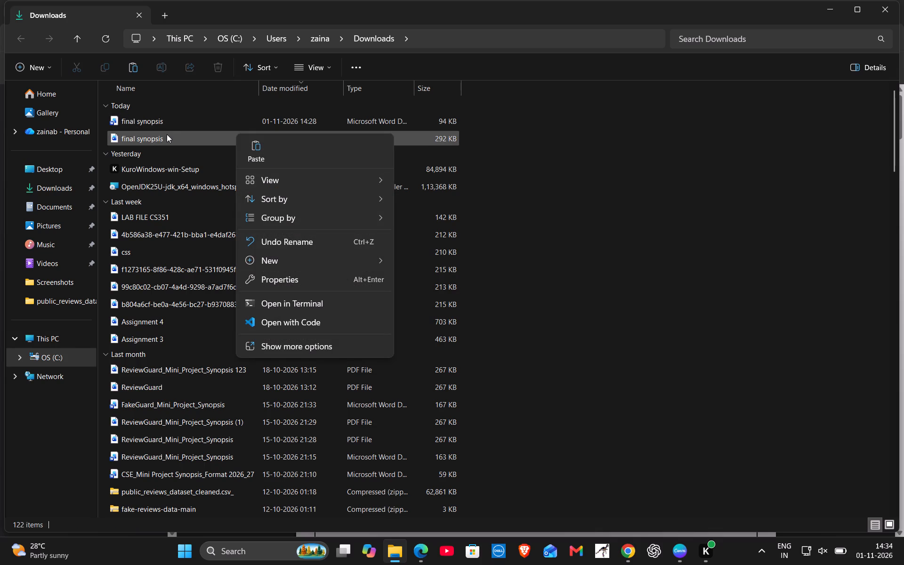
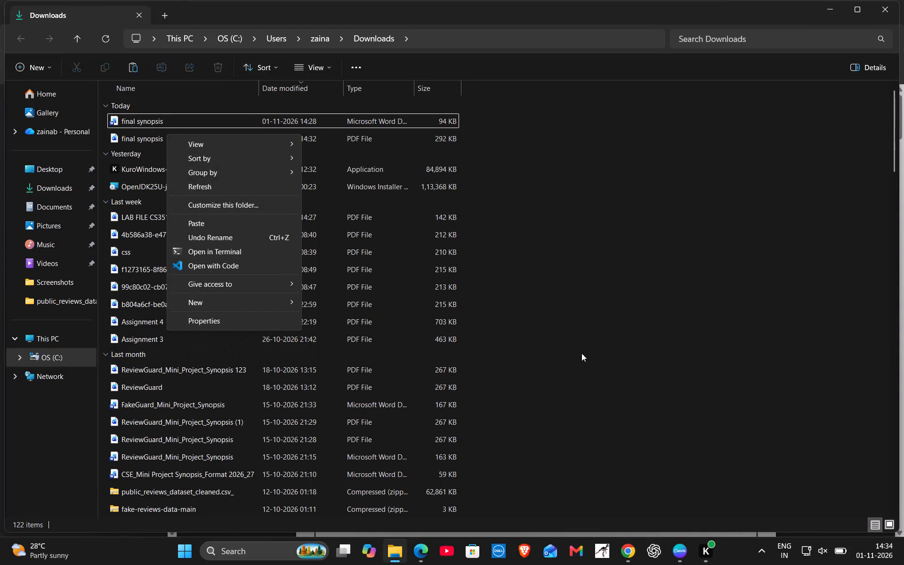
Share the final synopsis Word document from the Downloads folder through WhatsApp.
right_click(227, 118)
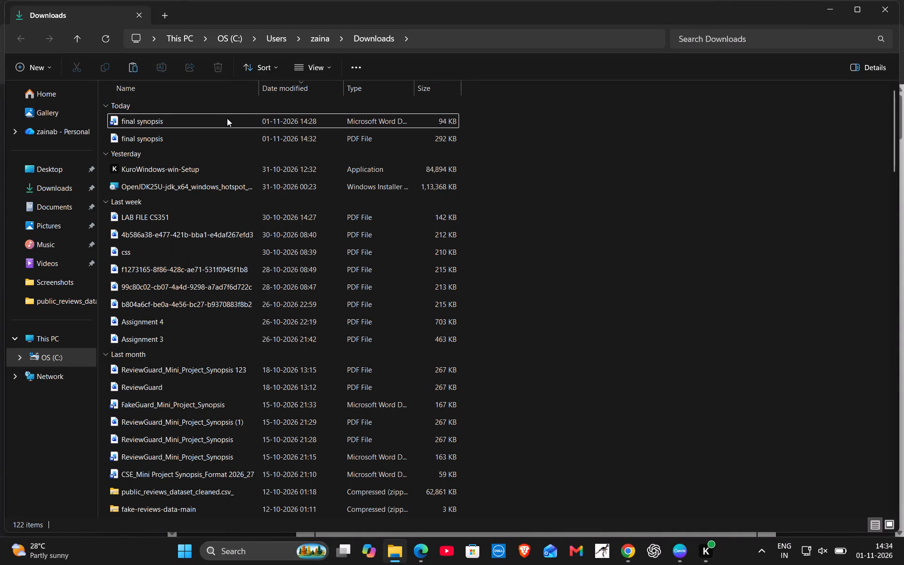
click(180, 122)
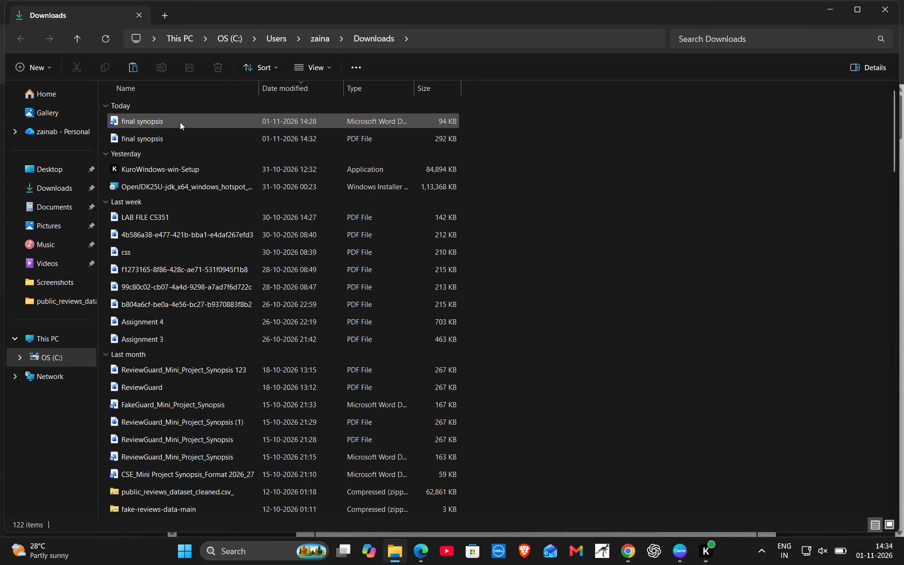
right_click(180, 122)
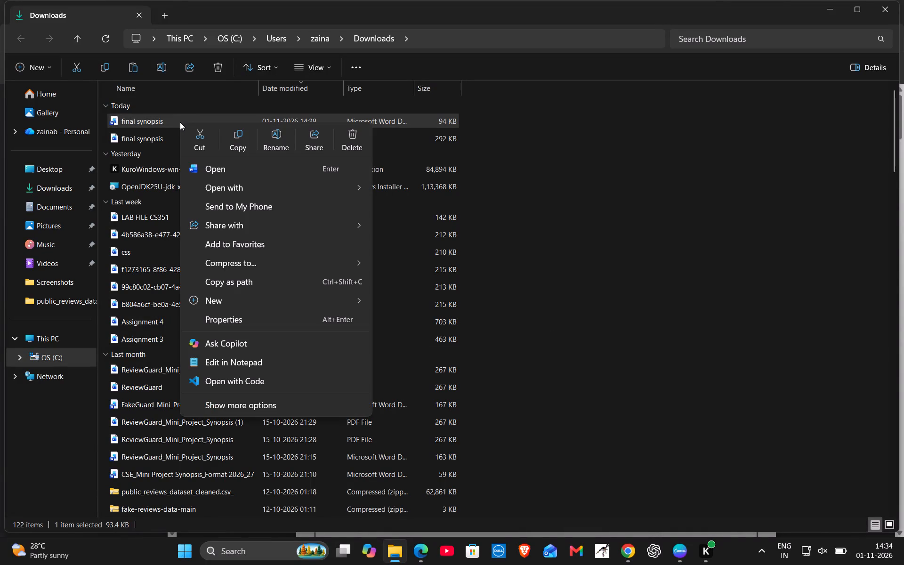
click(307, 145)
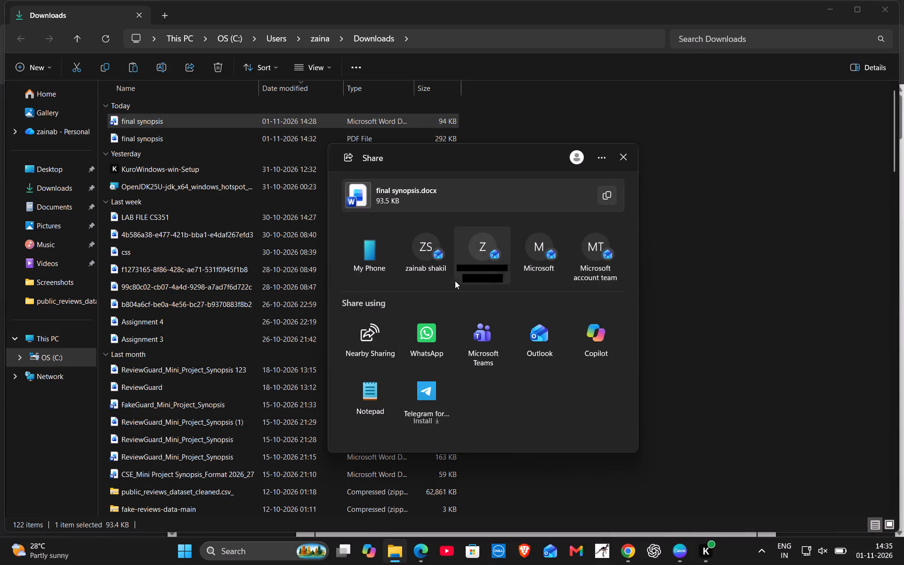
click(436, 344)
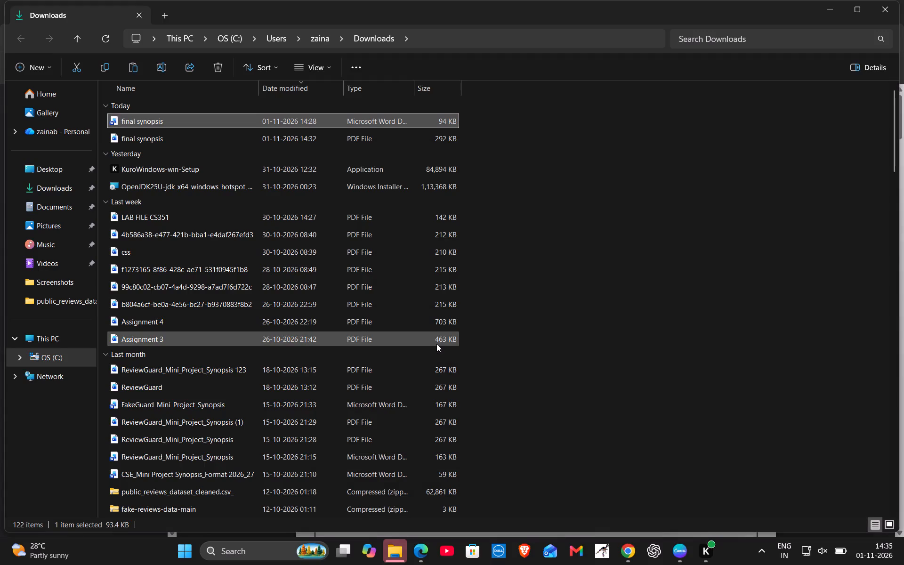
Bring up the available file actions for the final synopsis Word document again.
right_click(404, 119)
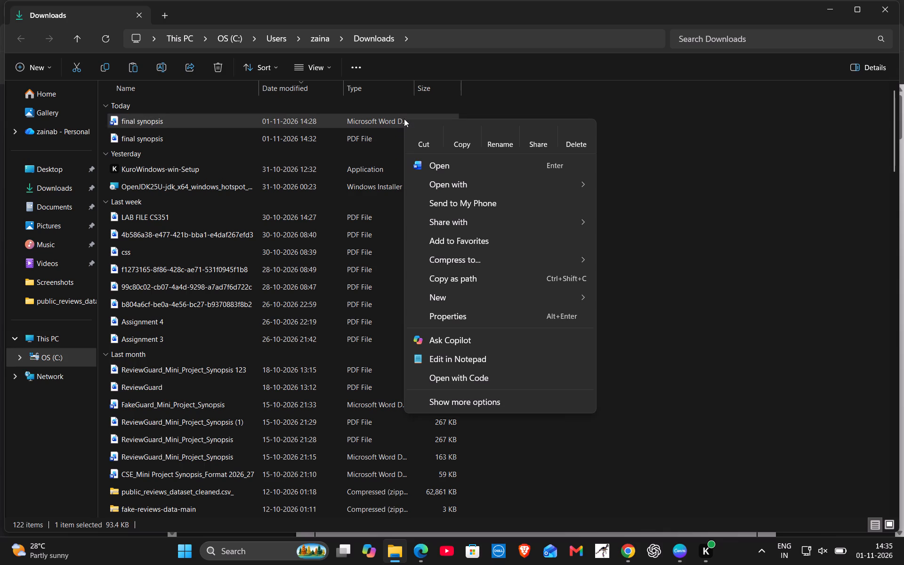
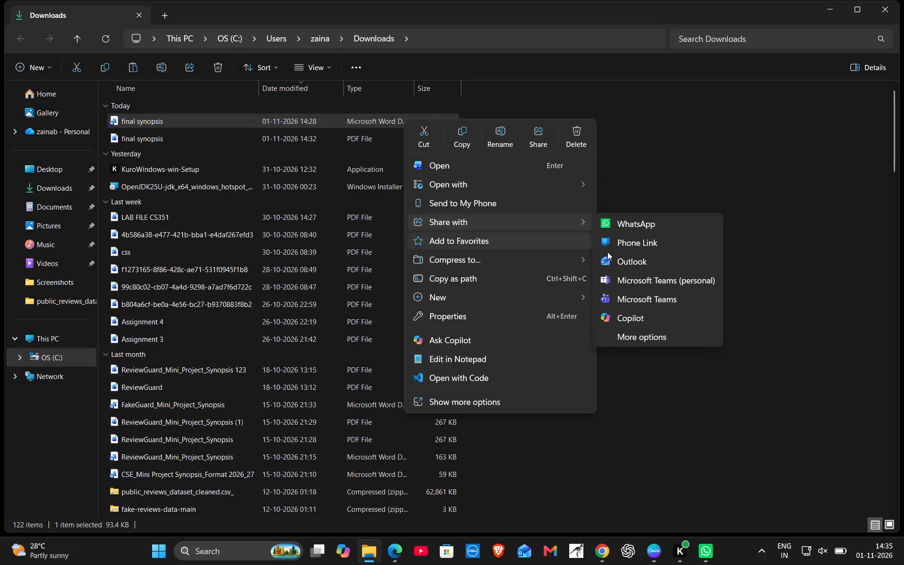
Bring up the full set of sharing options for the final synopsis Word document in Downloads.
click(679, 338)
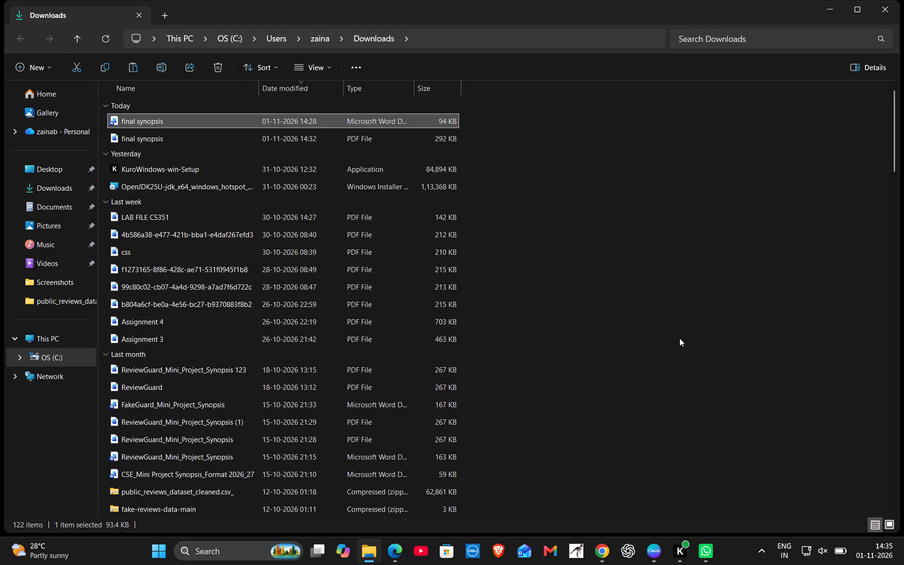
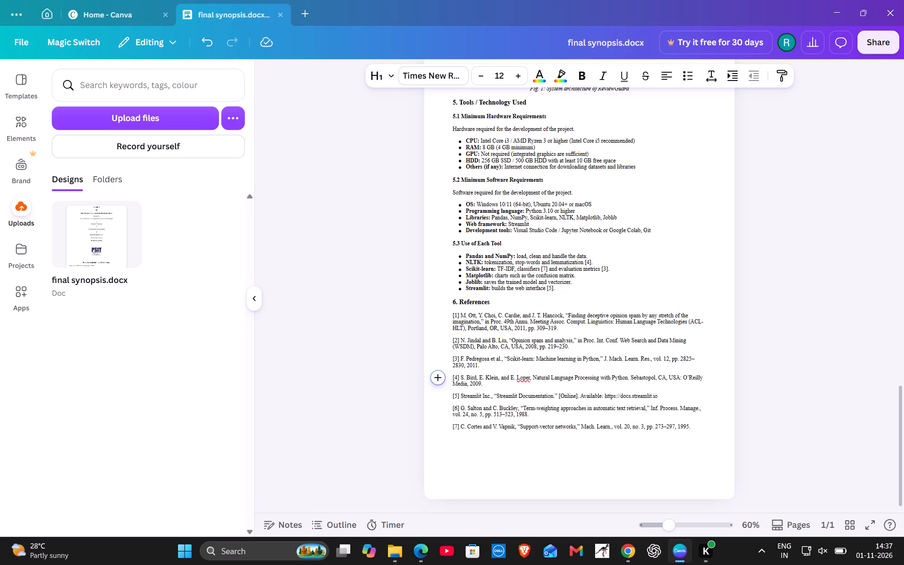
Check the layout of final synopsis.docx in the Canva document, from References back through Tools / Technology Used to the cover details.
key(BackSpace)
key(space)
scroll(552, 374, down, 4)
scroll(552, 374, up, 6)
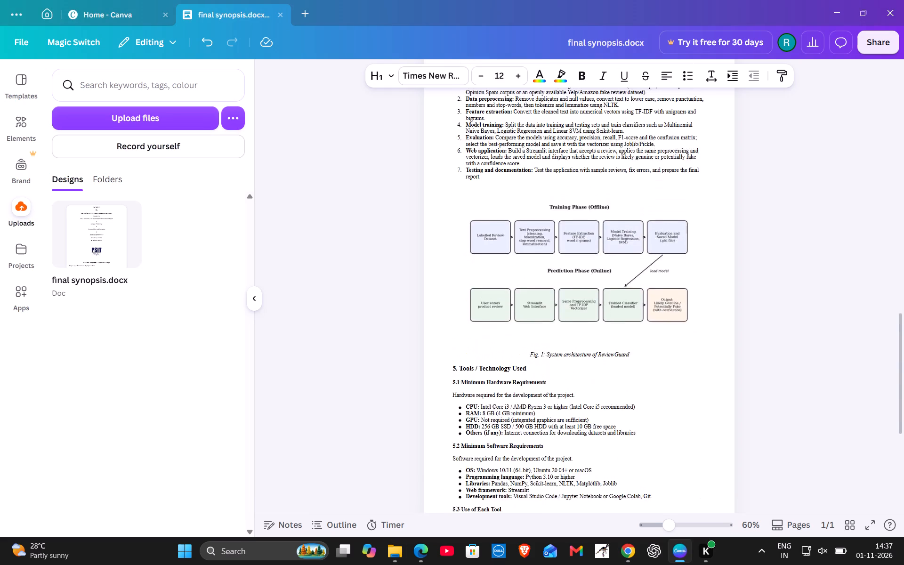
scroll(552, 374, up, 9)
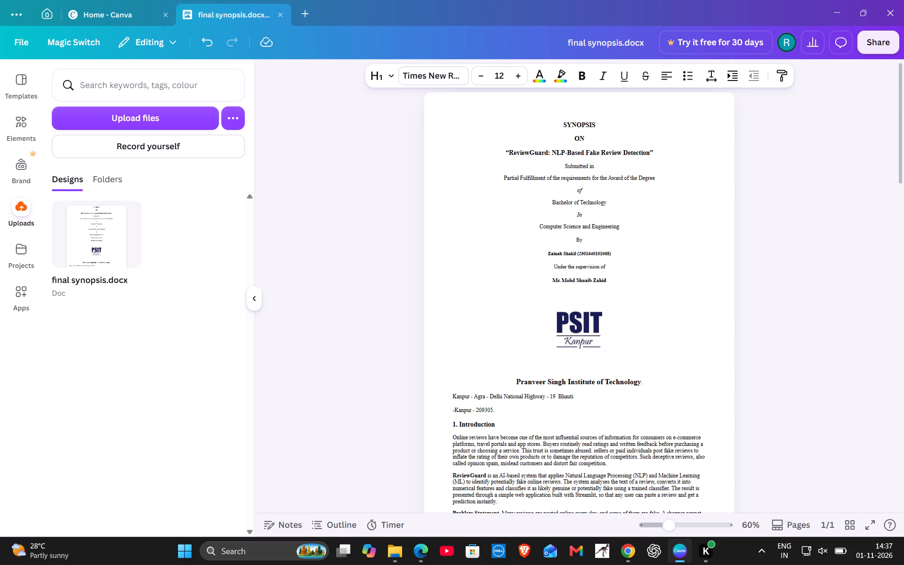
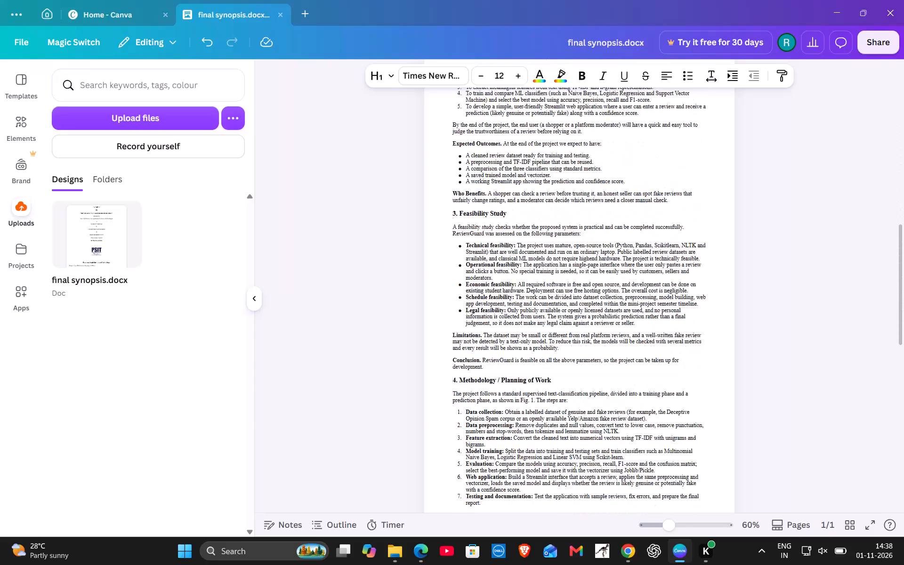
Examine the imported final synopsis.docx from the cover details and Introduction through Feasibility Study and Methodology to the References.
scroll(552, 374, down, 5)
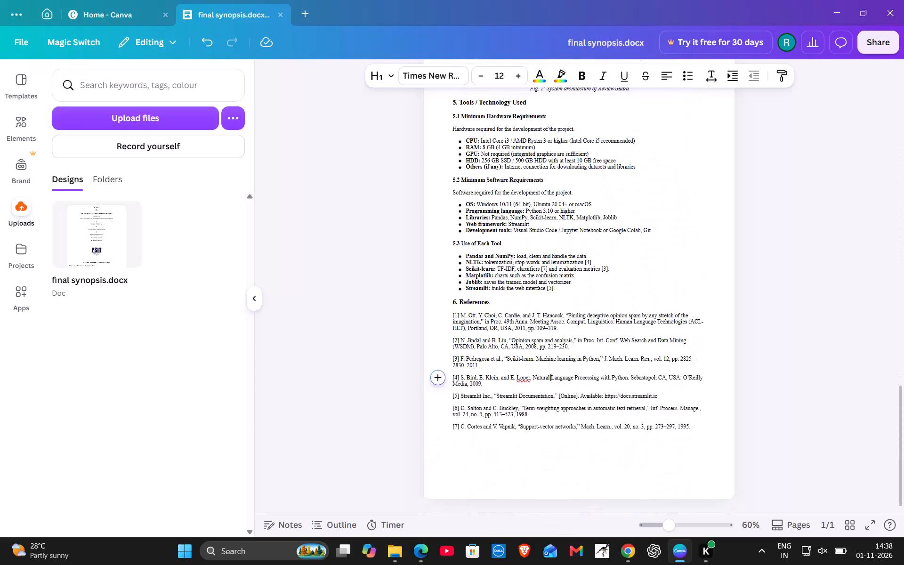
click(437, 379)
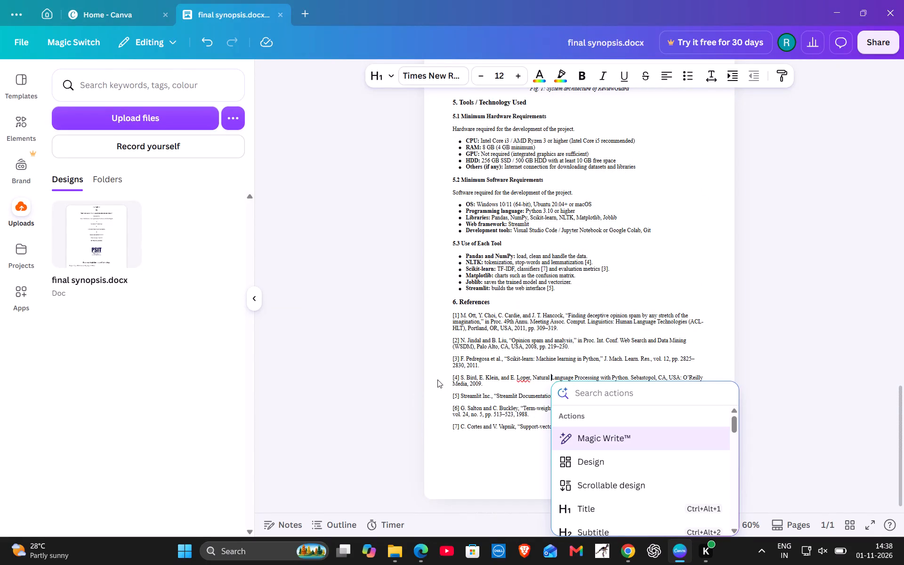
scroll(382, 395, down, 3)
scroll(382, 395, left, 1)
click(543, 497)
scroll(554, 437, down, 6)
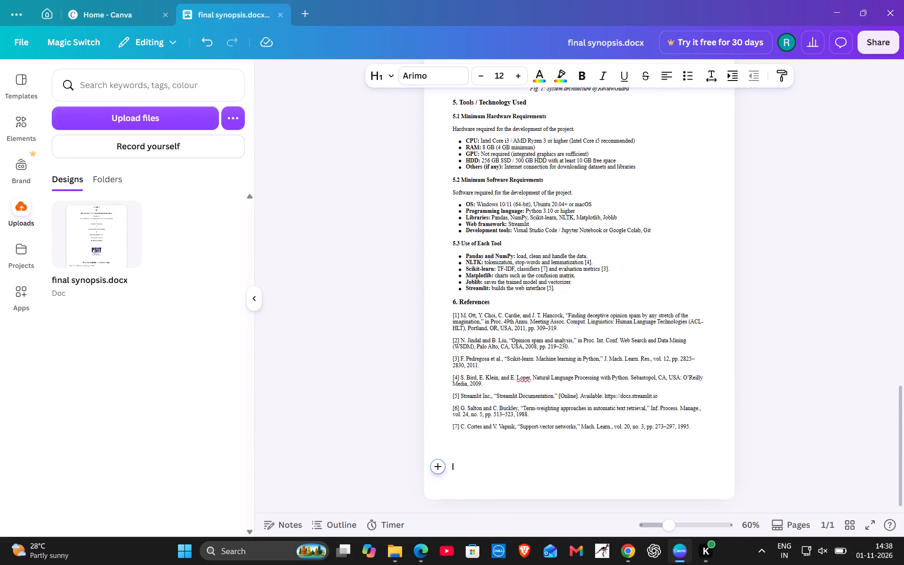
scroll(554, 437, down, 3)
scroll(554, 437, up, 17)
scroll(554, 437, down, 2)
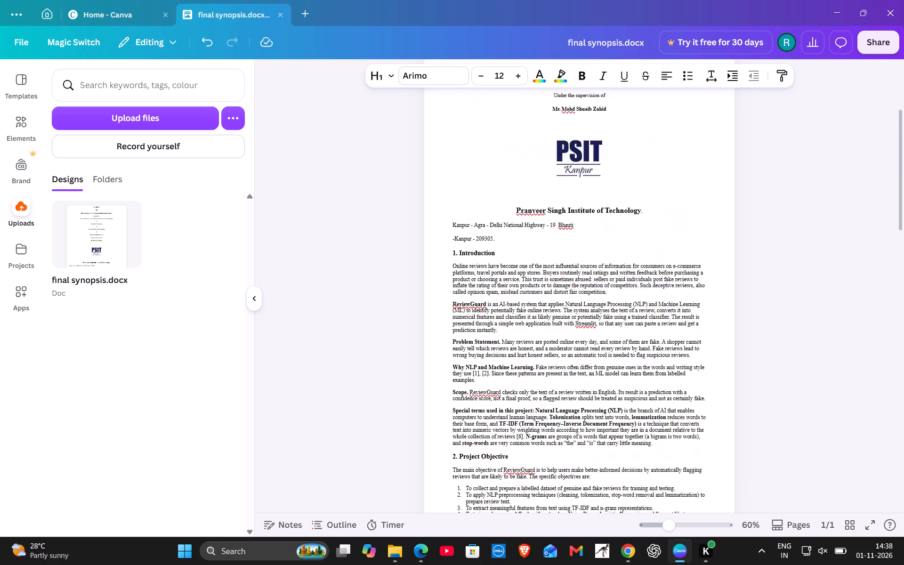
scroll(554, 437, down, 10)
scroll(554, 437, left, 4)
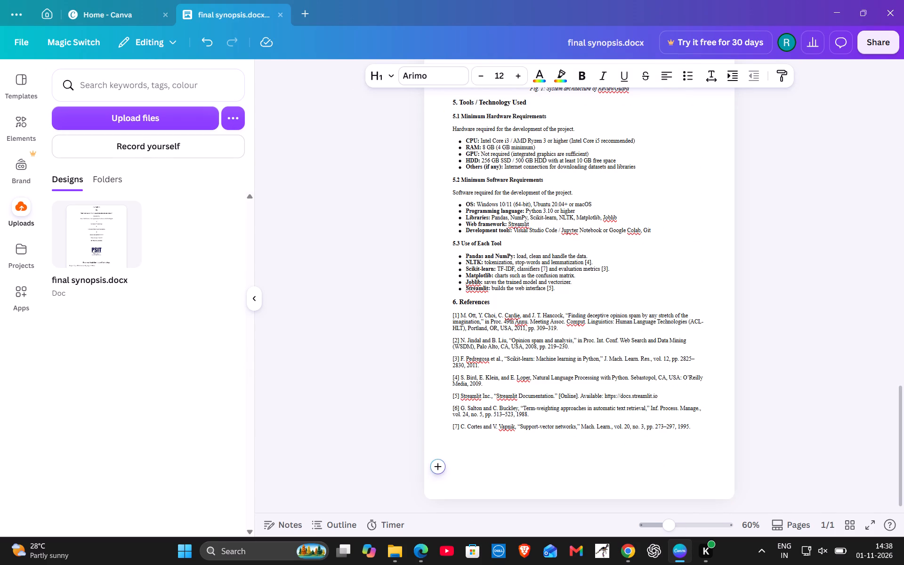
scroll(614, 236, up, 1)
scroll(614, 236, down, 3)
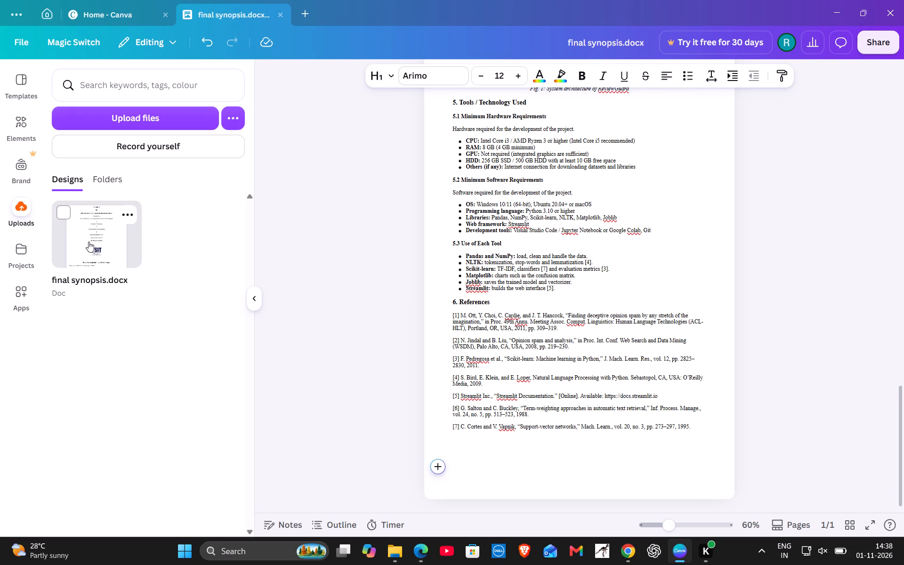
Check the available options for the uploaded final synopsis.docx design and view the upload folders.
click(123, 217)
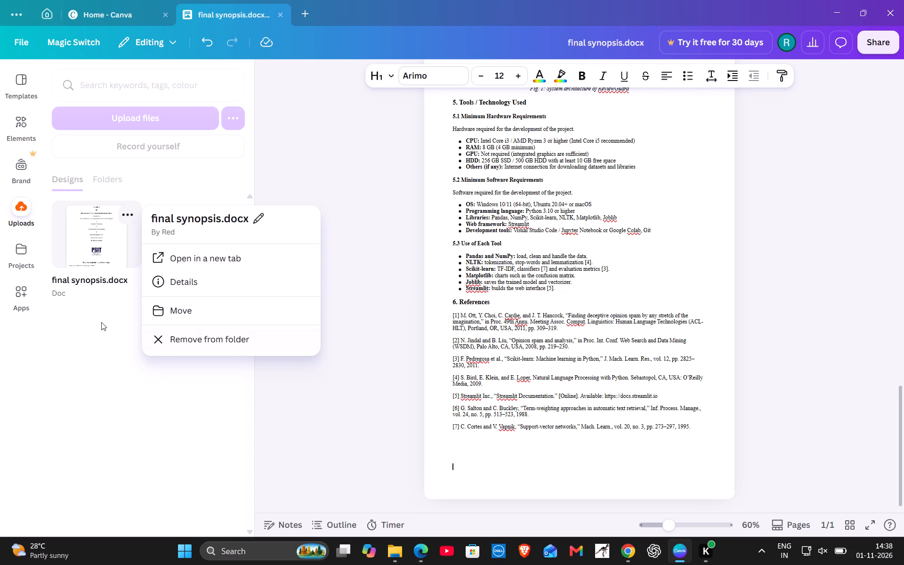
drag(101, 322, 110, 181)
click(110, 181)
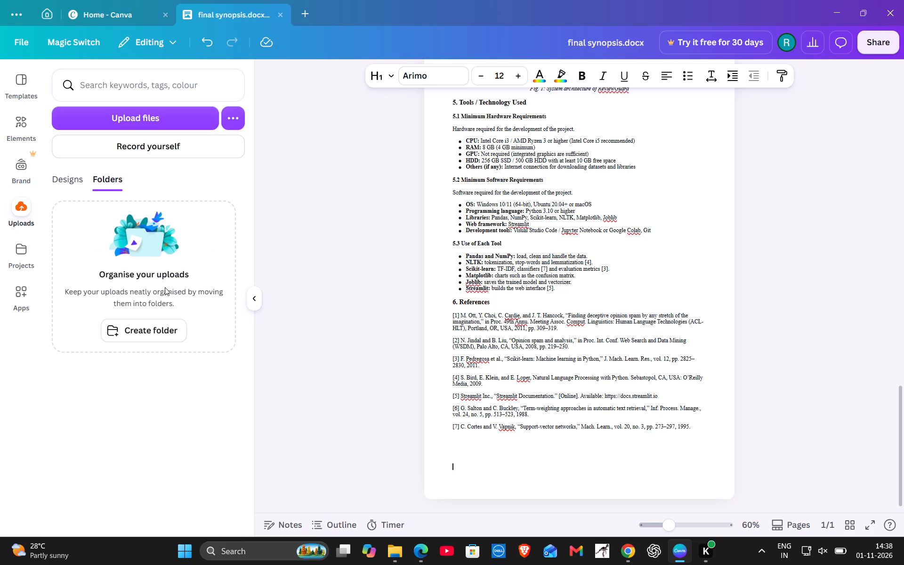
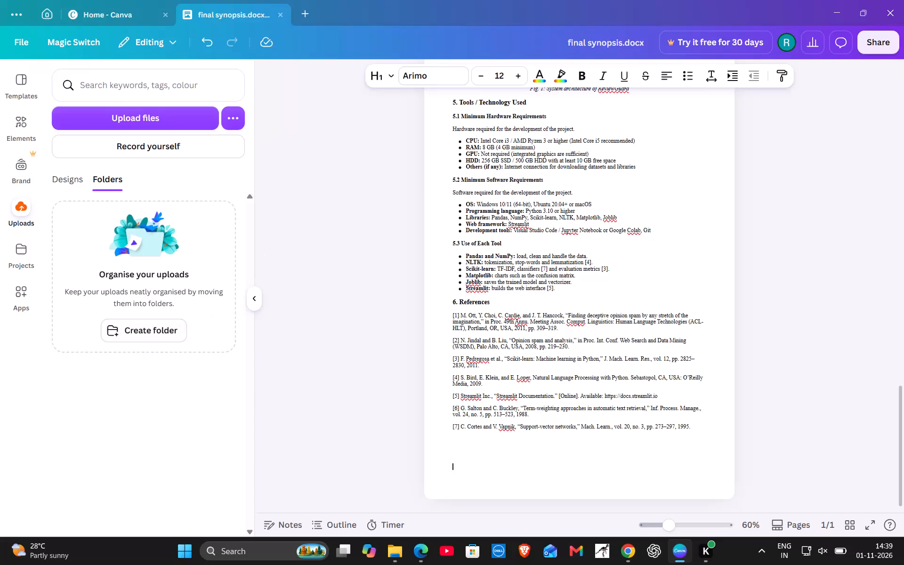
Compare the cover page layout of the Canva design with final synopsis.pdf in Chrome, from its cover to the start of the Introduction.
scroll(669, 383, up, 12)
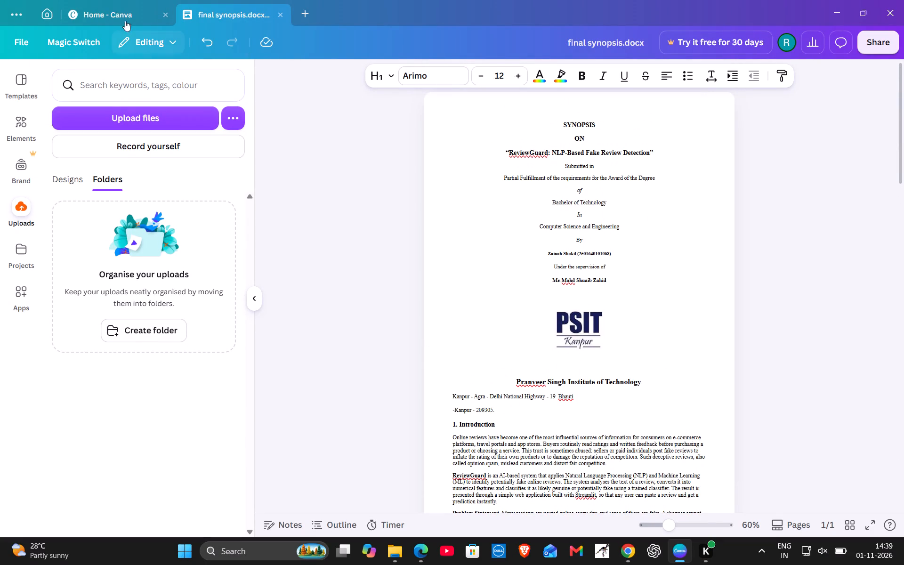
click(635, 545)
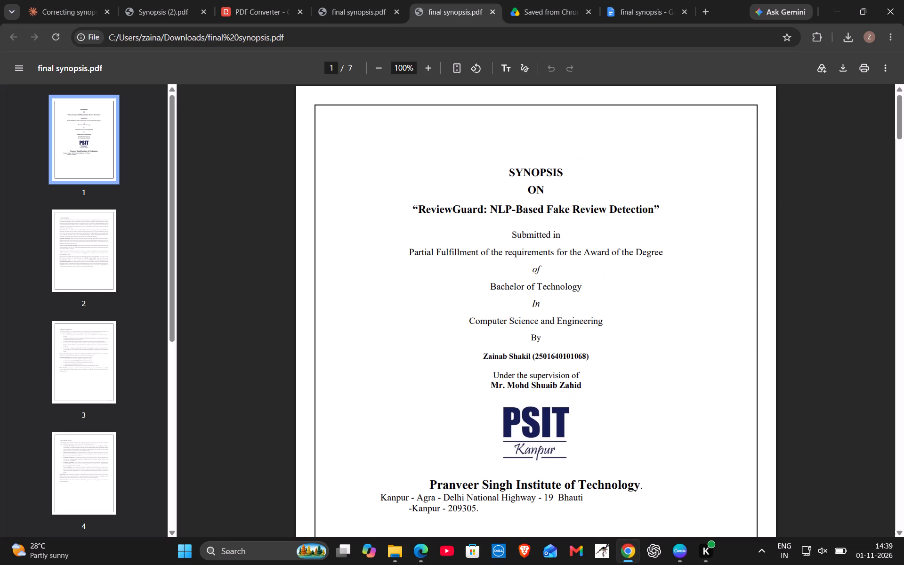
scroll(558, 345, down, 3)
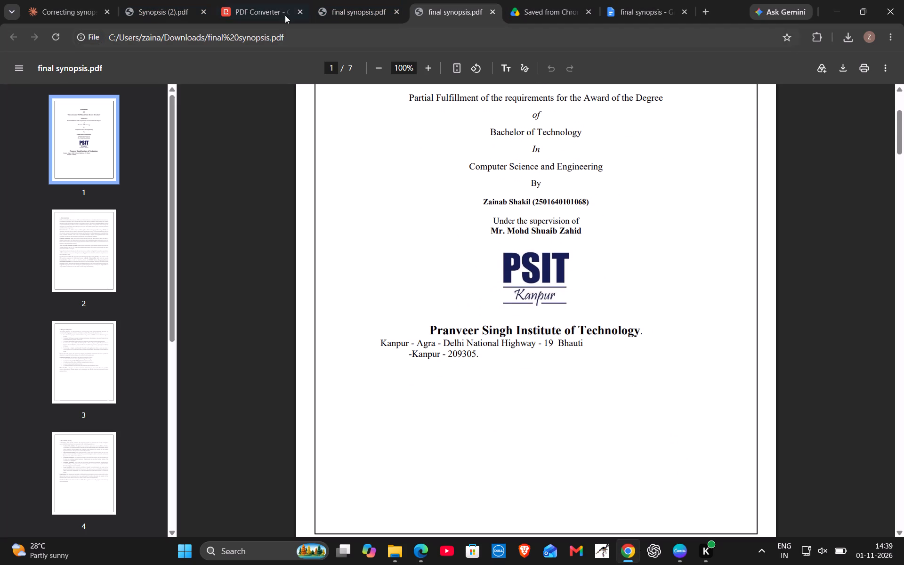
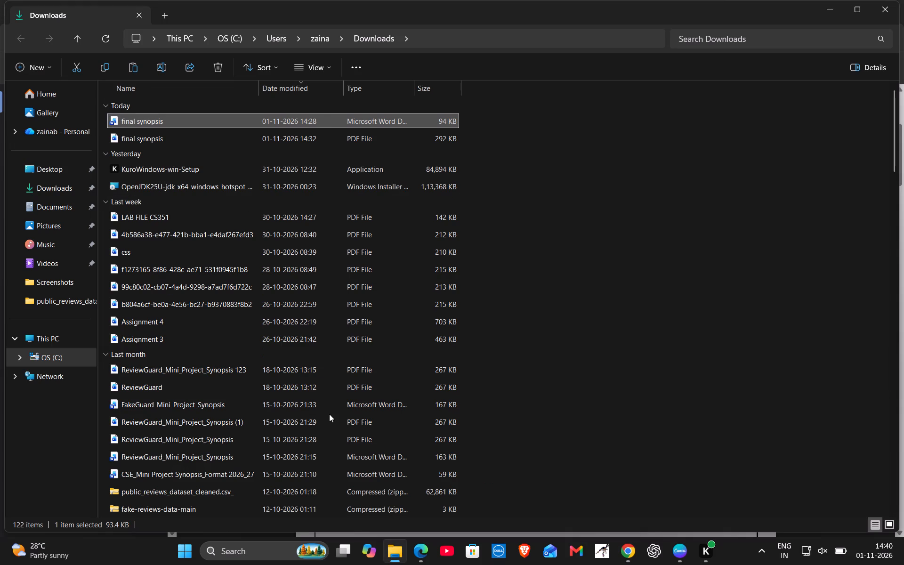
scroll(329, 414, down, 1)
ctrl+scroll(329, 414, up, 1)
ctrl+scroll(329, 414, down, 1)
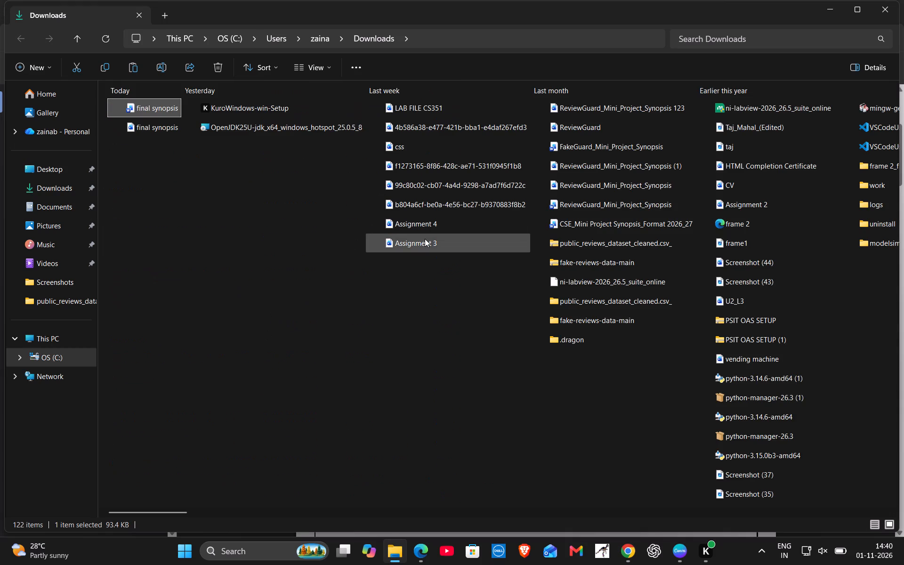
scroll(425, 239, up, 2)
scroll(425, 239, down, 4)
ctrl+scroll(425, 239, down, 4)
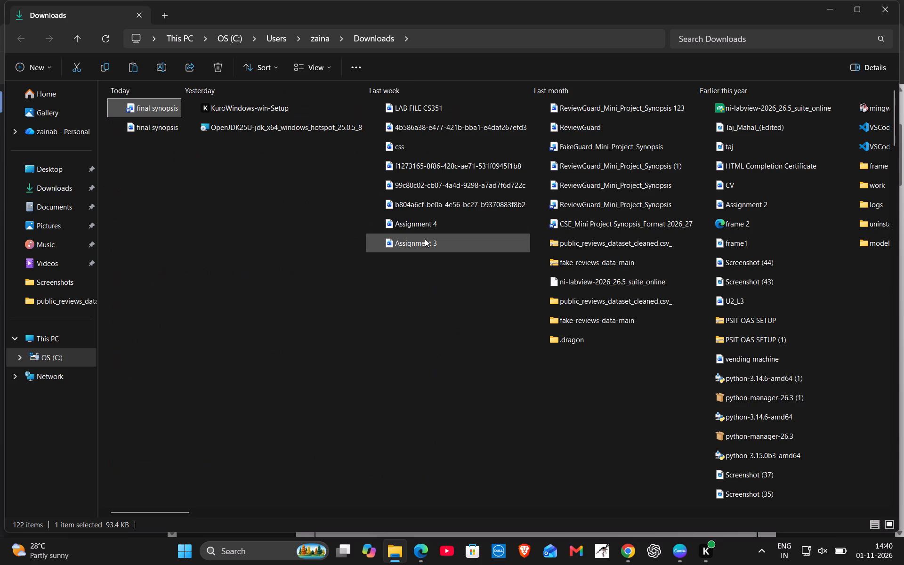
ctrl+scroll(425, 239, down, 1)
scroll(326, 331, down, 4)
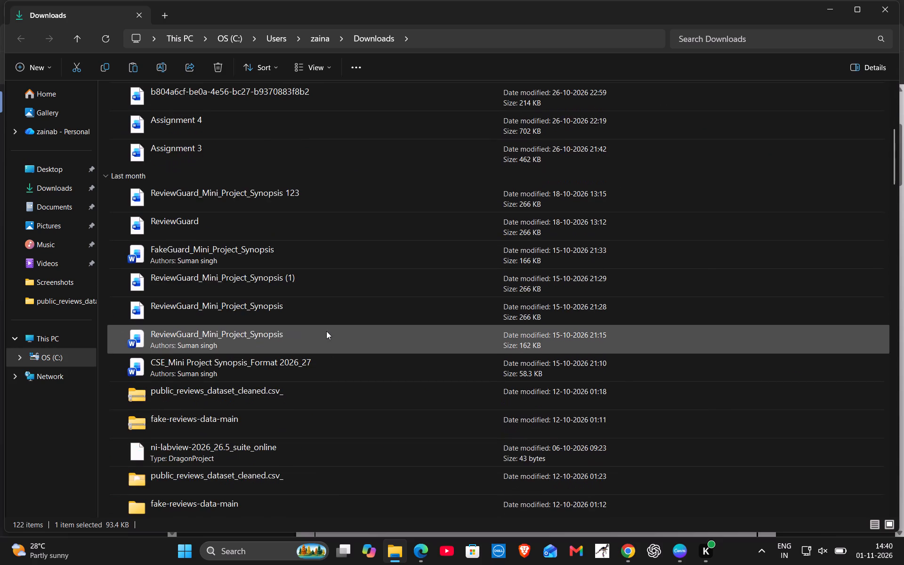
scroll(326, 331, down, 2)
scroll(294, 277, up, 2)
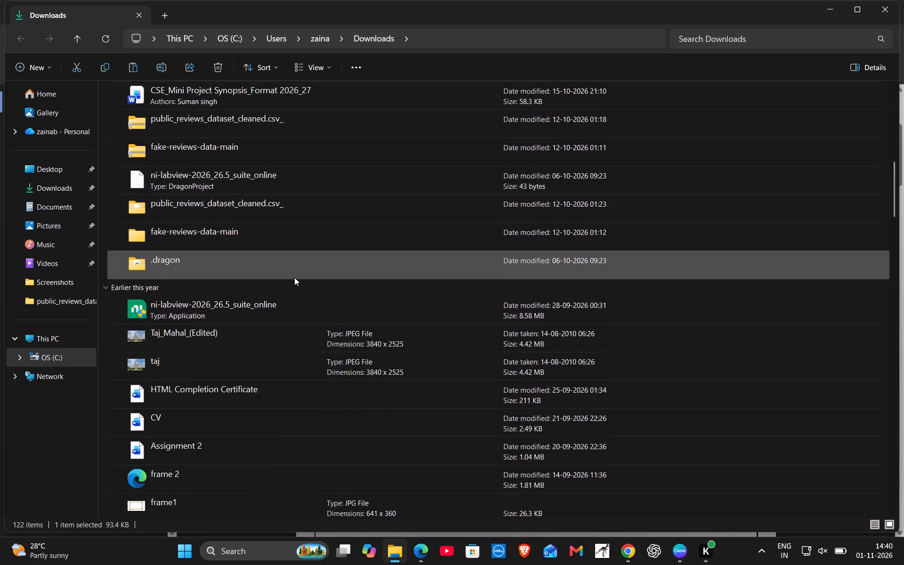
scroll(294, 277, up, 2)
double_click(280, 227)
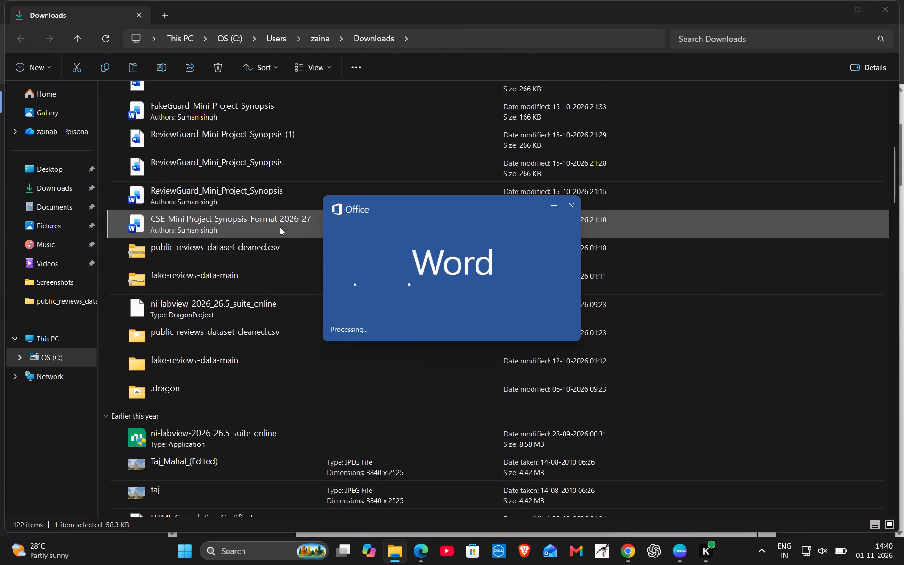
Examine the lower part of the format document's cover page, dismissing the Microsoft 365 sign-up and free trial offers.
scroll(385, 253, down, 3)
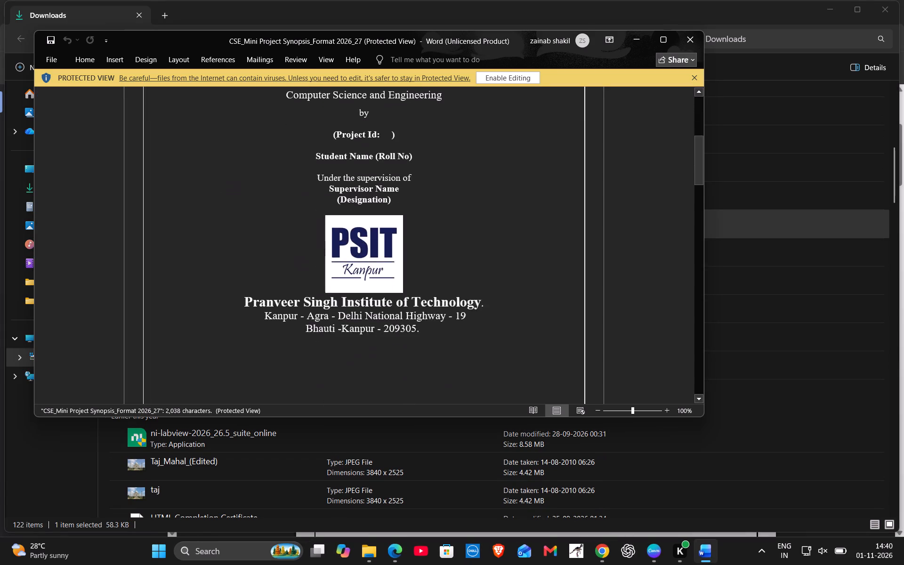
scroll(385, 253, down, 1)
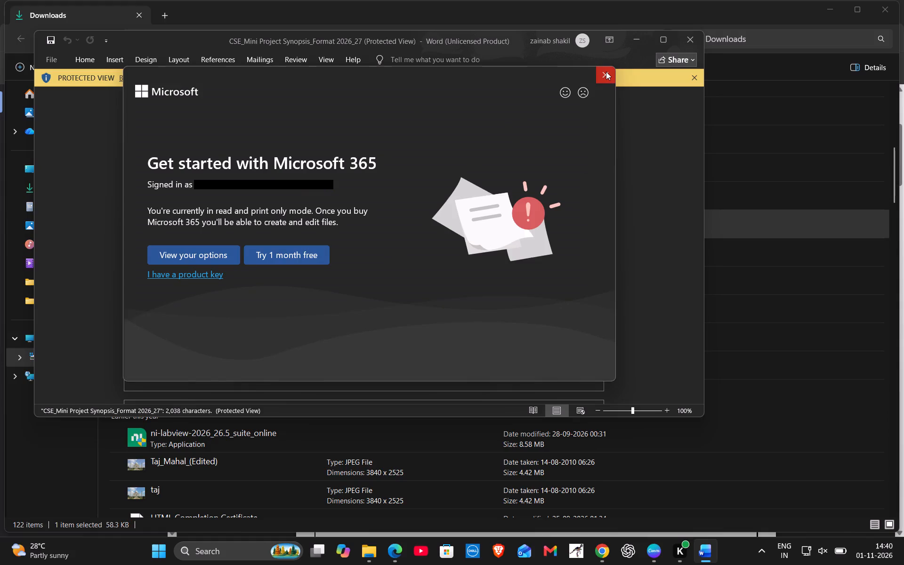
click(606, 72)
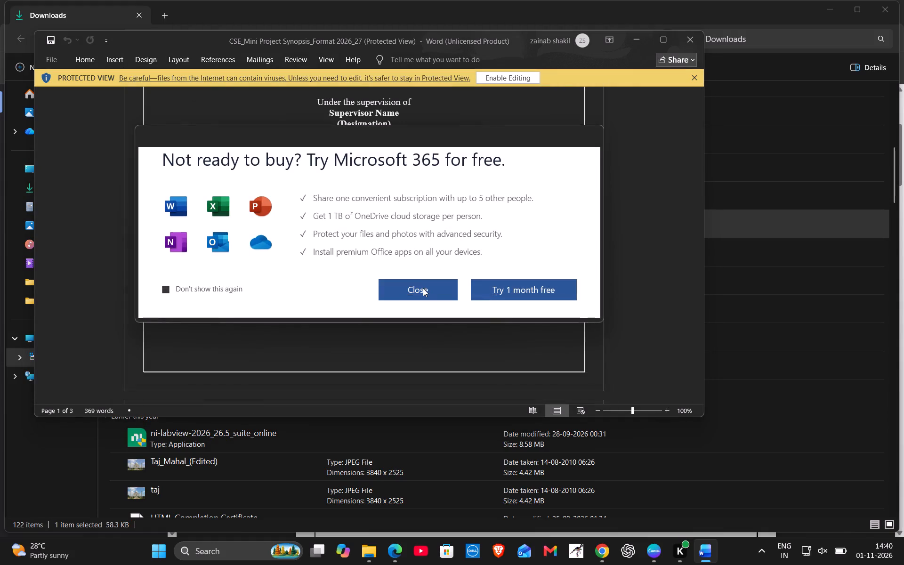
click(422, 288)
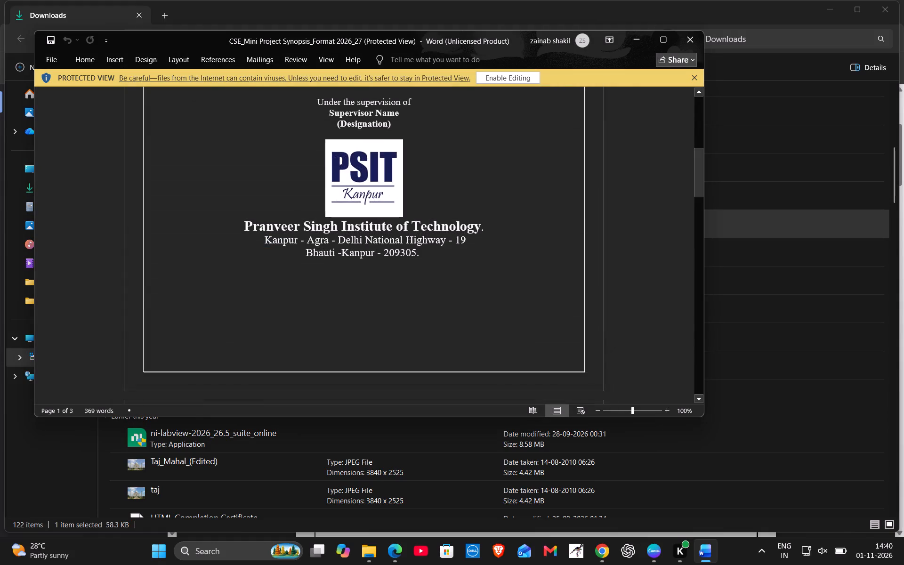
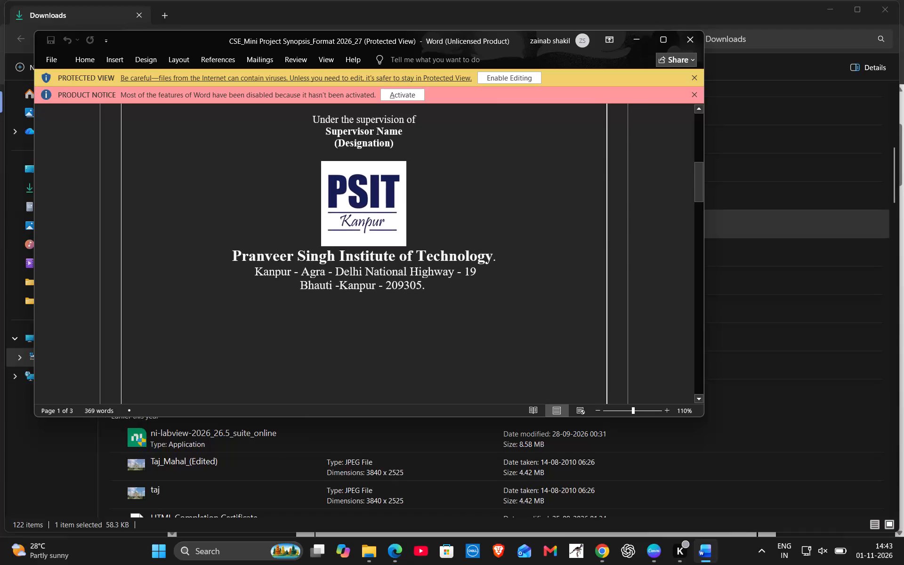
Examine the title, degree and student detail lines on the format document's cover page, then minimize Word.
ctrl+scroll(438, 255, up, 1)
scroll(459, 202, up, 4)
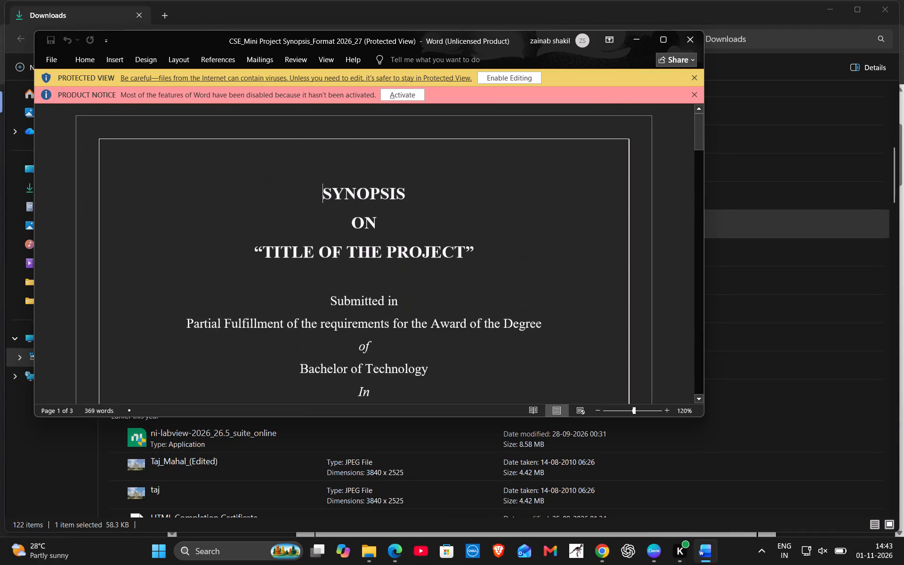
scroll(459, 202, up, 2)
scroll(459, 202, down, 1)
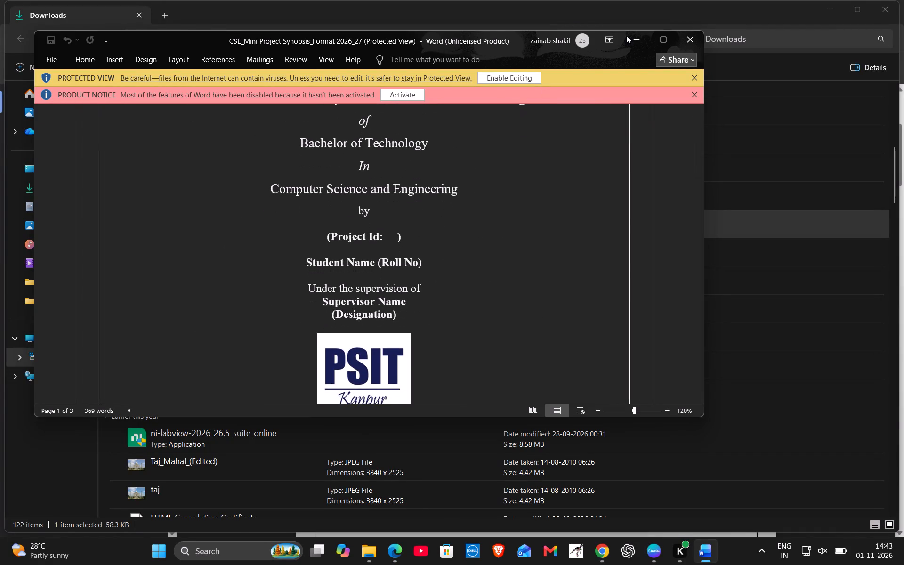
click(626, 35)
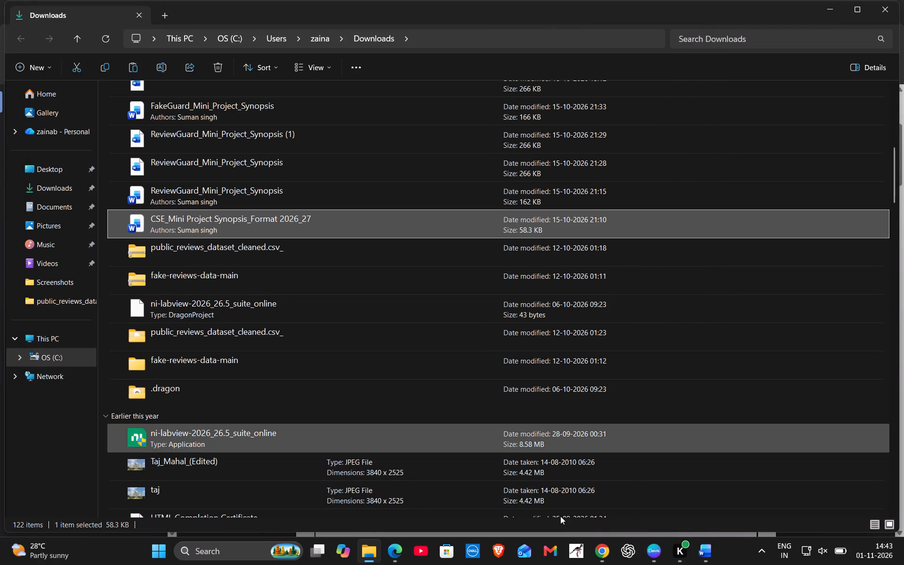
Switch to Chrome and examine Synopsis (2).pdf from the cover page through the methodology, tools and references sections.
click(593, 550)
scroll(592, 385, down, 1)
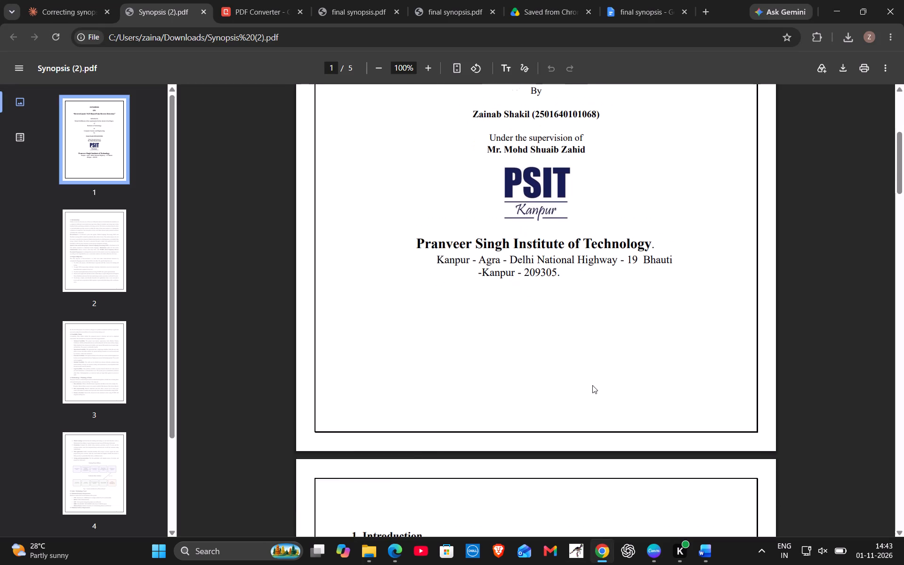
scroll(592, 385, down, 4)
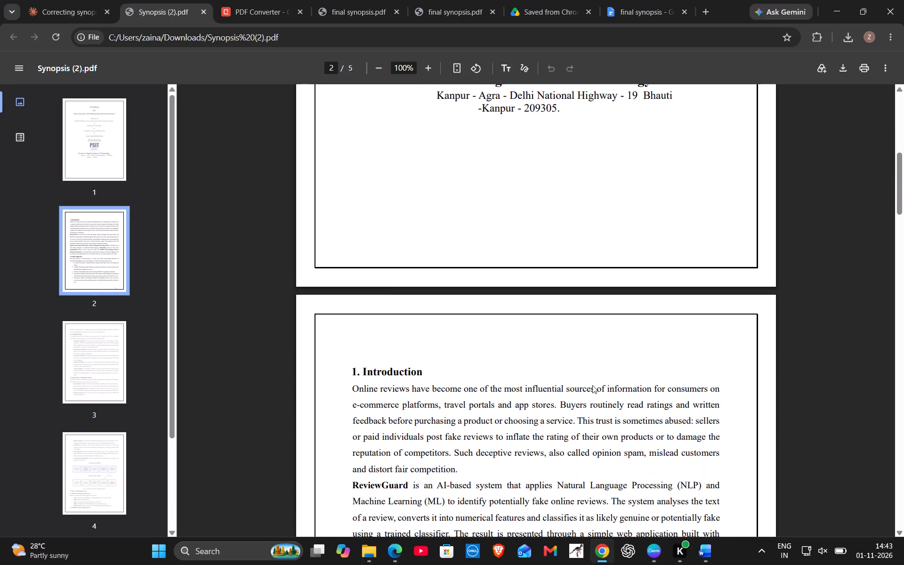
scroll(592, 385, up, 5)
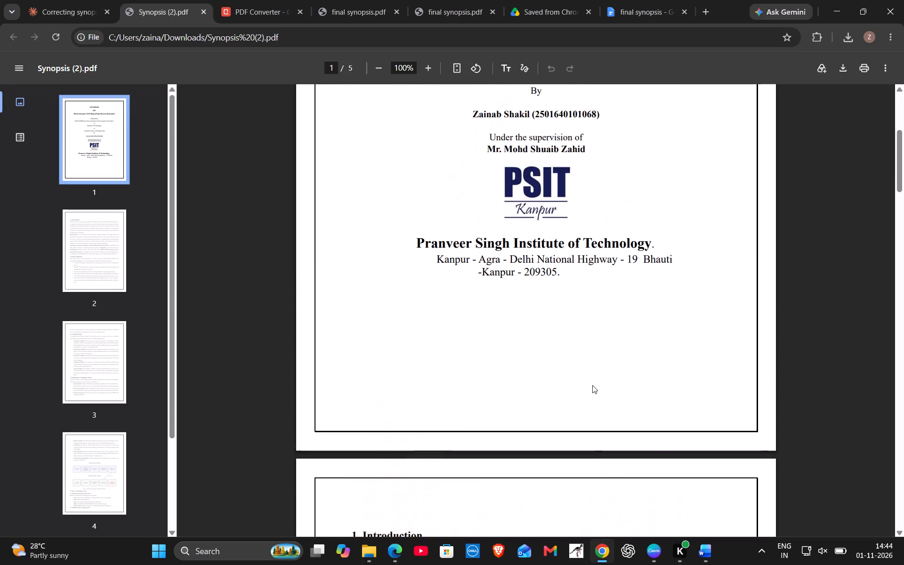
scroll(592, 385, up, 3)
scroll(592, 385, down, 11)
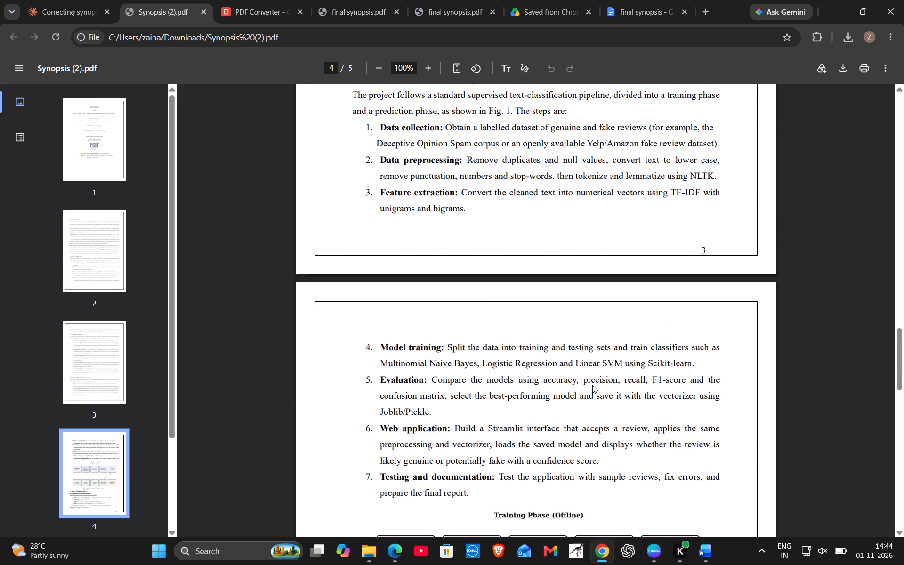
scroll(592, 385, down, 11)
scroll(592, 385, up, 10)
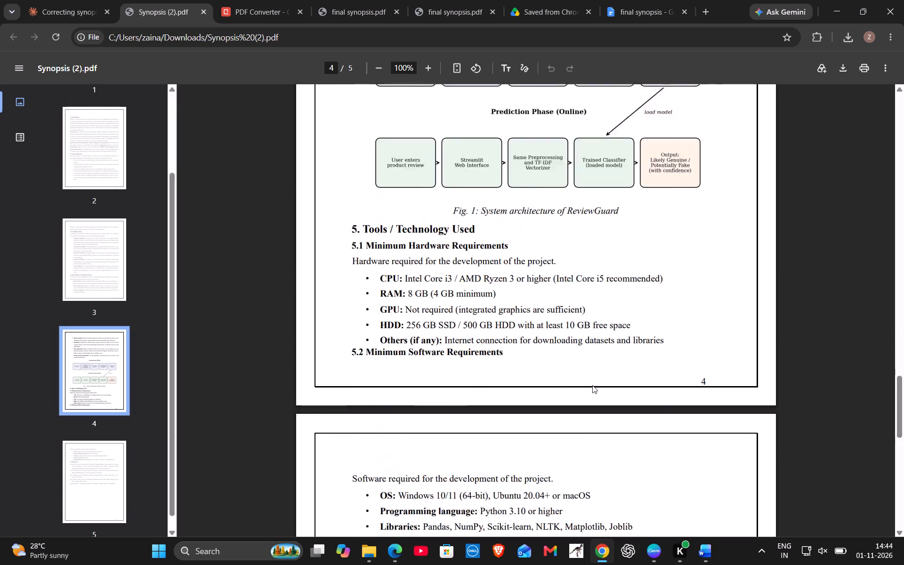
scroll(592, 385, up, 14)
scroll(592, 385, down, 10)
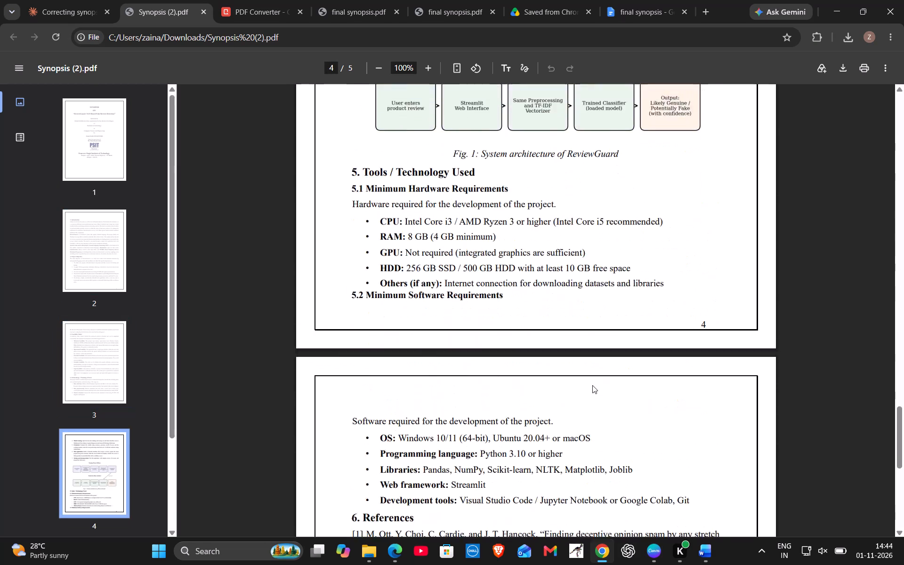
scroll(592, 385, down, 7)
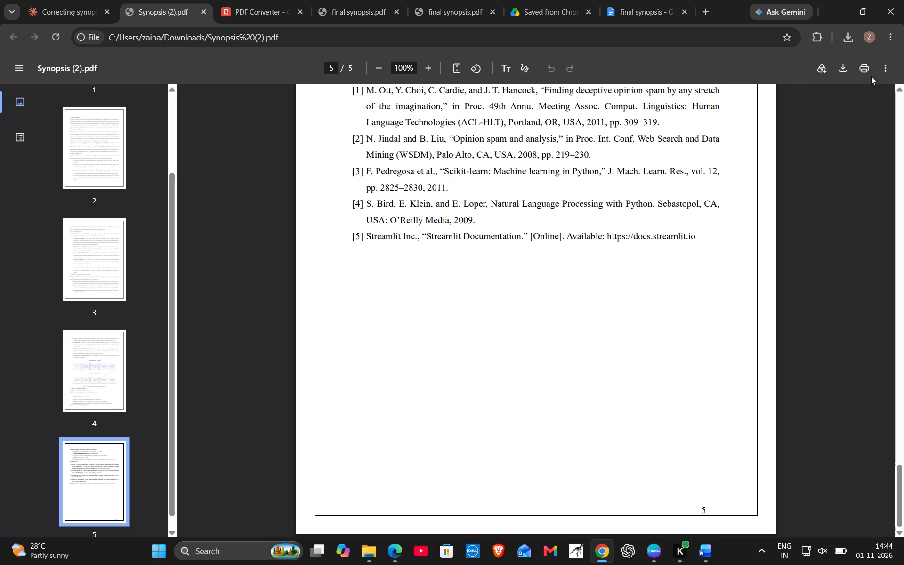
click(890, 62)
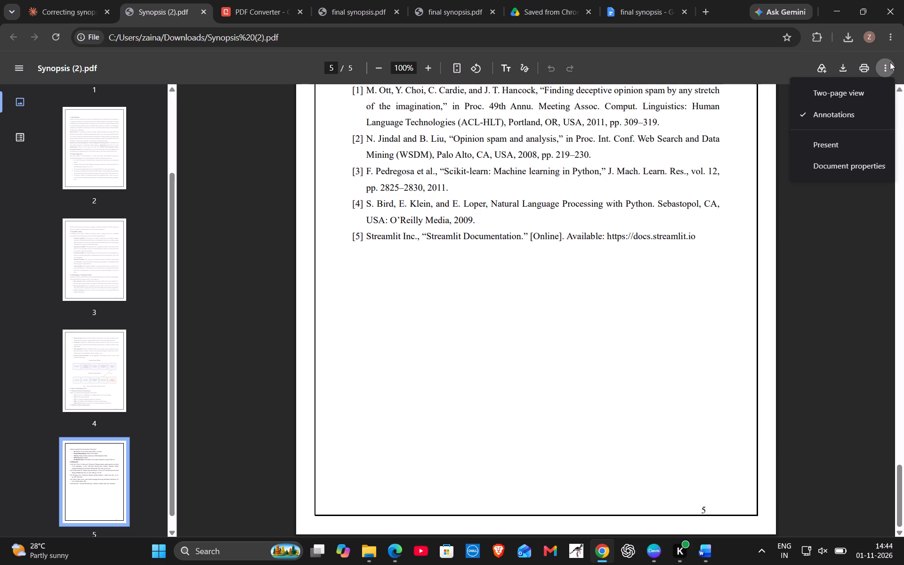
drag(680, 187, 647, 10)
drag(647, 10, 647, 9)
scroll(487, 184, down, 2)
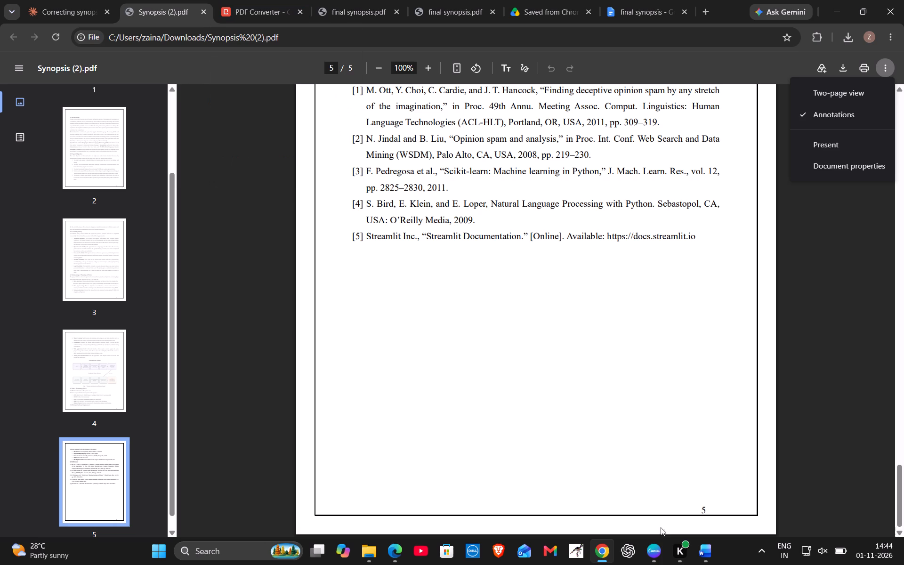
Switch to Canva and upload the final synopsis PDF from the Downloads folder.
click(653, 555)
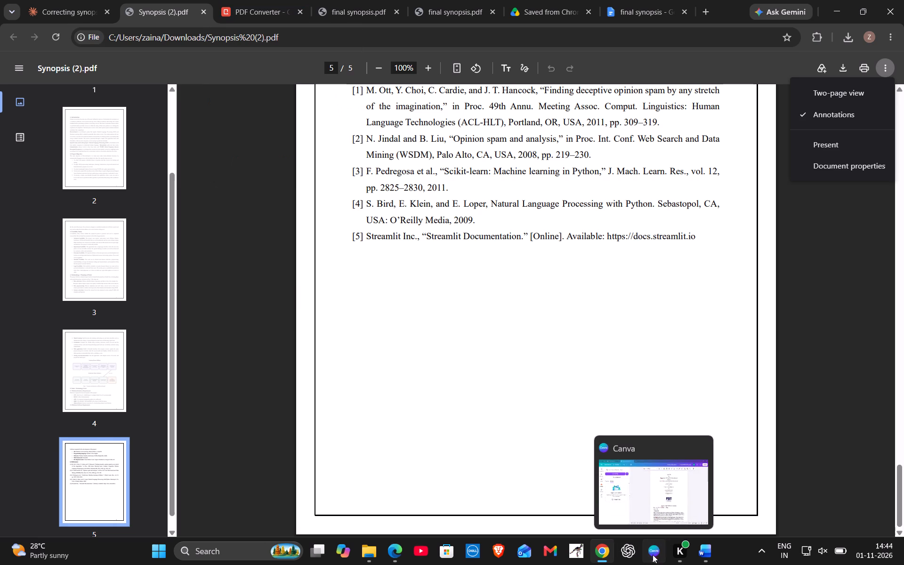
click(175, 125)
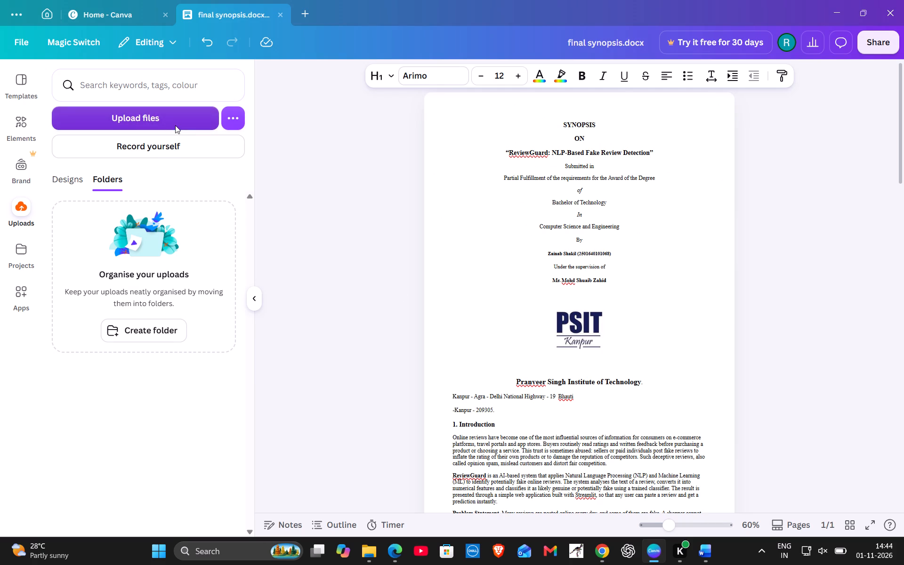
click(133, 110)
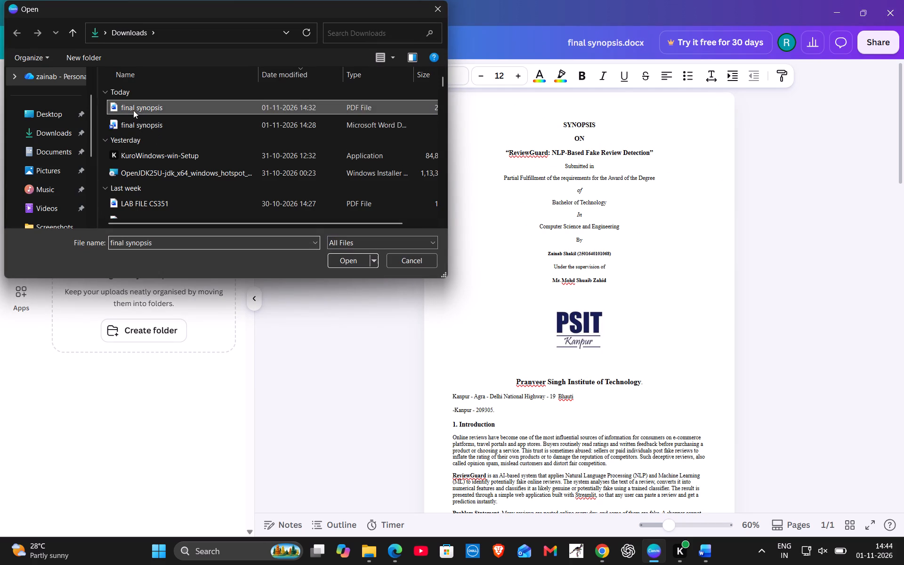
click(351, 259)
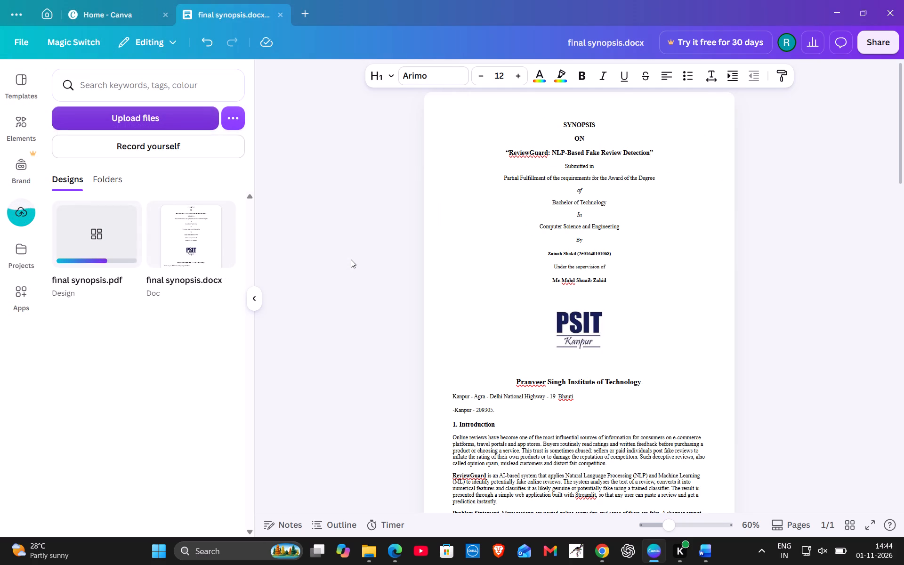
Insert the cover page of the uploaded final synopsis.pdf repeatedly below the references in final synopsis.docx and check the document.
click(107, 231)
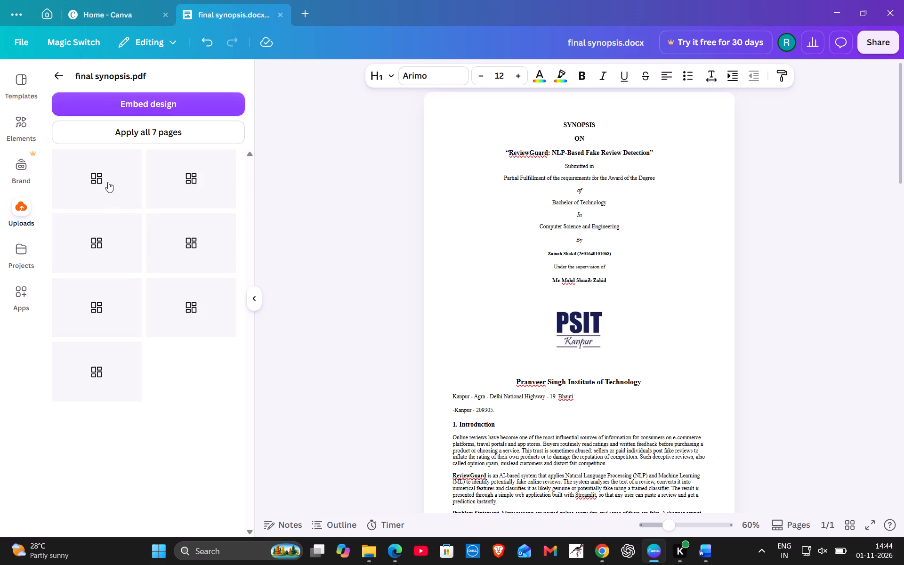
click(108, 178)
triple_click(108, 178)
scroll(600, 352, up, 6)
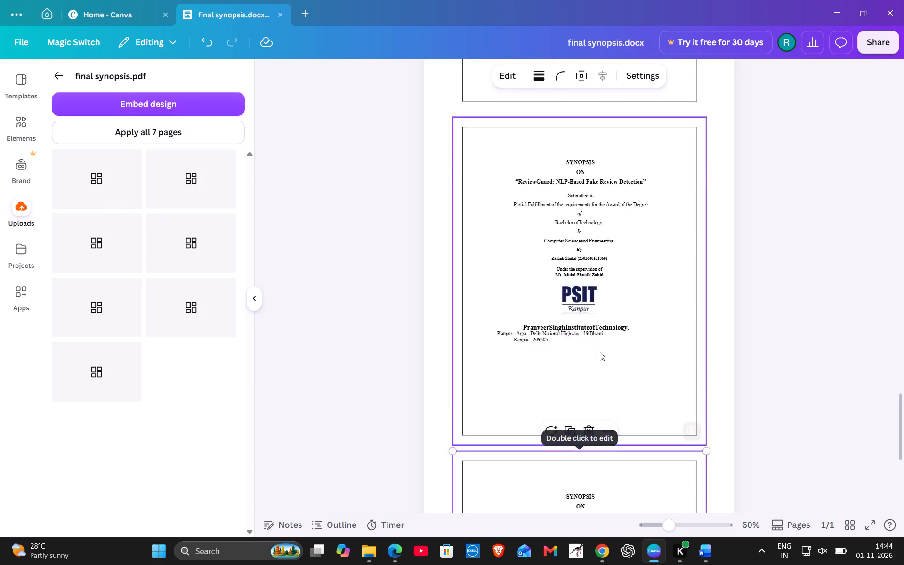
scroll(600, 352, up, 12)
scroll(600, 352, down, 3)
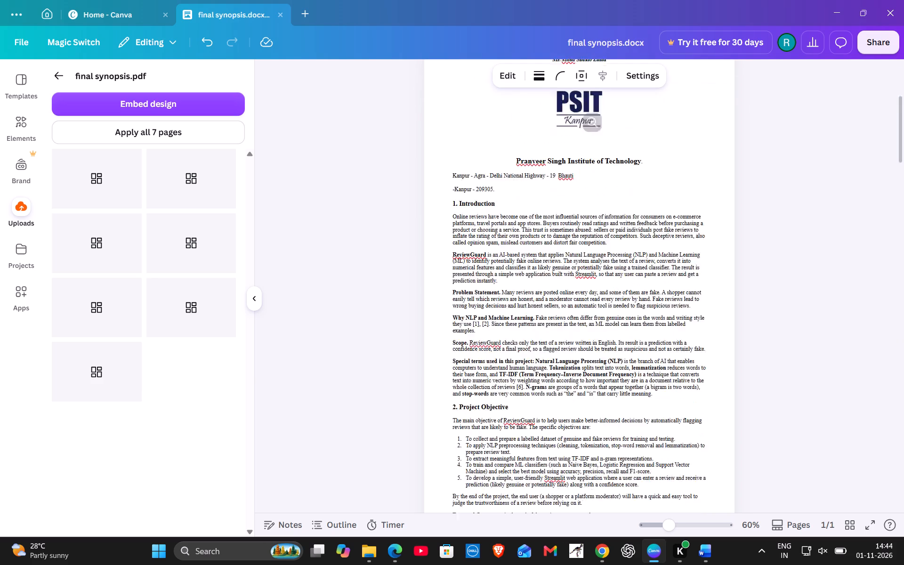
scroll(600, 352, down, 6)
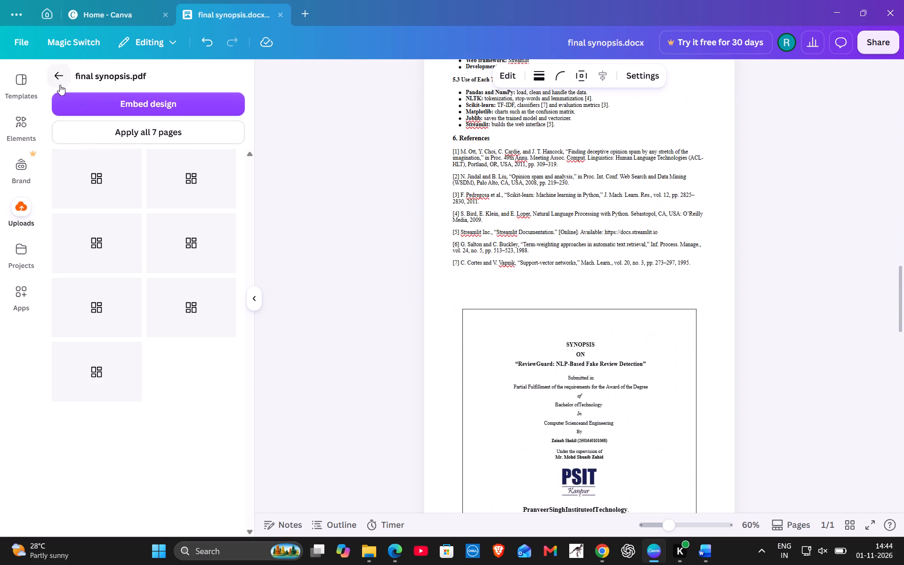
Return to the uploaded designs, mark the existing final synopsis.pdf, and upload the final synopsis PDF from Downloads again.
click(61, 73)
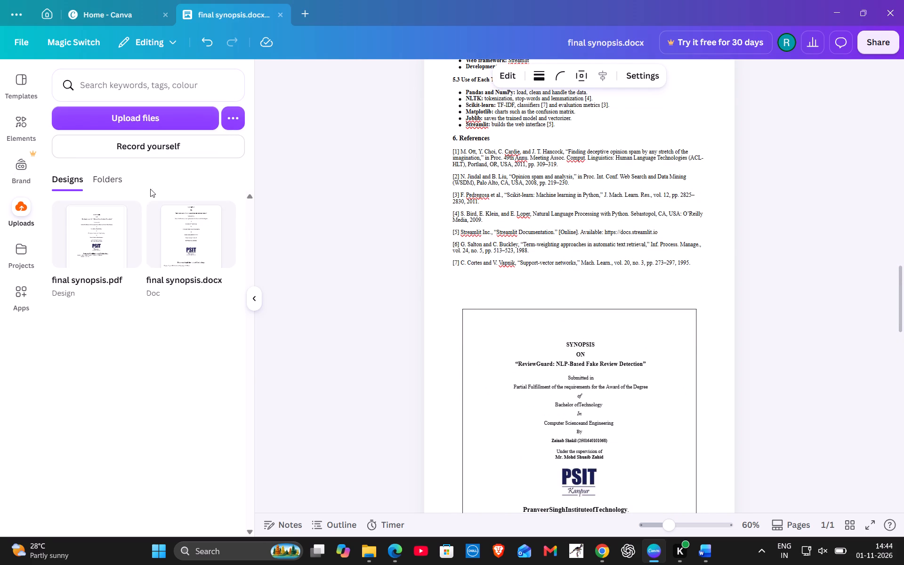
click(63, 223)
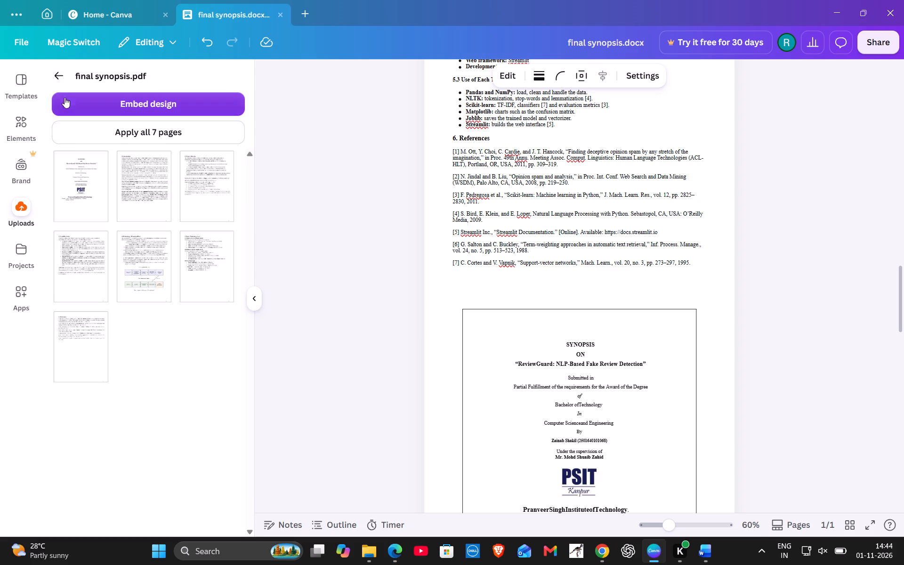
click(62, 79)
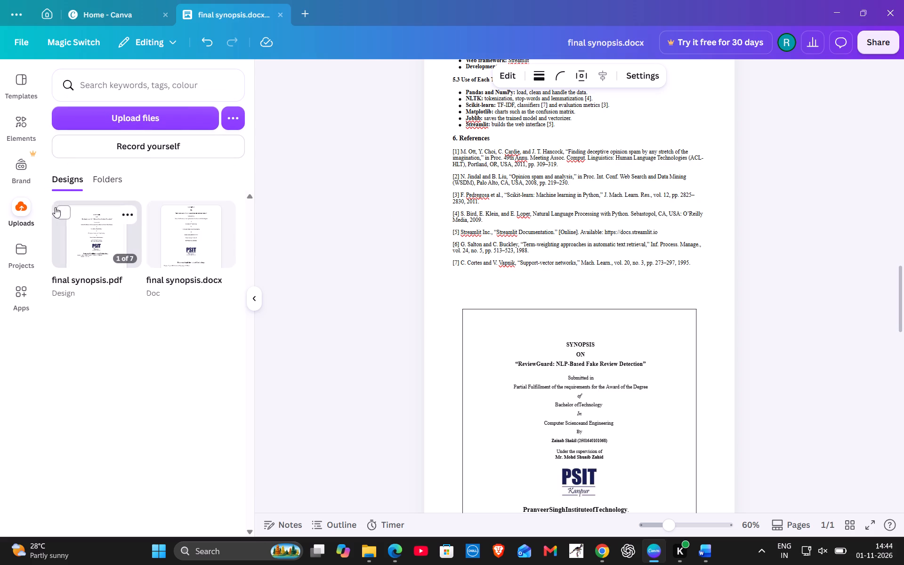
click(63, 209)
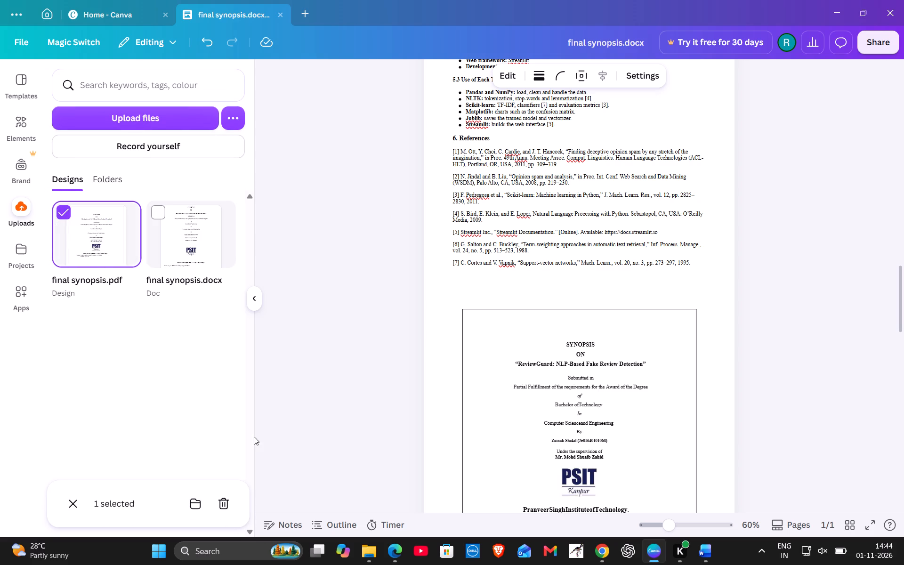
click(125, 120)
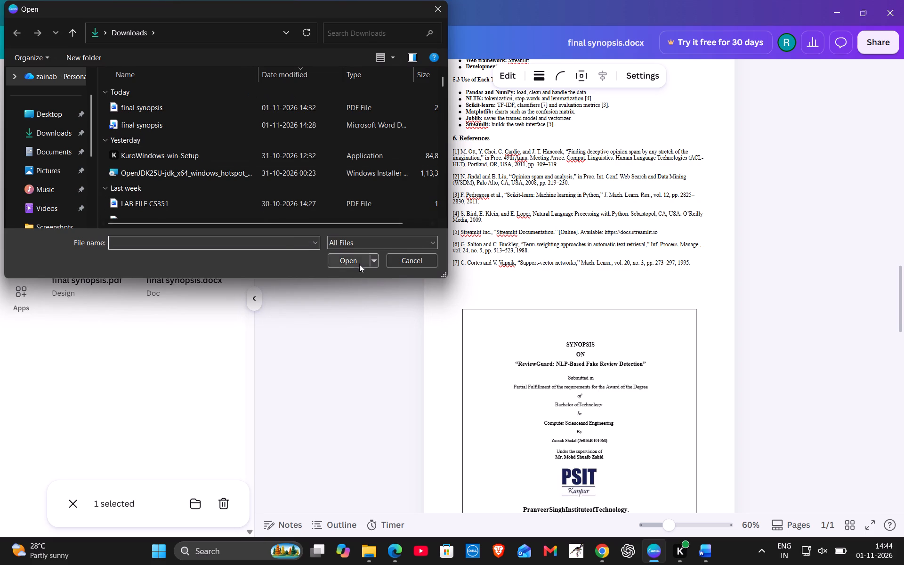
click(193, 110)
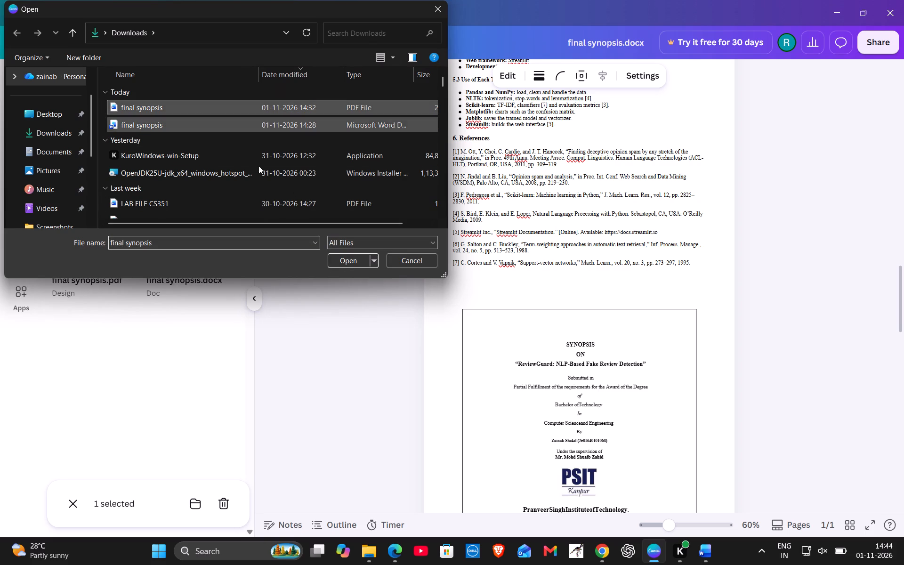
click(344, 256)
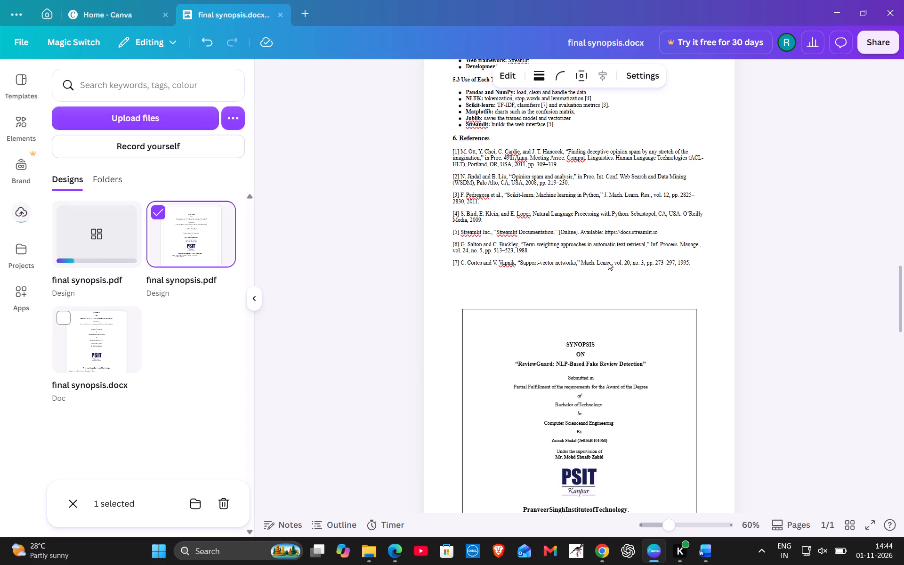
Move the earlier uploaded final synopsis.pdf and final synopsis.docx to Trash.
scroll(805, 305, up, 16)
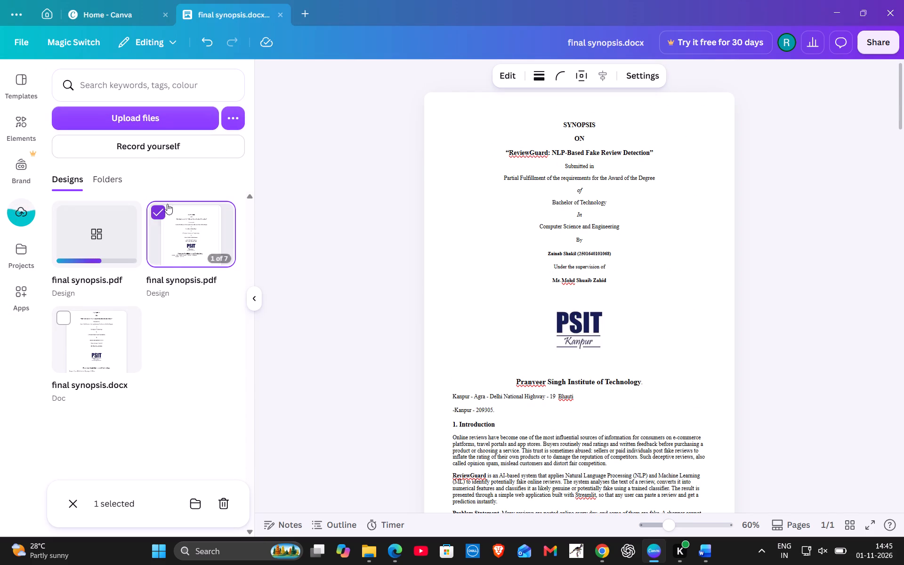
click(66, 318)
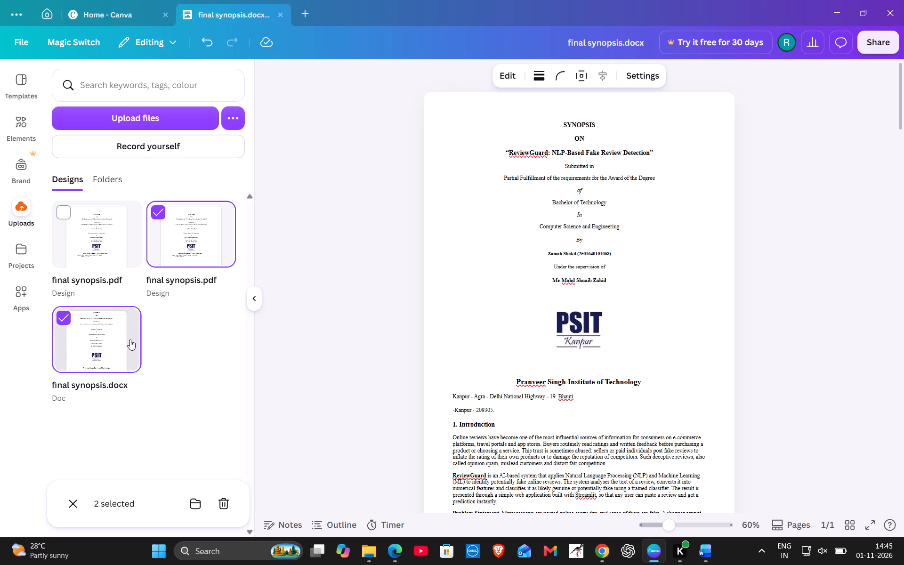
click(218, 505)
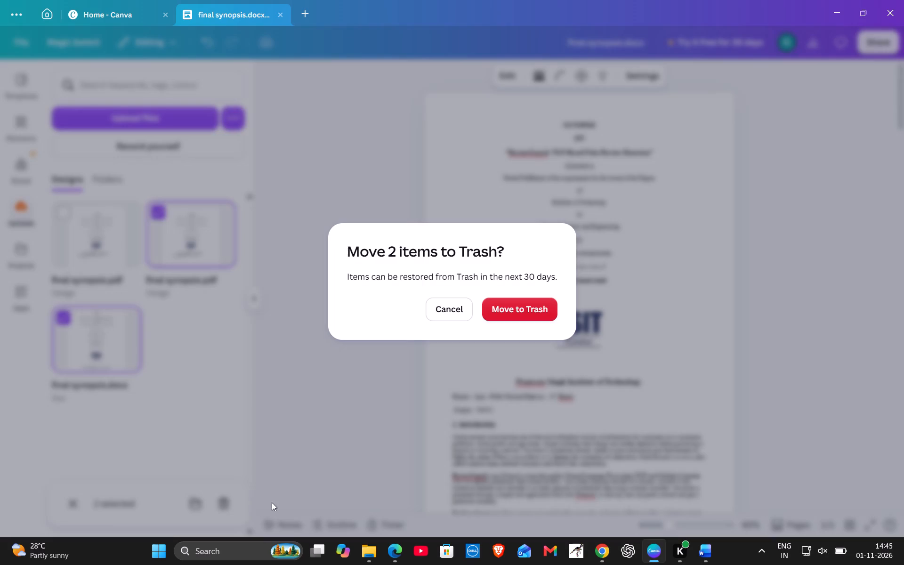
click(519, 317)
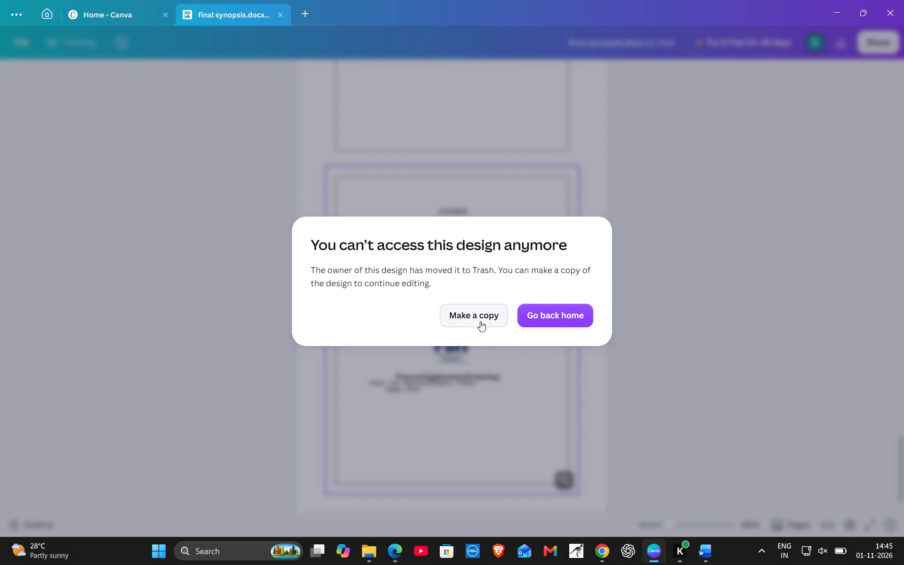
Try to make a copy of the trashed final synopsis.docx design, then go back to the Canva home page.
click(480, 321)
click(565, 324)
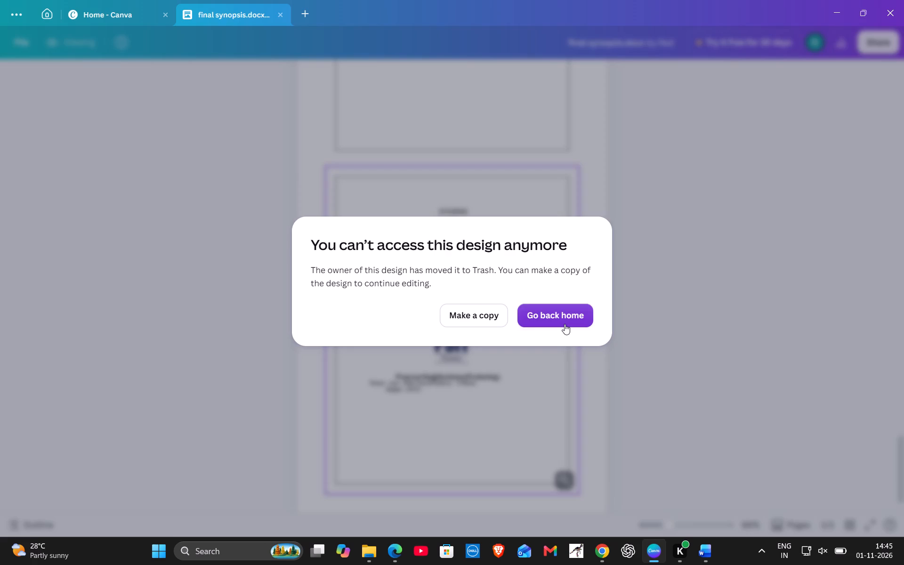
Return to the home page and open the recent design final synopsis.pdf.
click(565, 324)
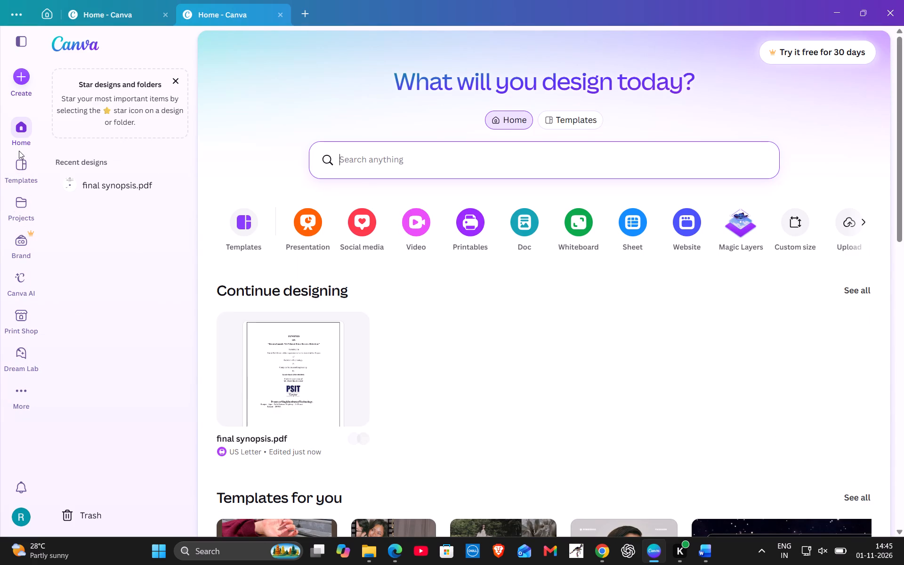
click(108, 189)
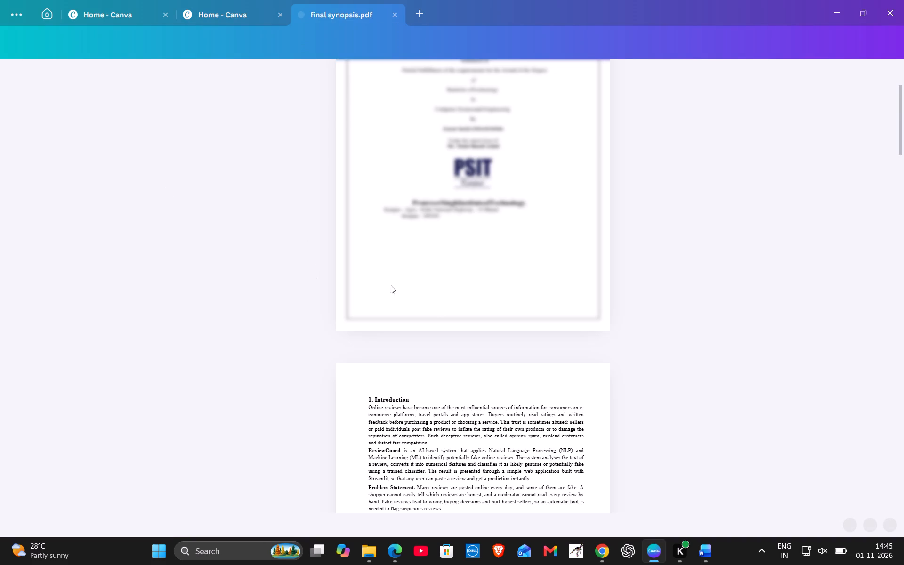
On the cover page, replace the supervisor's name below "Under the supervision of" with another supervisor's name, indented by a few leading spaces.
scroll(448, 358, down, 12)
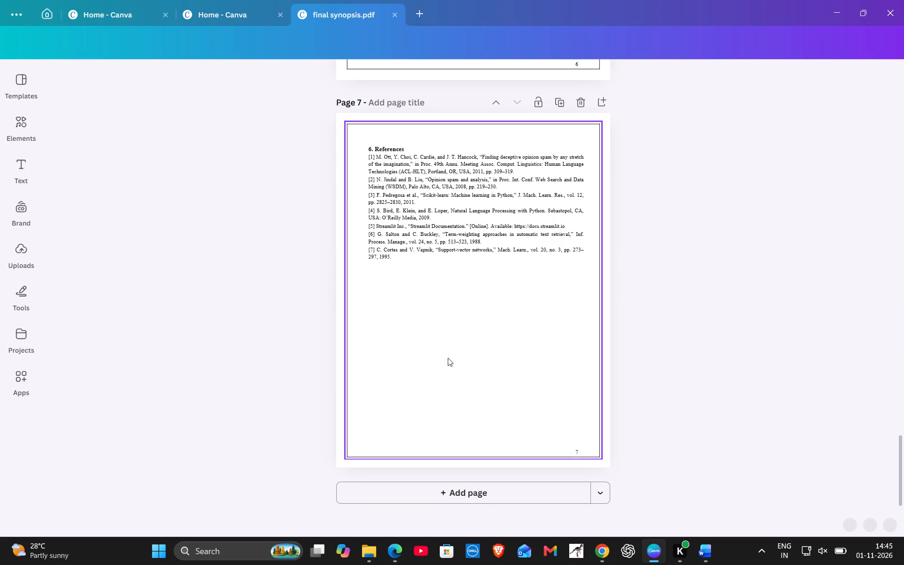
scroll(448, 358, down, 5)
scroll(448, 358, up, 16)
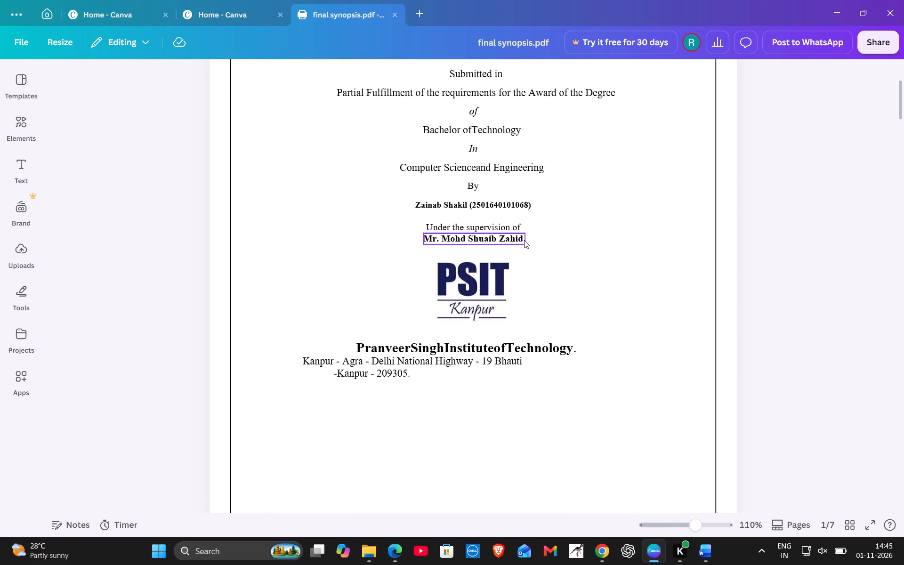
click(524, 240)
click(507, 234)
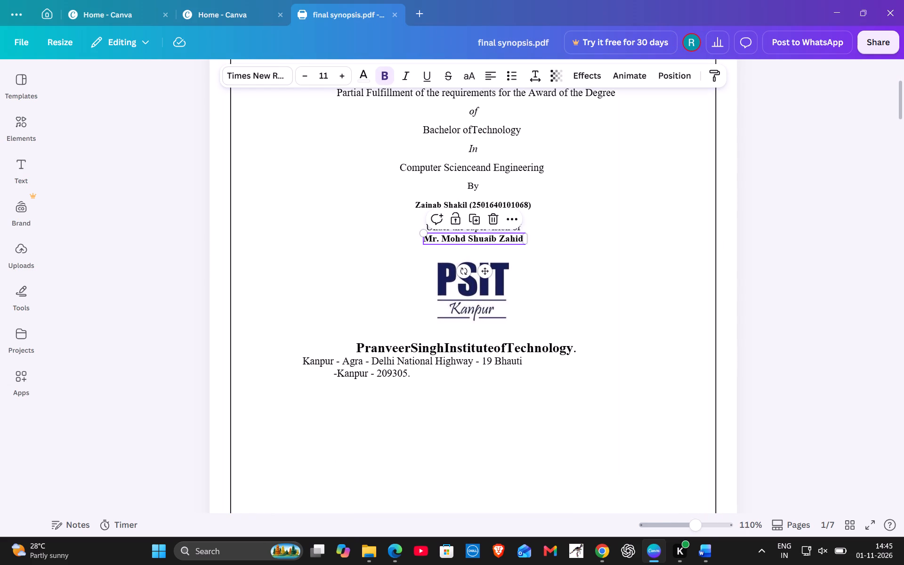
click(515, 243)
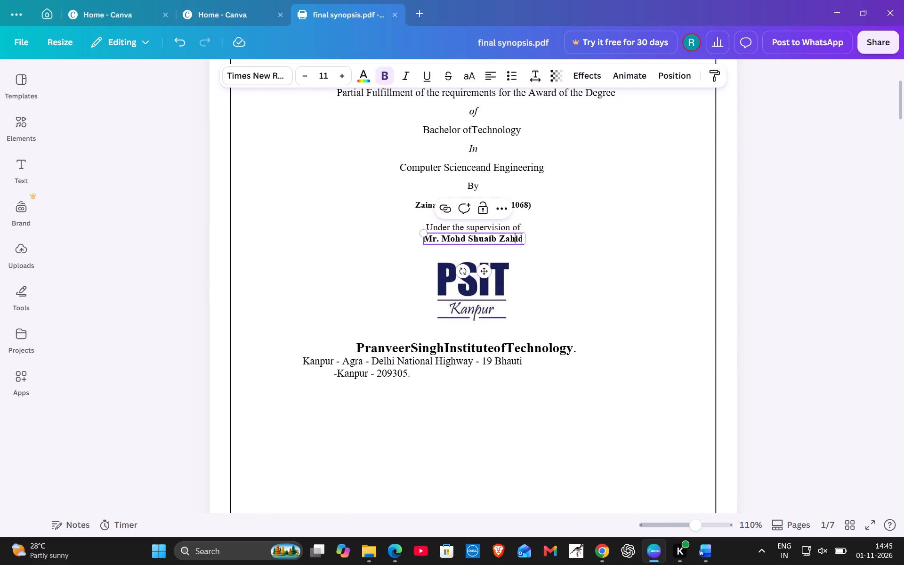
key(Right)
key(Right)
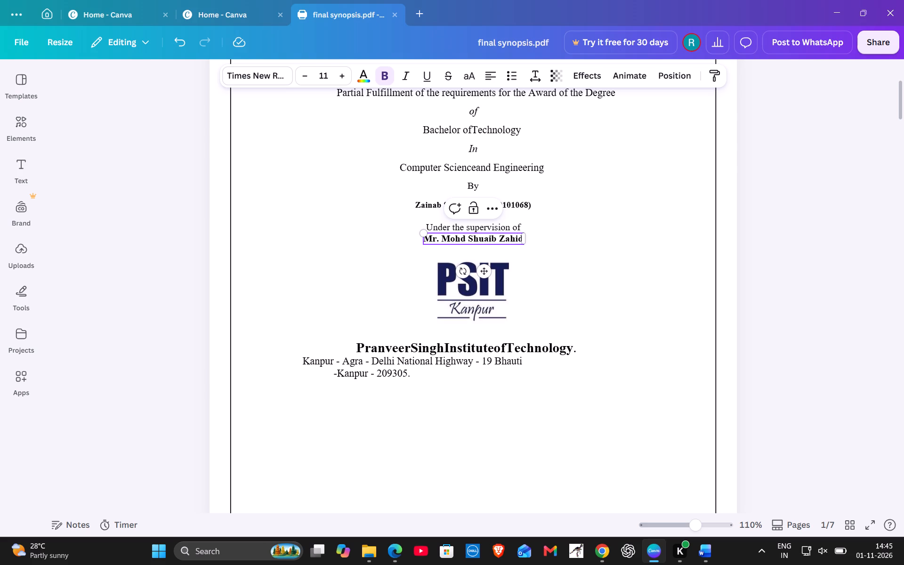
key(Right)
key(BackSpace)
key(BackSpace)
key(BackSpace)
key(BackSpace)
key(BackSpace)
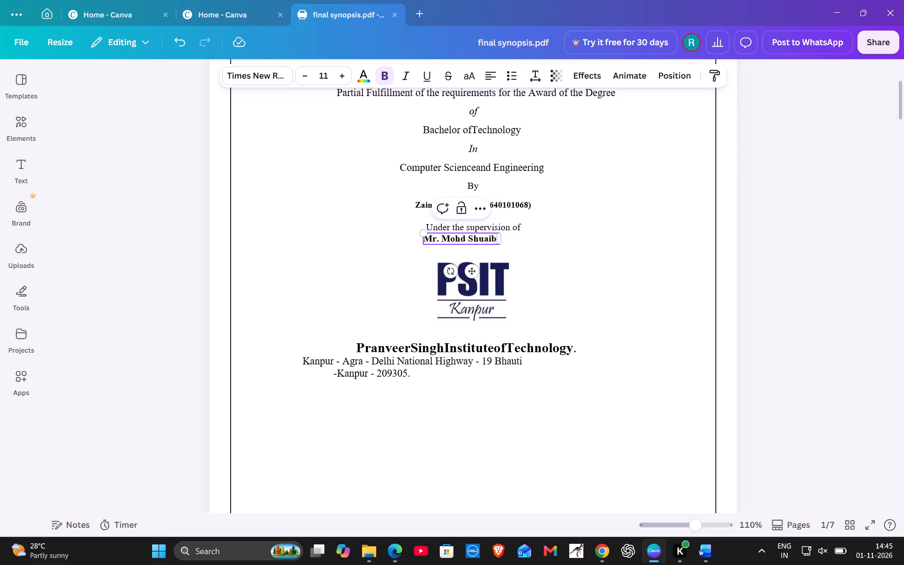
key(BackSpace)
key(BackSpace)
key(BackSpace)
key(BackSpace)
key(BackSpace)
key(BackSpace)
key(BackSpace)
key(BackSpace)
key(BackSpace)
key(BackSpace)
key(BackSpace)
key(BackSpace)
key(BackSpace)
key(BackSpace)
key(BackSpace)
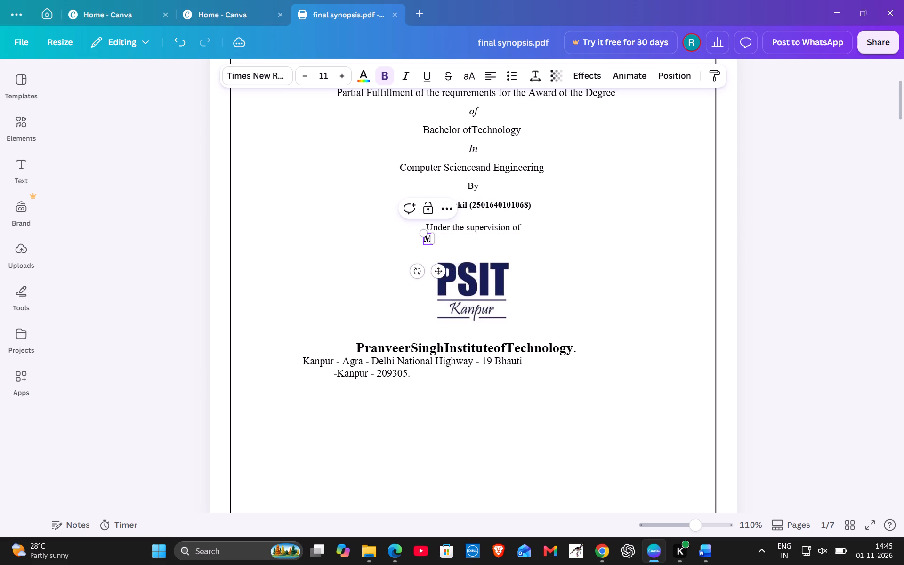
key(BackSpace)
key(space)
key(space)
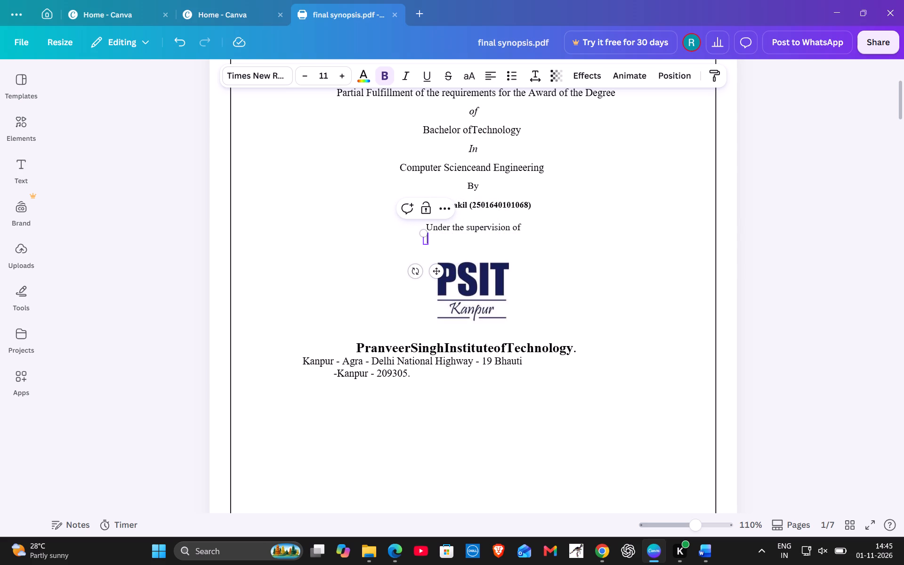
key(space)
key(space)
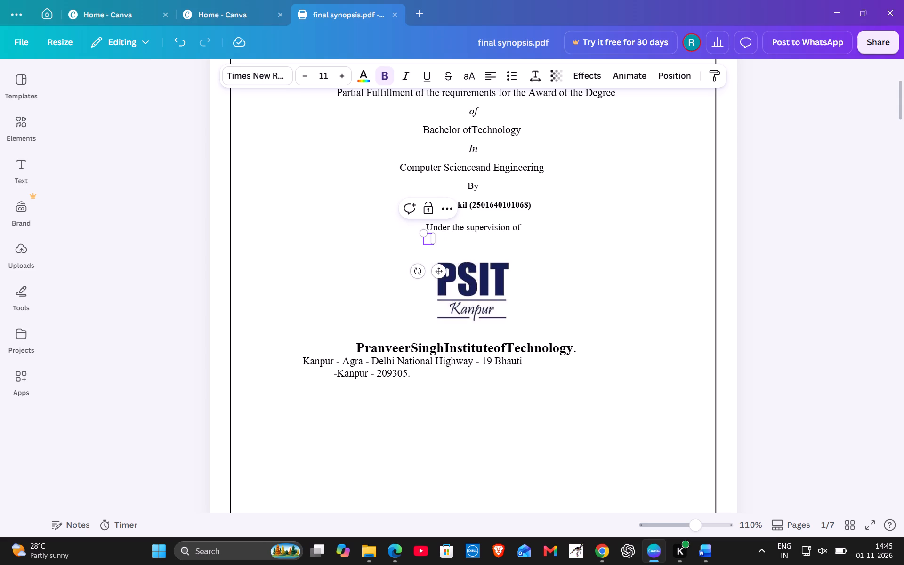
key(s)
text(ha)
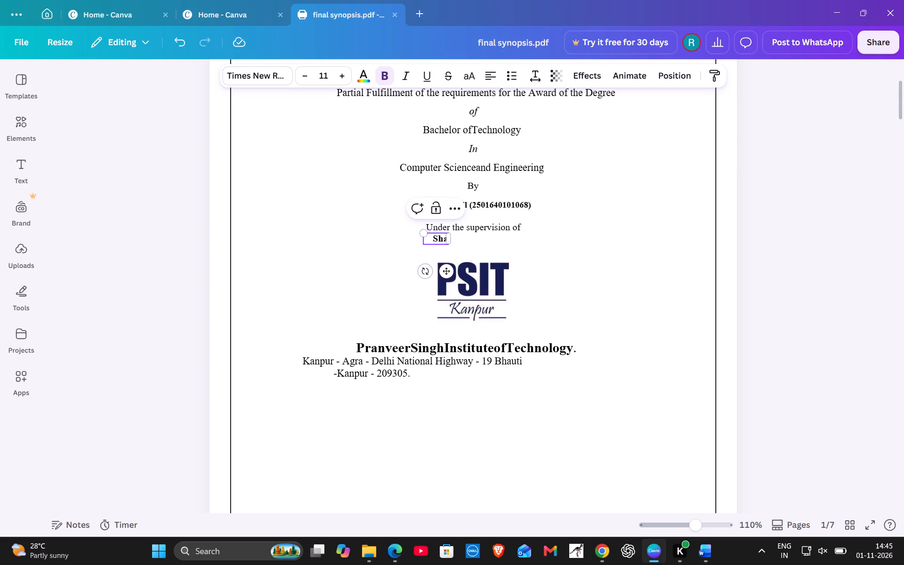
Enter the supervisor's full name in the bold text line below "Under the supervision of" on the cover page.
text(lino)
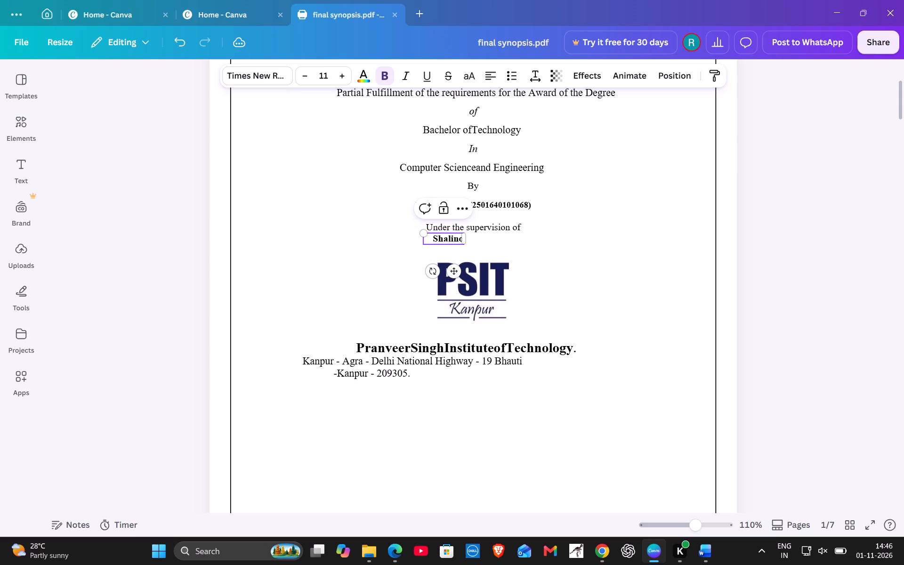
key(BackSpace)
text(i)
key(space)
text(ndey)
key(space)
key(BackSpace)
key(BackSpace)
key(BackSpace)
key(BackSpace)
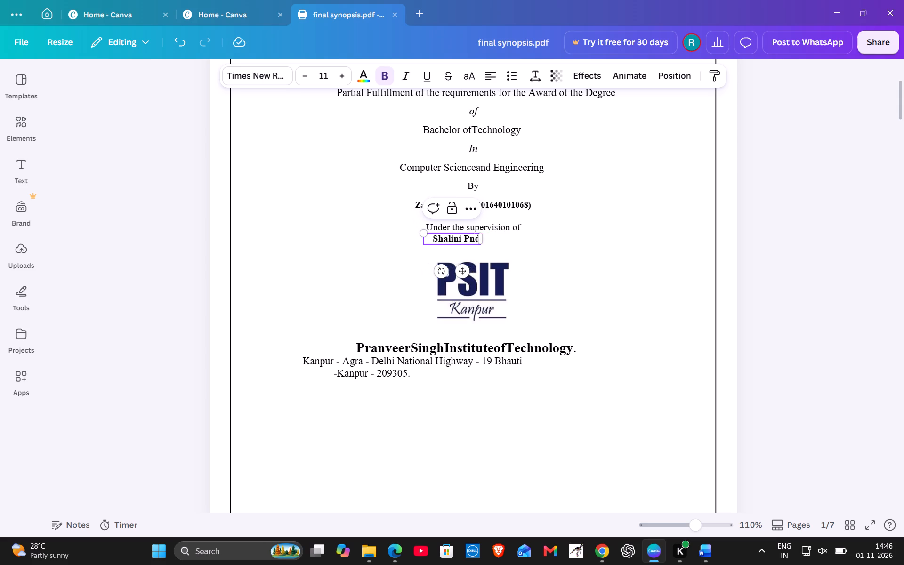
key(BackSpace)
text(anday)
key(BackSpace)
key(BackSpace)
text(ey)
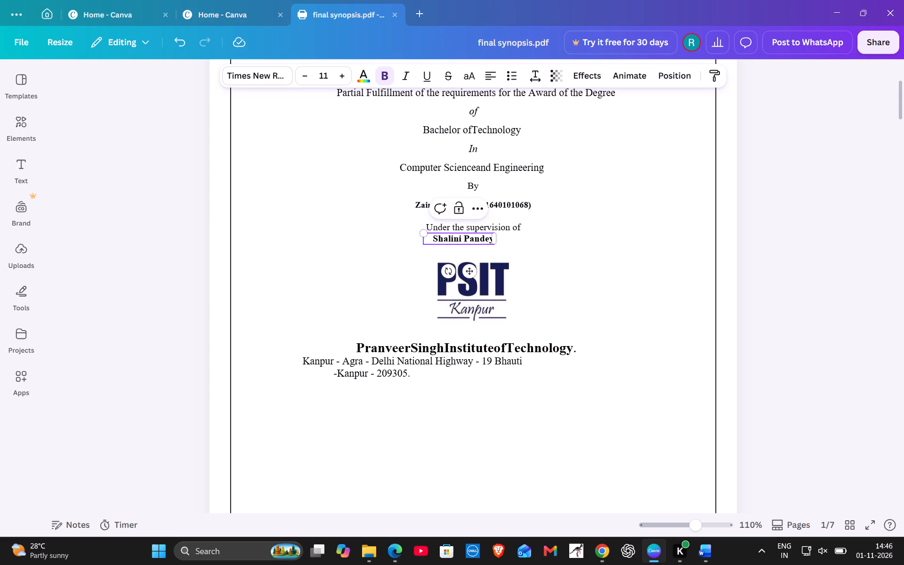
Indent the supervisor's name with four extra leading spaces to centre it below "Under the supervision of".
click(432, 240)
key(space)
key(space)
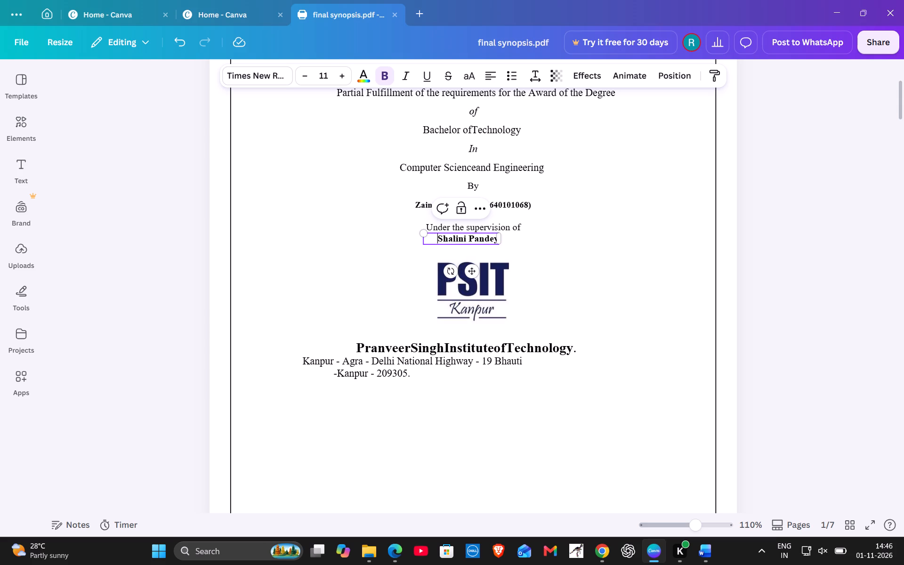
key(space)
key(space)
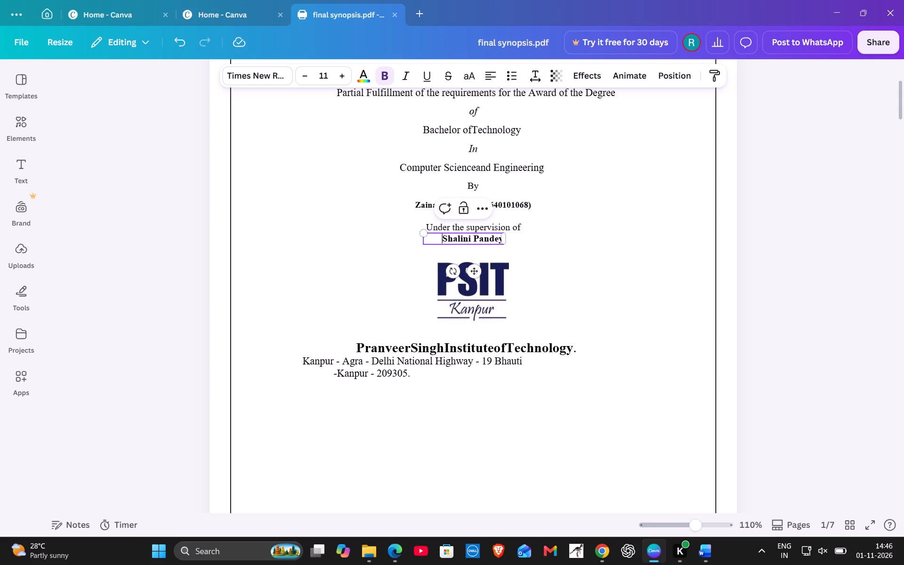
Add a second line reading "(Assistant Professor)" directly below the supervisor's name.
click(495, 237)
key(Right)
key(Right)
key(Return)
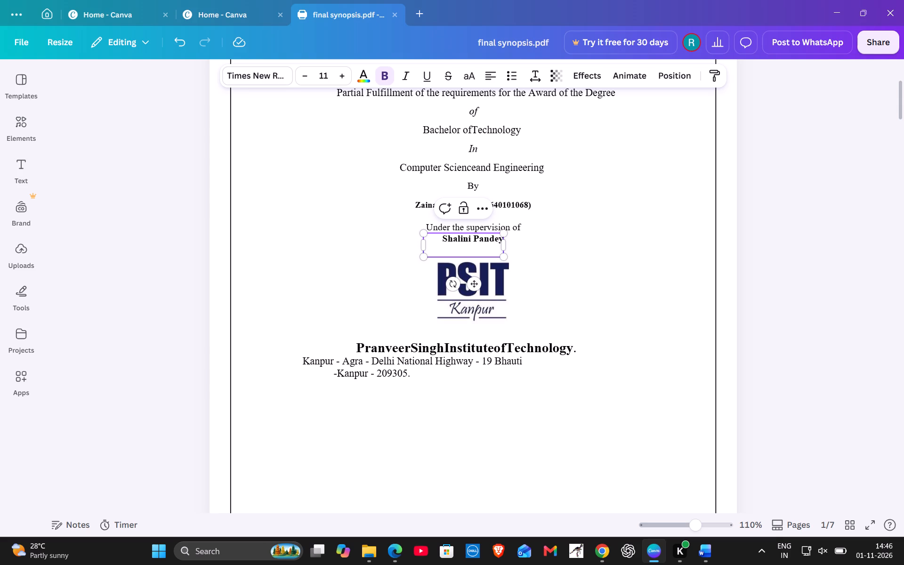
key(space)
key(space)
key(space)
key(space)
key(shift+parenleft)
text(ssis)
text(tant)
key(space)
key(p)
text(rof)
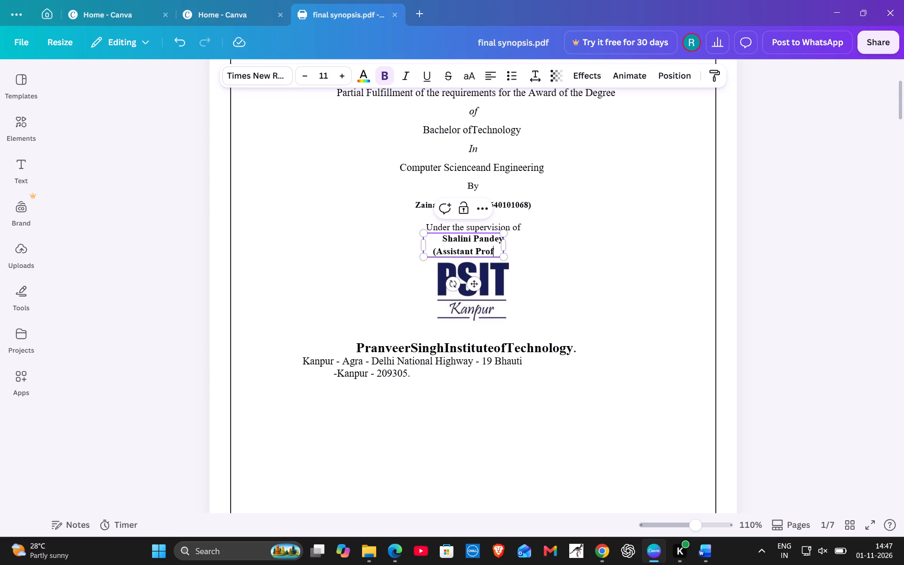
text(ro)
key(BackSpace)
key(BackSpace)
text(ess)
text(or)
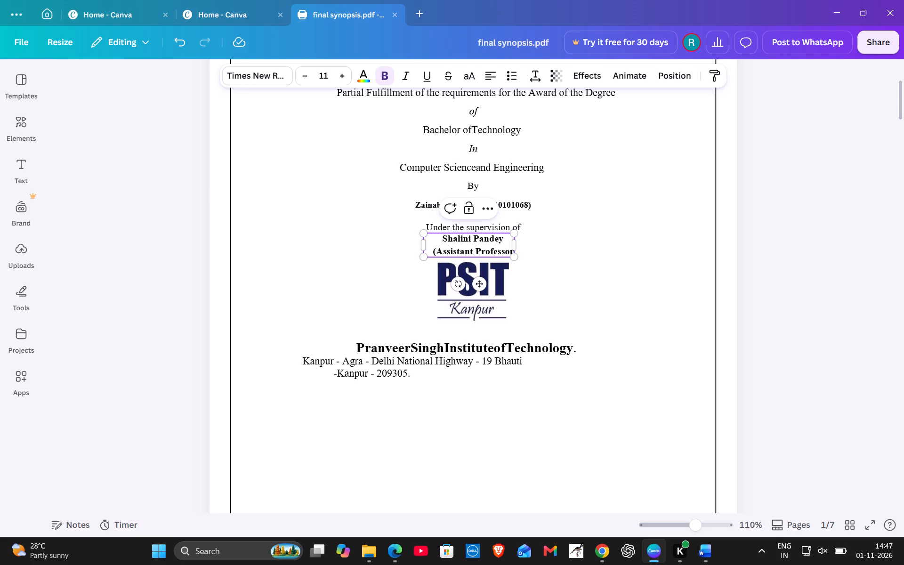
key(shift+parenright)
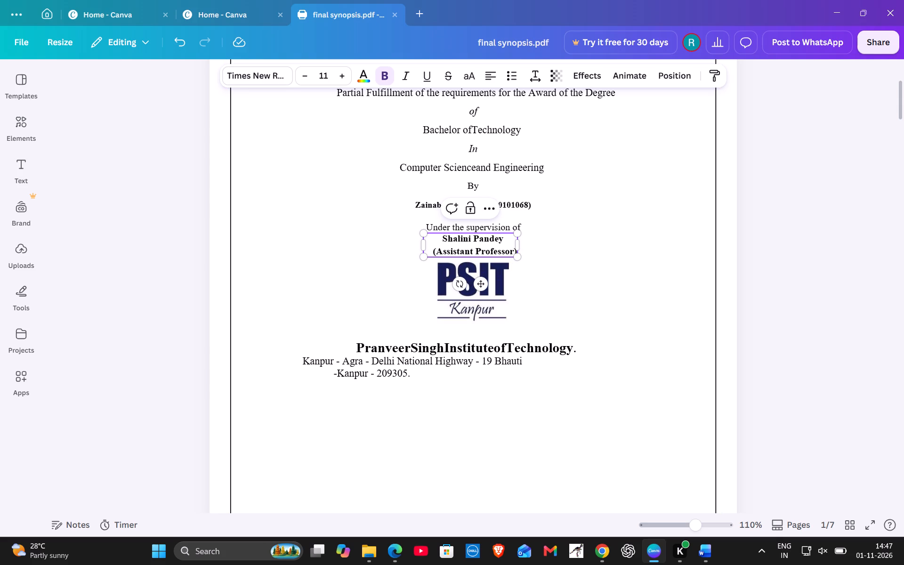
Remove one leading space before "(Assistant Professor)" to centre it under the supervisor's name, and deselect the text.
click(432, 253)
key(BackSpace)
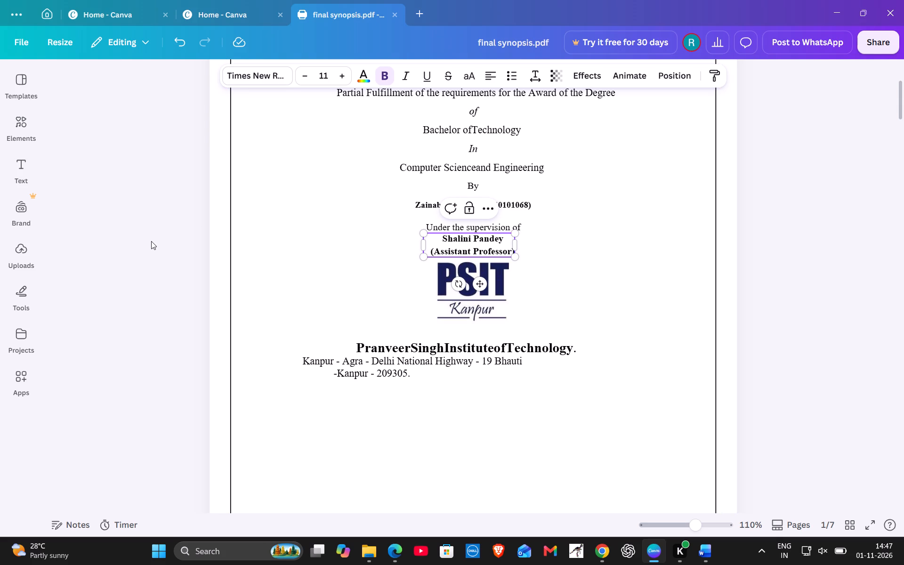
click(151, 241)
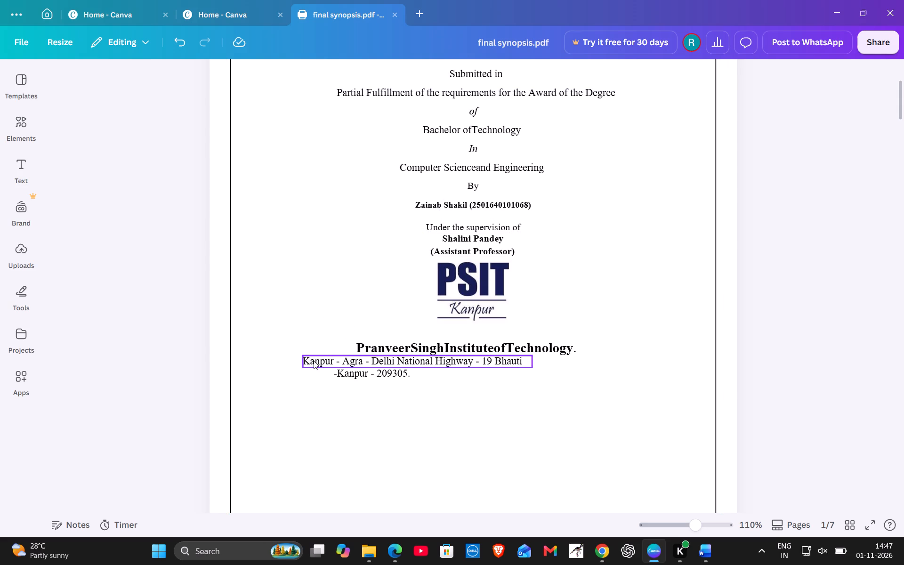
Move the first line of the institute's address so it sits centred directly beneath the institute name on the cover page.
drag(430, 359, 478, 361)
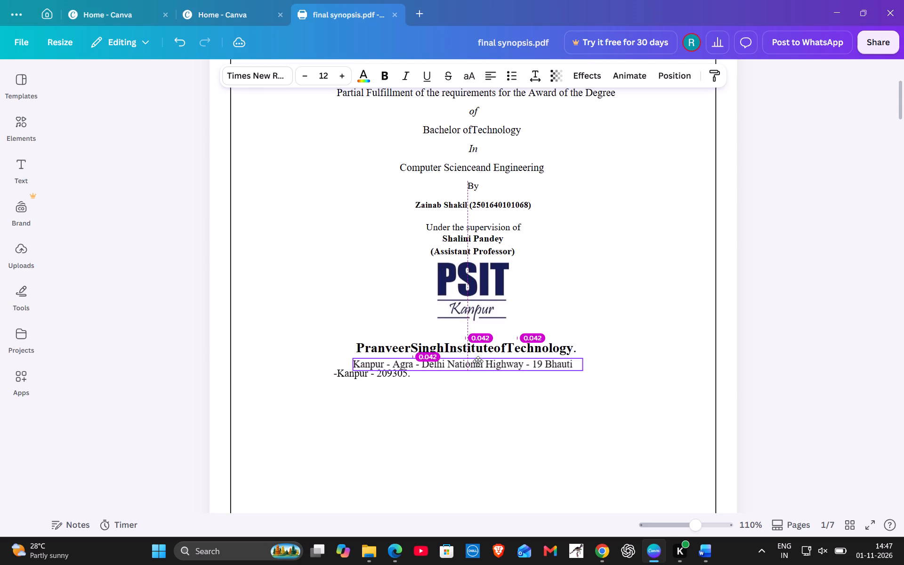
drag(478, 361, 476, 361)
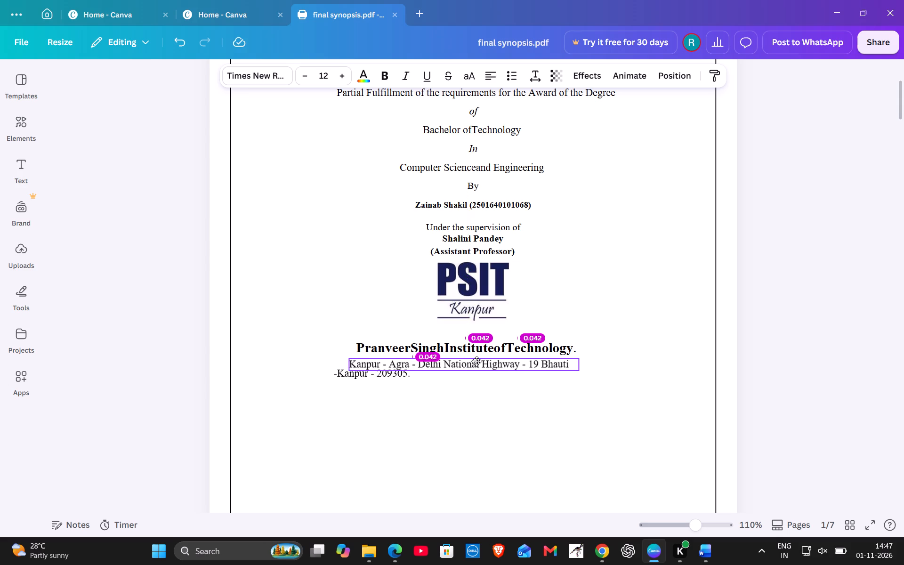
drag(476, 361, 478, 359)
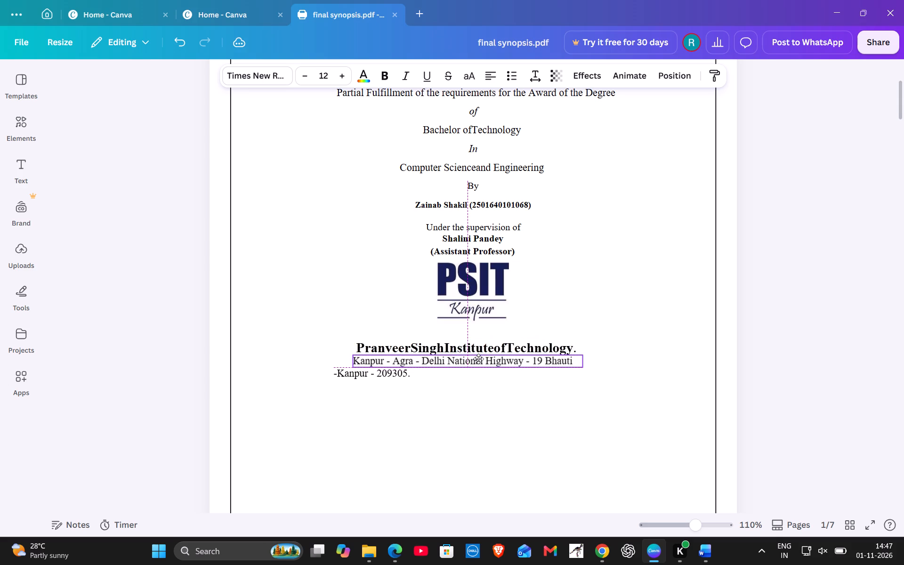
drag(478, 359, 486, 359)
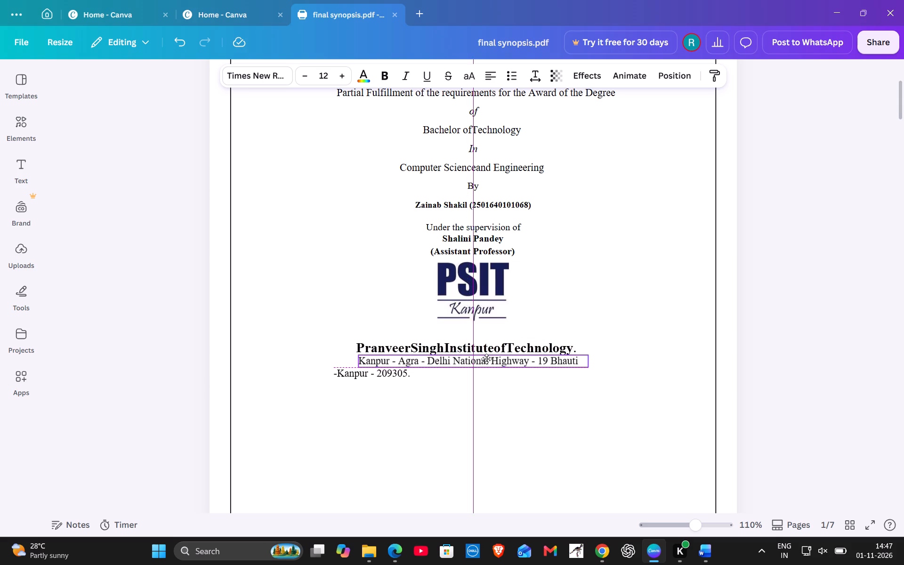
drag(486, 359, 486, 359)
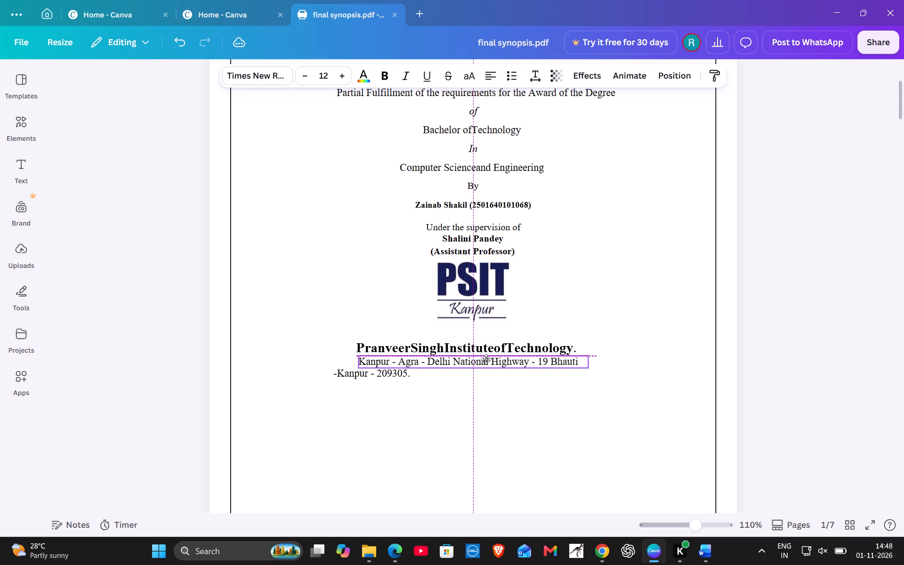
drag(486, 359, 485, 359)
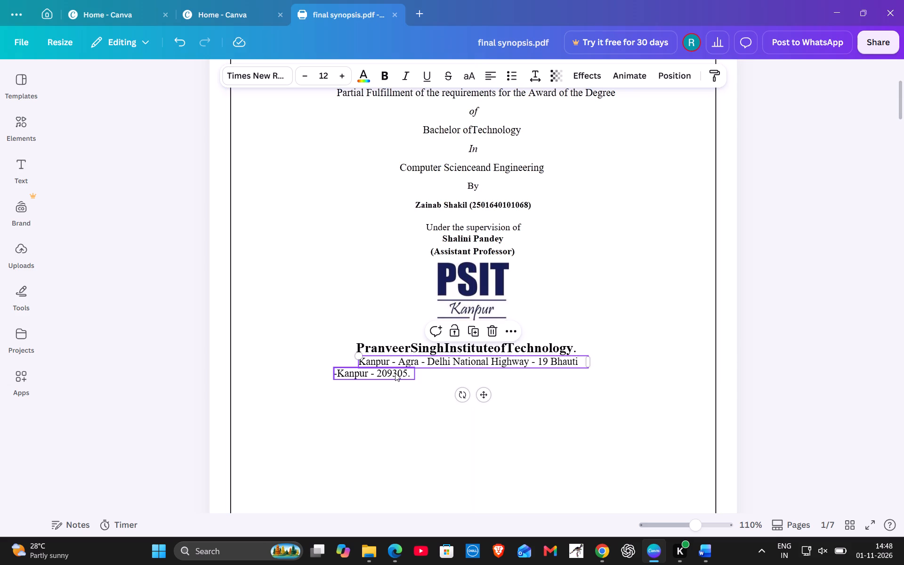
Move the second address line, with the city and postal code, so it is centred directly below the first address line.
drag(395, 373, 476, 377)
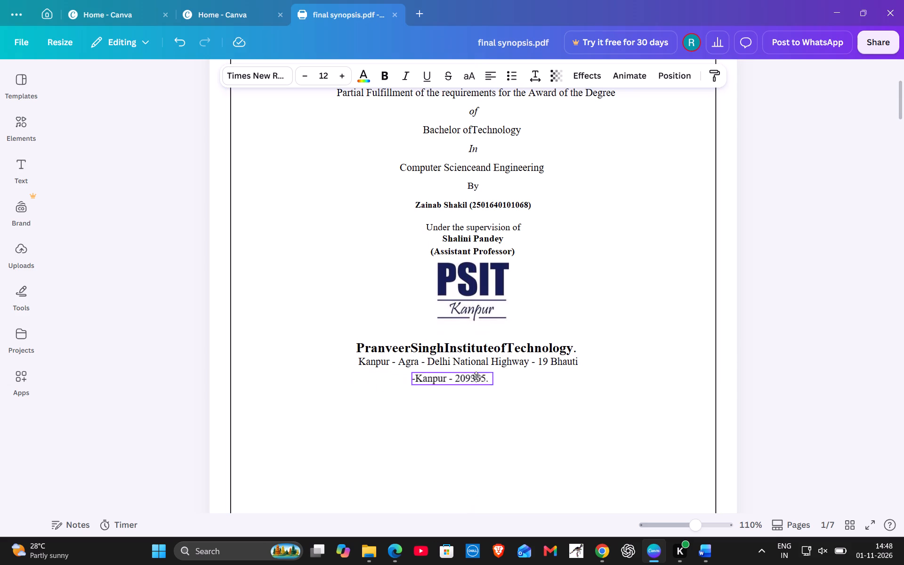
drag(476, 377, 487, 373)
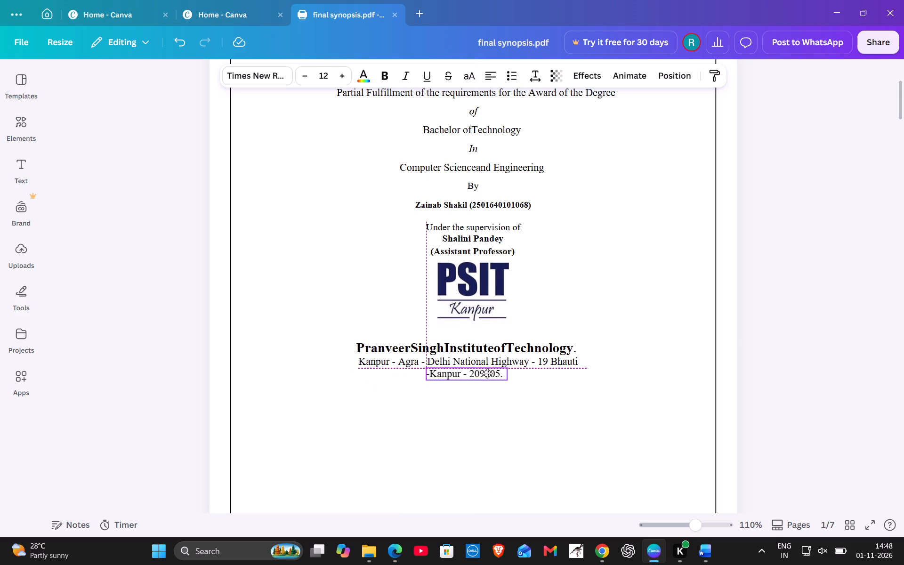
drag(487, 373, 492, 374)
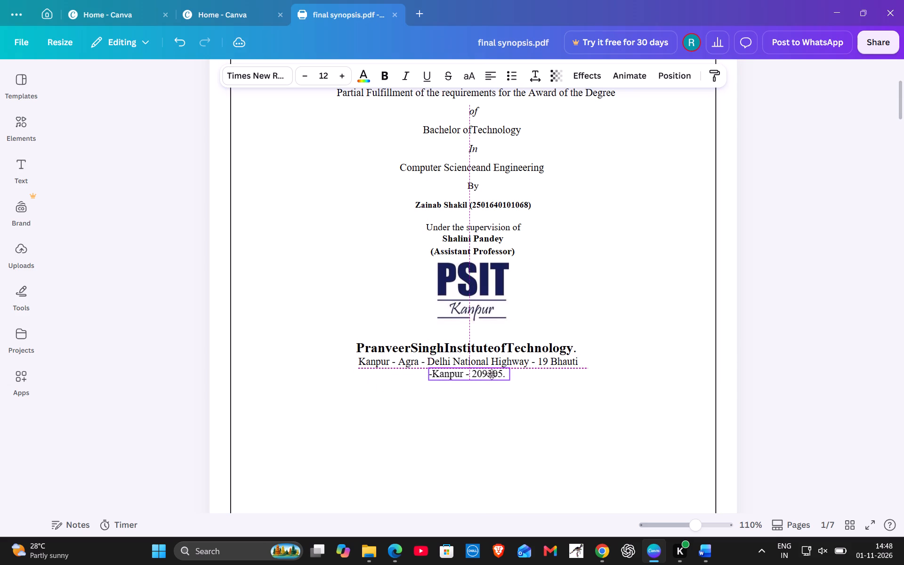
drag(492, 374, 494, 374)
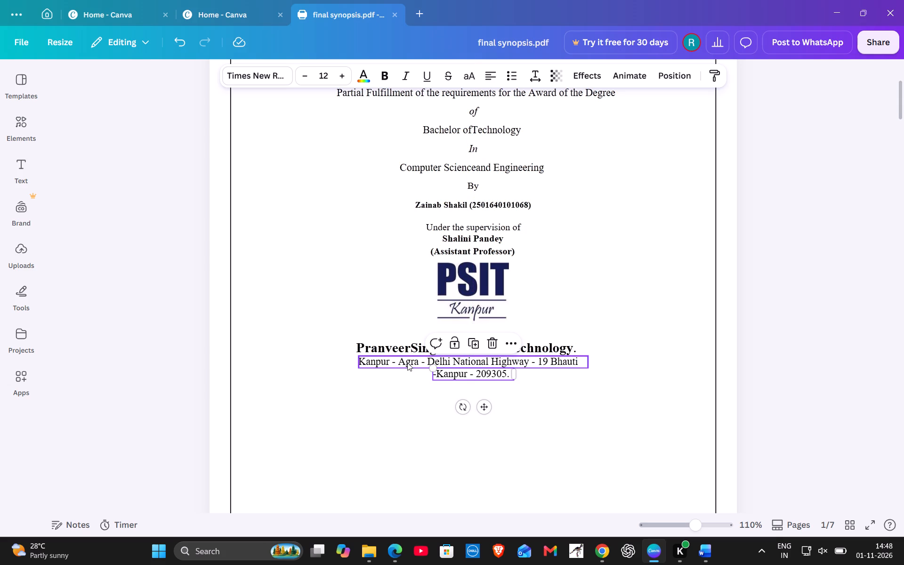
Shift the first line of the institute's address slightly to the right beneath the institute name.
drag(407, 363, 425, 363)
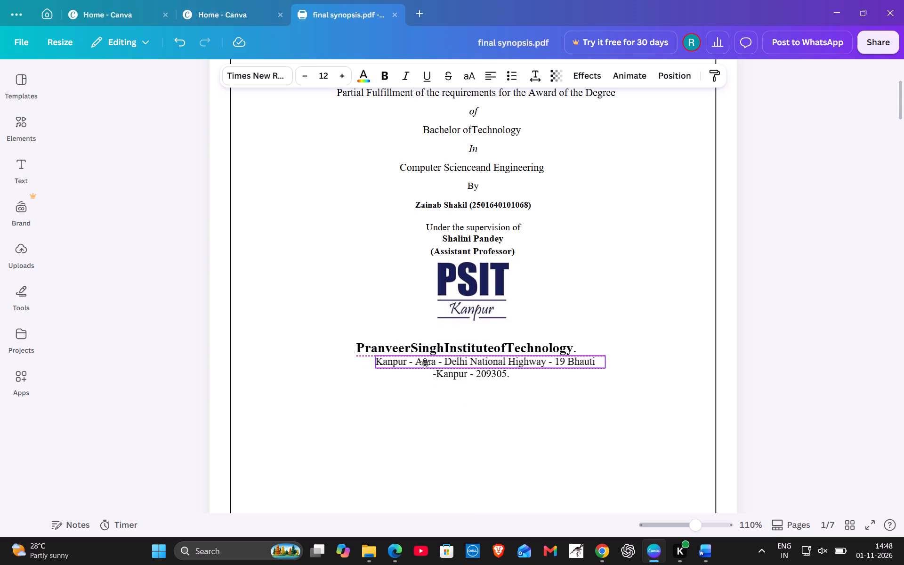
drag(425, 363, 428, 363)
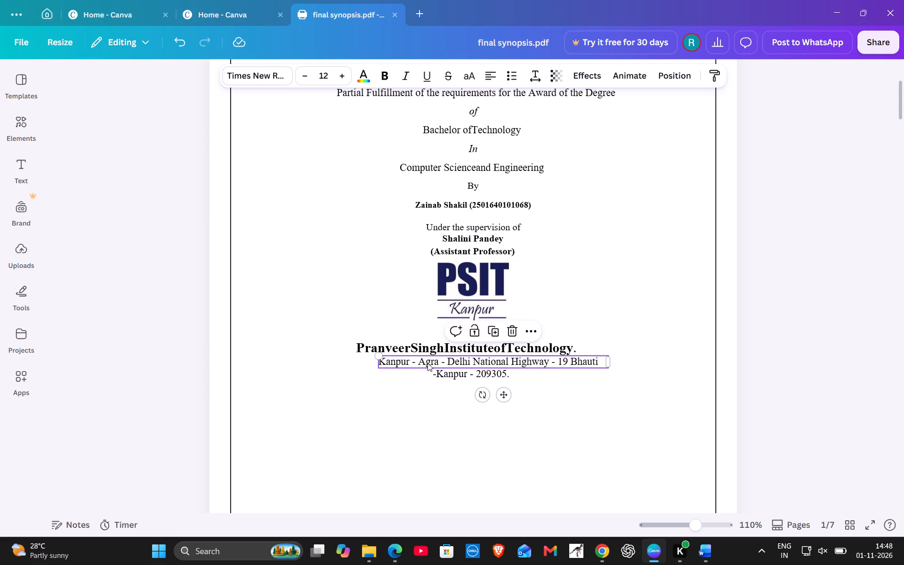
click(571, 359)
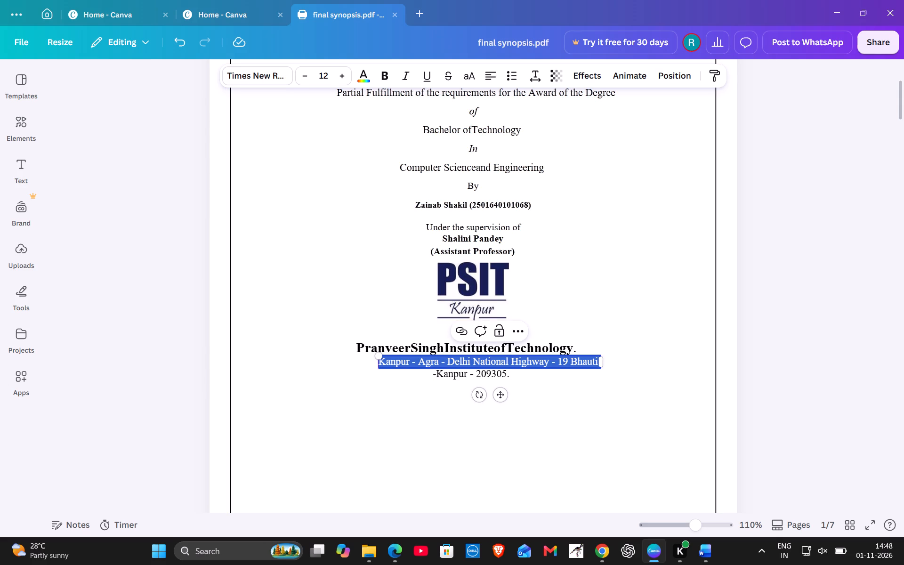
click(596, 364)
key(Right)
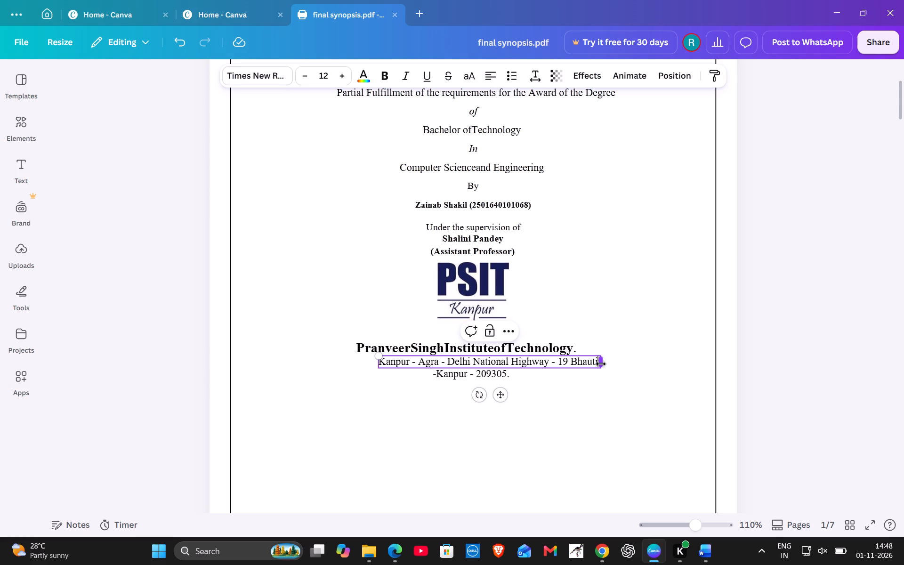
key(BackSpace)
key(BackSpace)
key(BackSpace)
key(BackSpace)
key(BackSpace)
key(BackSpace)
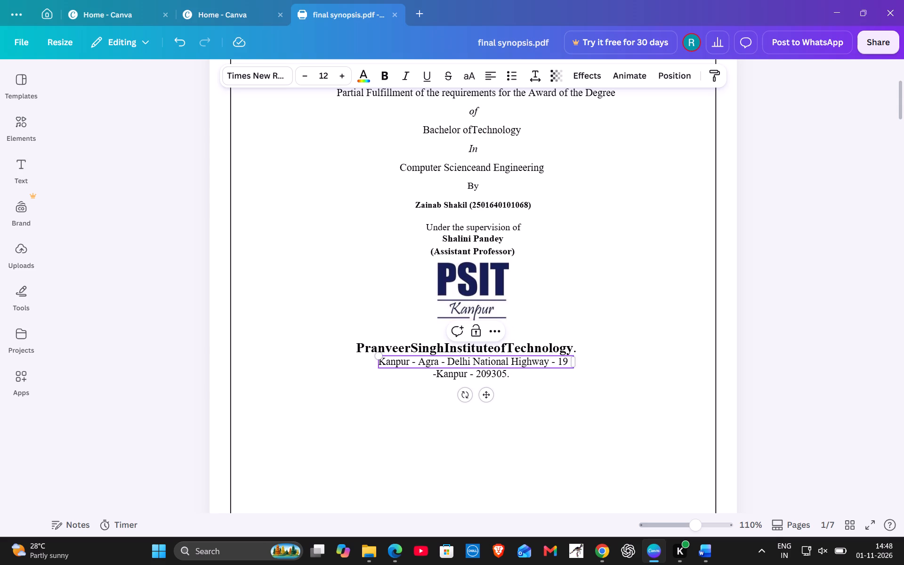
Open the CSE_Mini Project Synopsis_Format 2026_27 document from Downloads in Word and examine the cover page's institute address layout.
click(363, 549)
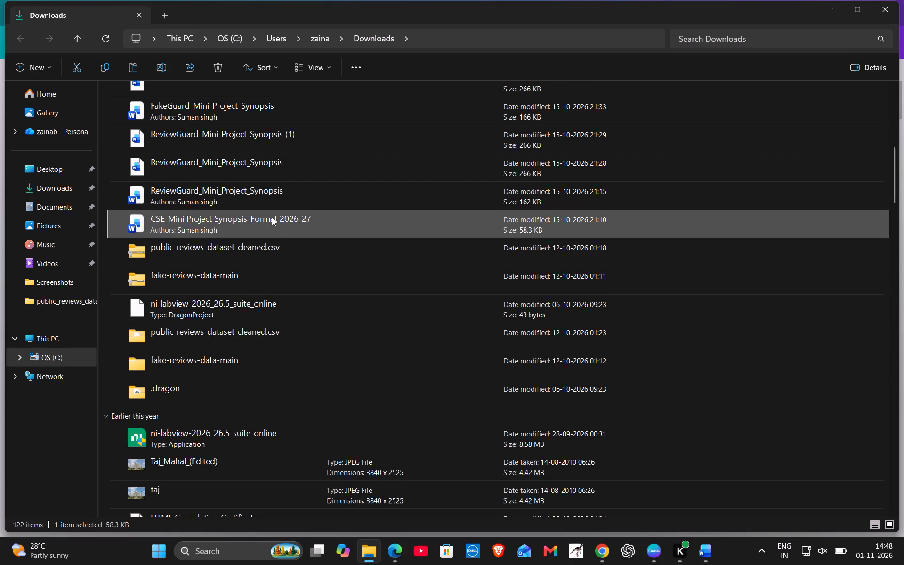
double_click(272, 217)
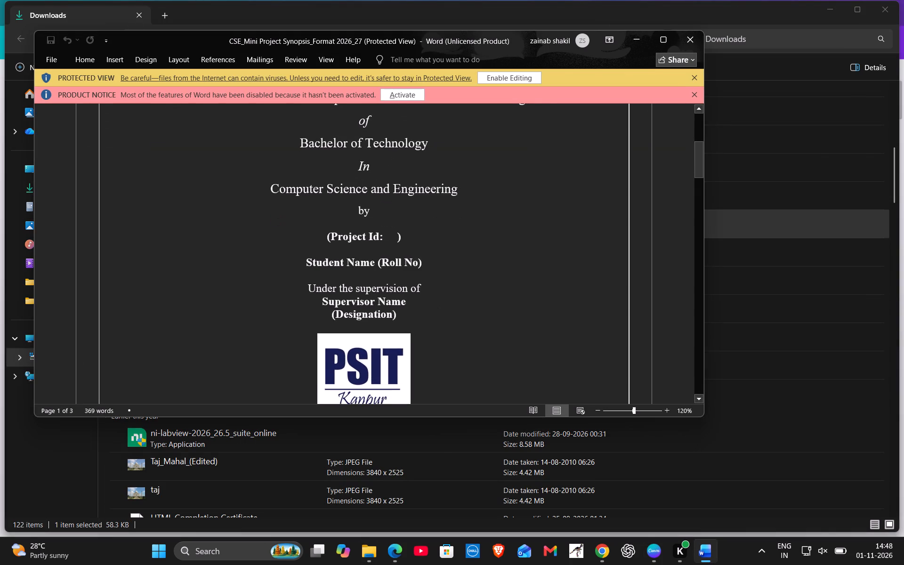
scroll(400, 242, down, 1)
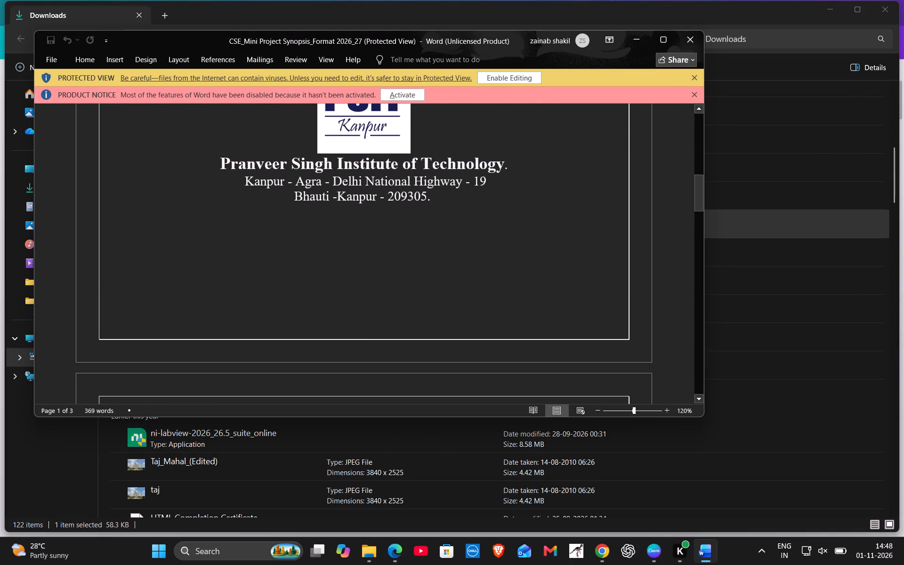
scroll(398, 293, up, 1)
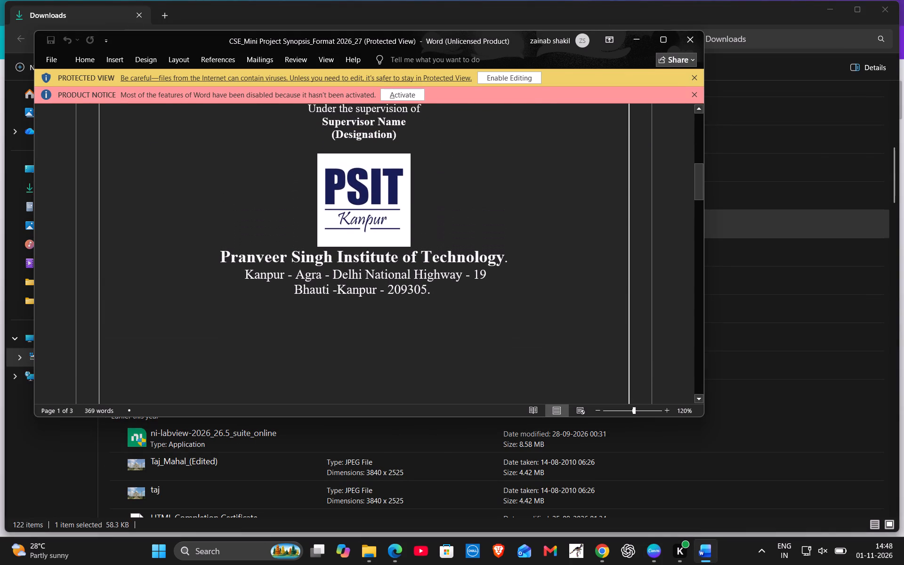
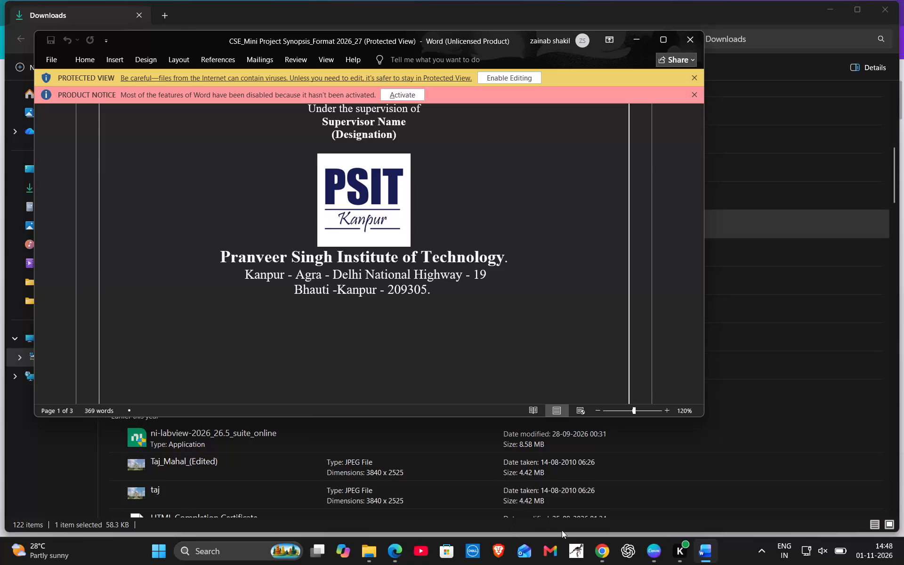
Compare with the Word format, and in Canva space the institute name's words to read "Pranveer Singh Institute of Technology.".
click(651, 560)
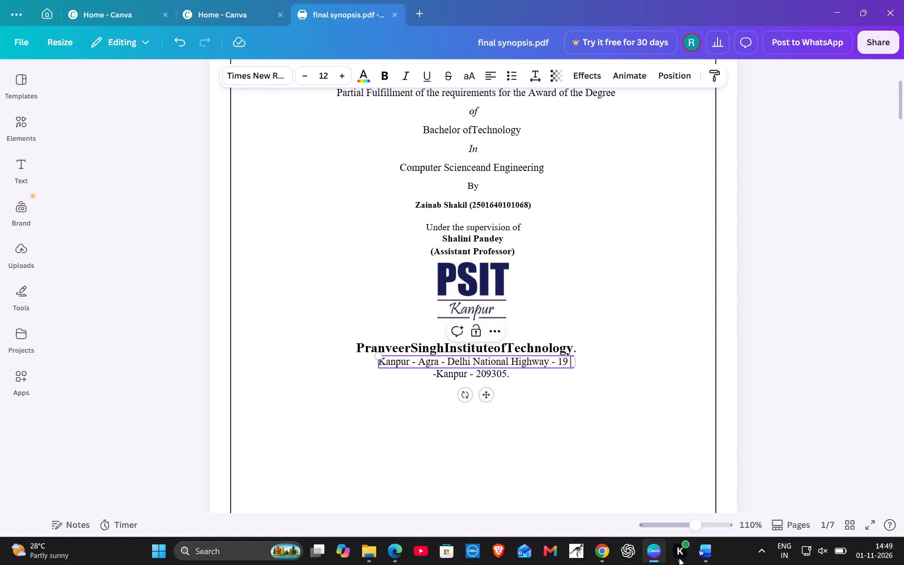
click(700, 555)
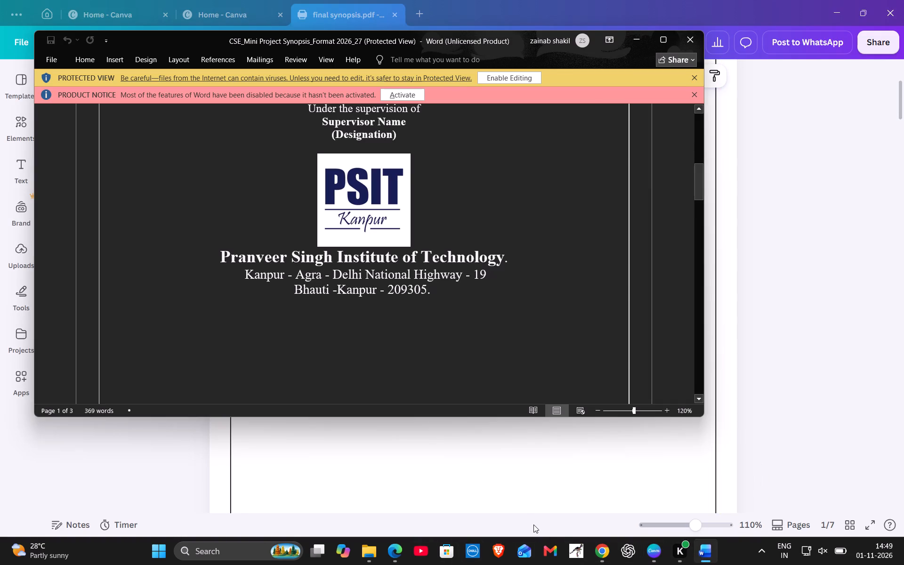
click(498, 476)
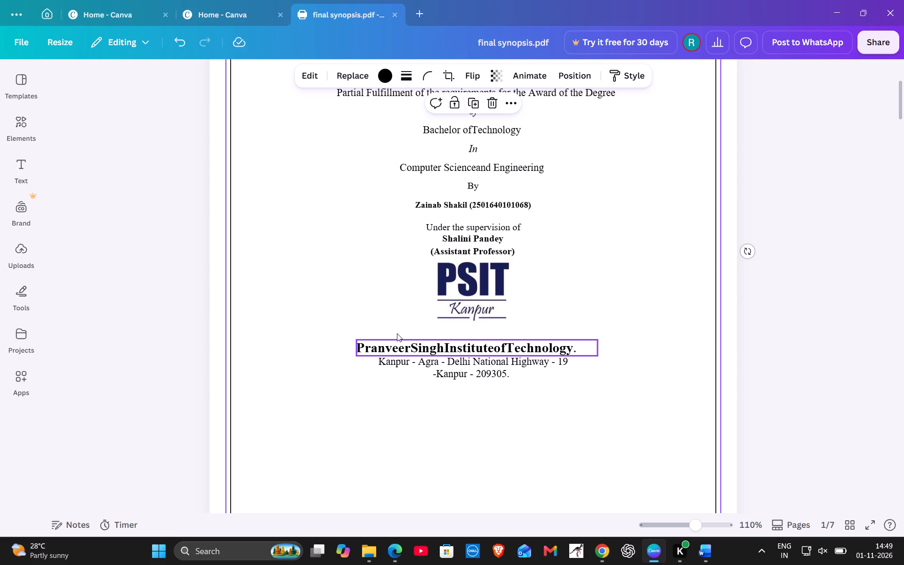
click(408, 347)
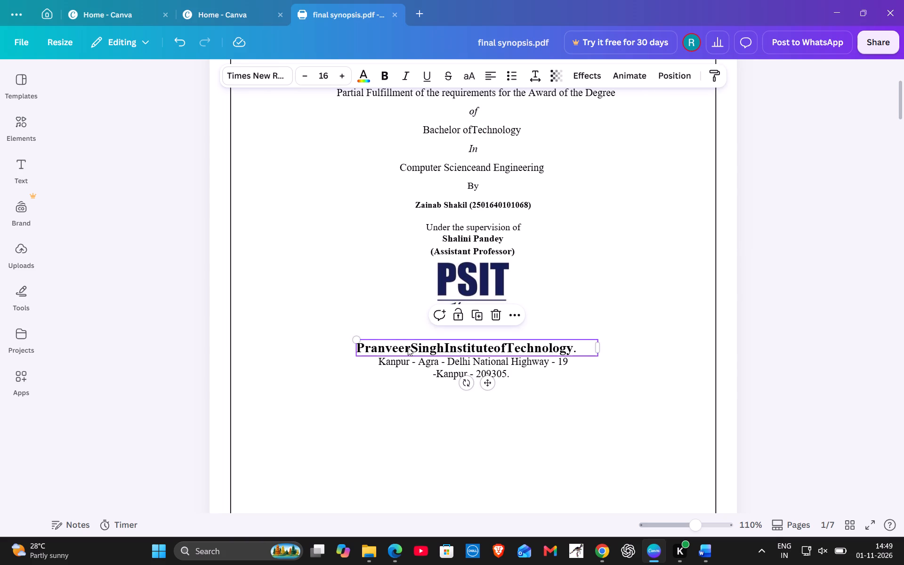
click(410, 346)
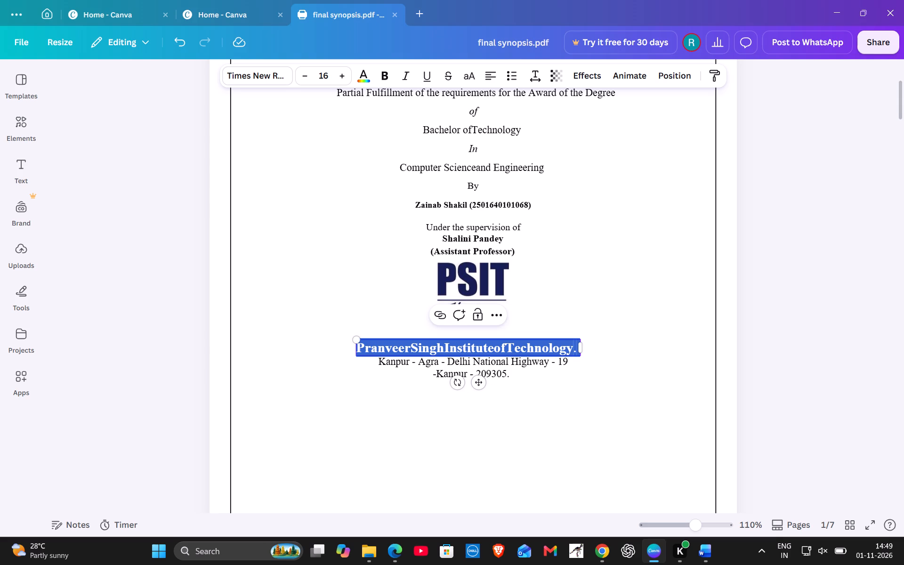
click(410, 346)
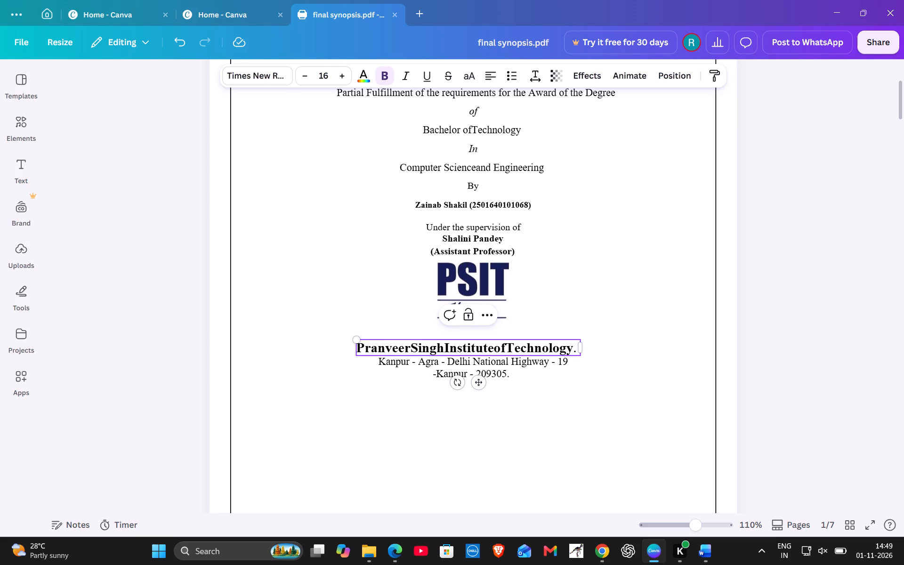
key(space)
click(448, 348)
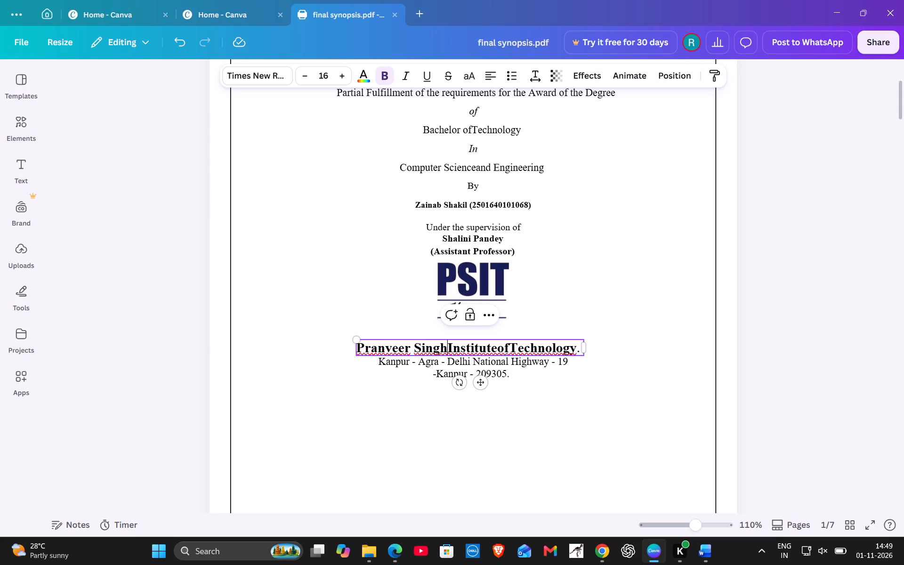
key(space)
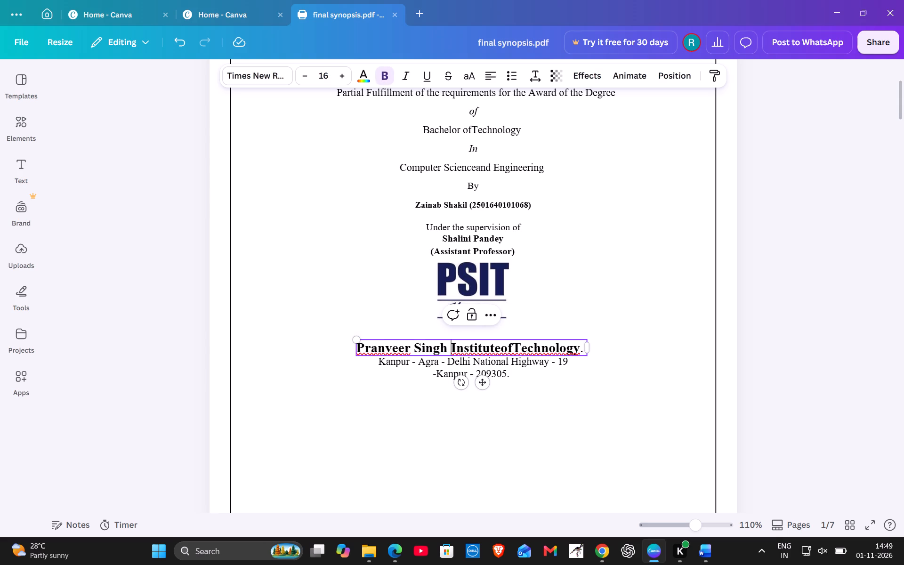
click(500, 349)
key(space)
click(517, 347)
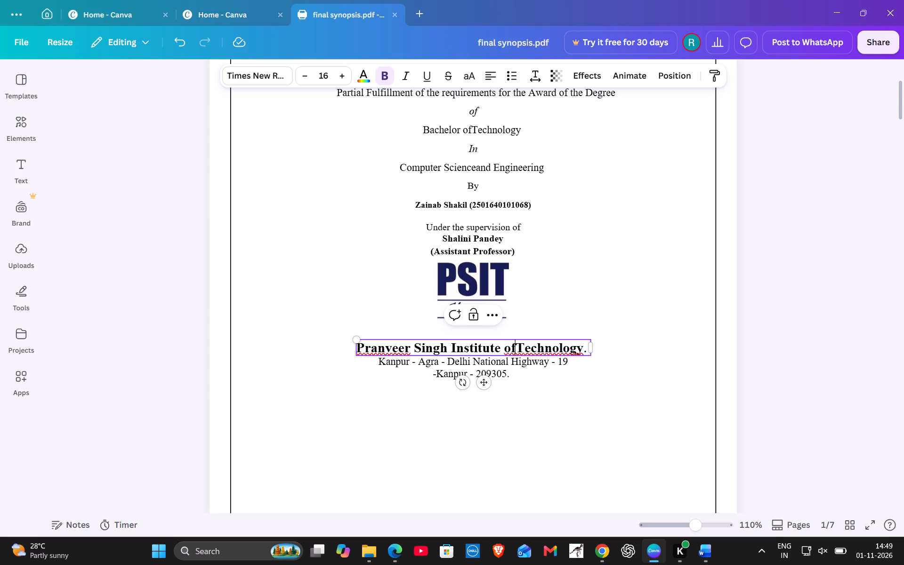
key(space)
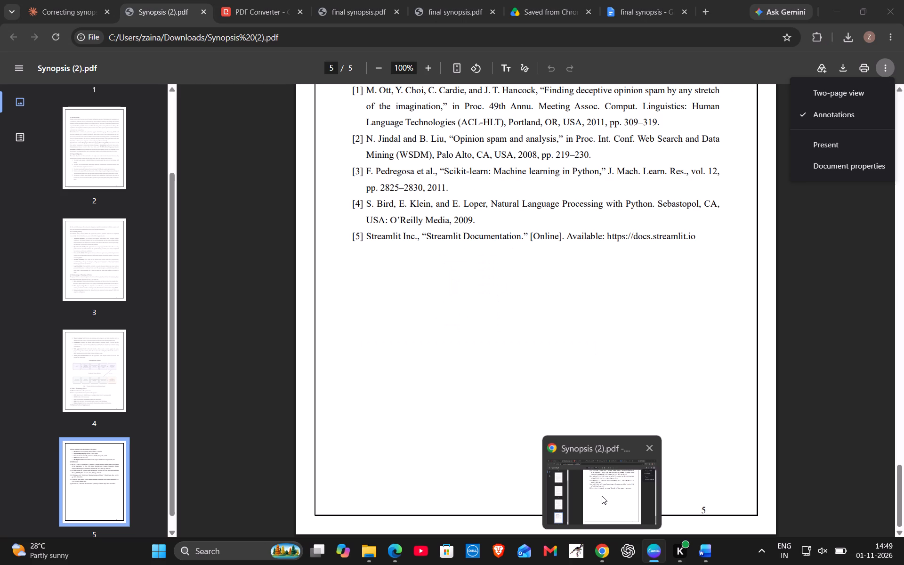
Switch to Chrome and look through the Synopsis (2) PDF, heading back towards its earlier pages.
click(602, 496)
scroll(421, 254, up, 20)
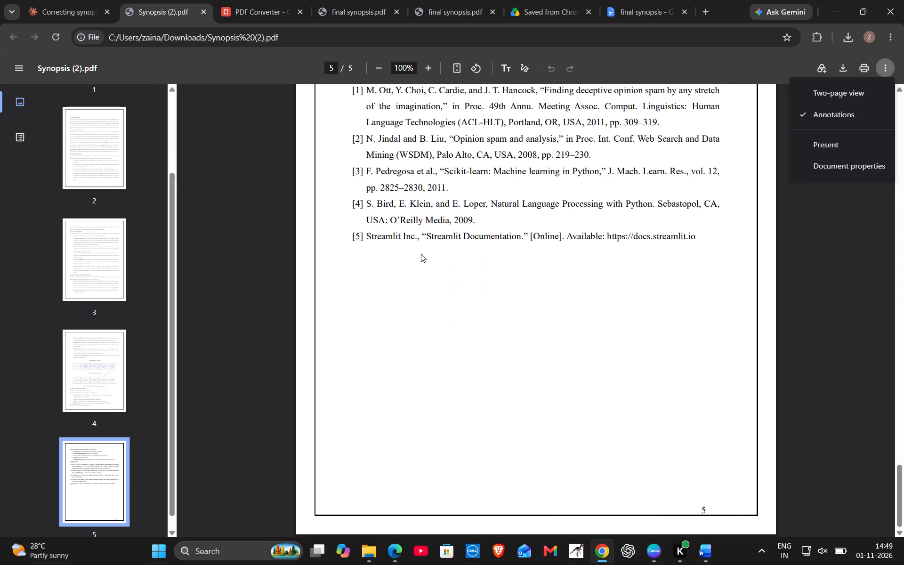
scroll(574, 386, up, 7)
scroll(283, 222, up, 6)
scroll(56, 185, up, 12)
click(101, 157)
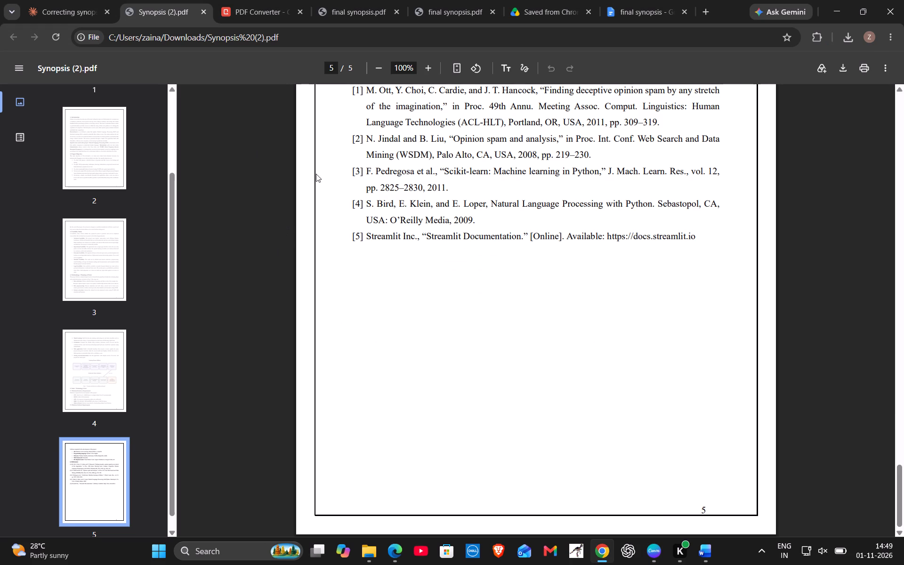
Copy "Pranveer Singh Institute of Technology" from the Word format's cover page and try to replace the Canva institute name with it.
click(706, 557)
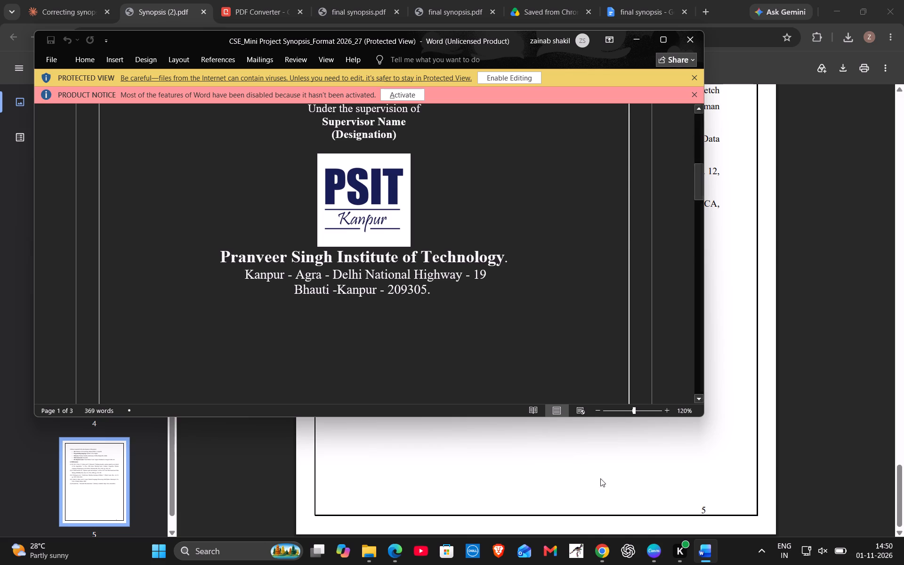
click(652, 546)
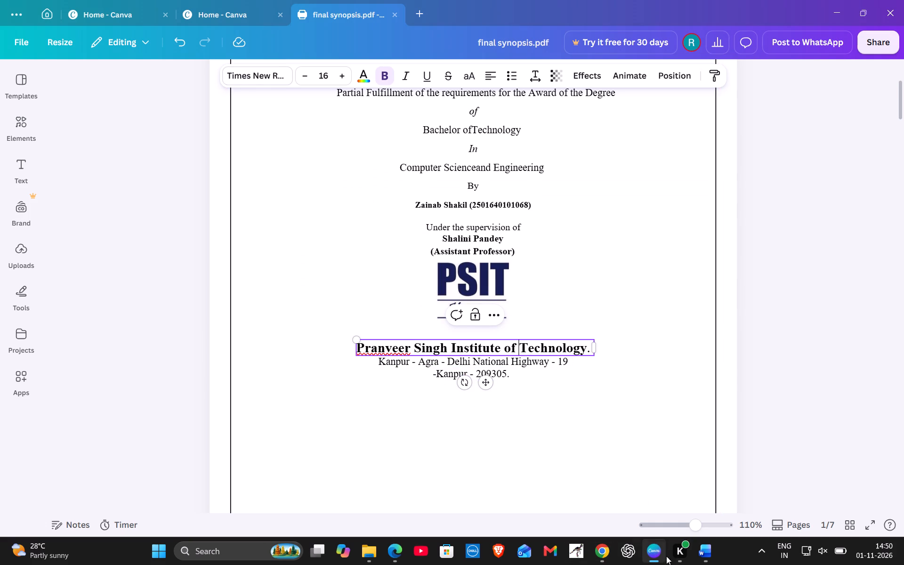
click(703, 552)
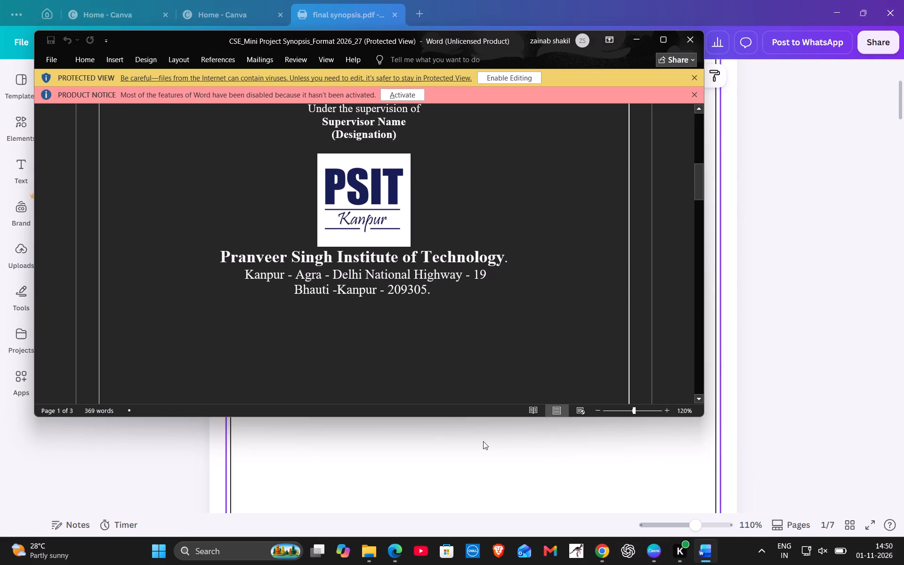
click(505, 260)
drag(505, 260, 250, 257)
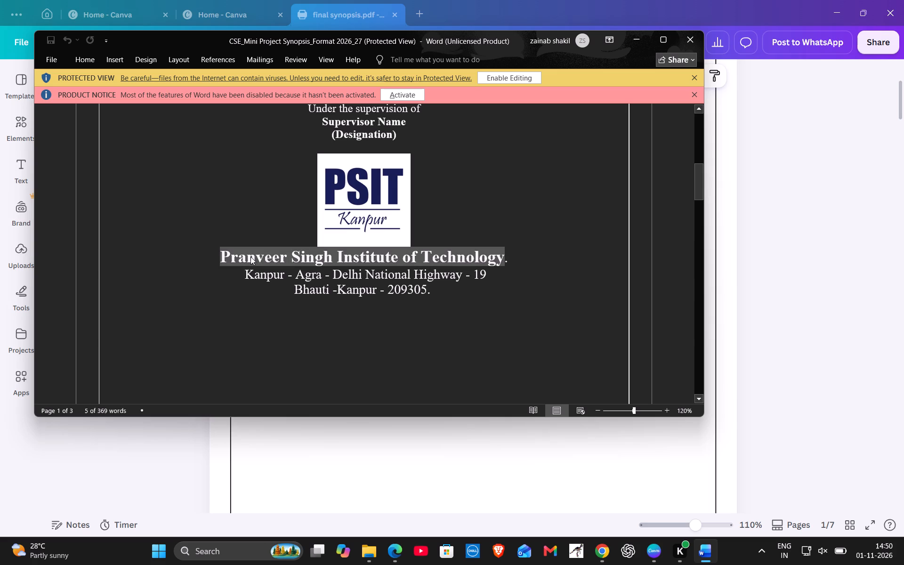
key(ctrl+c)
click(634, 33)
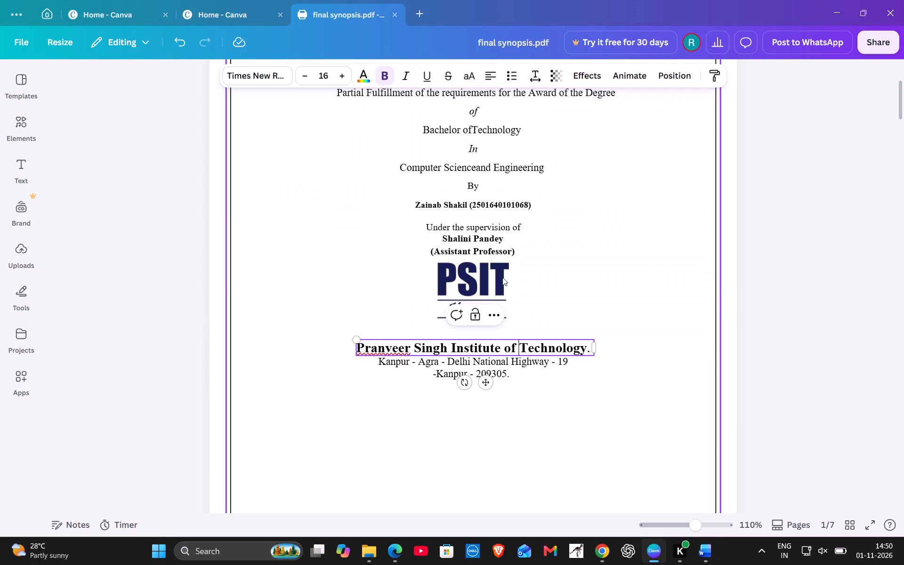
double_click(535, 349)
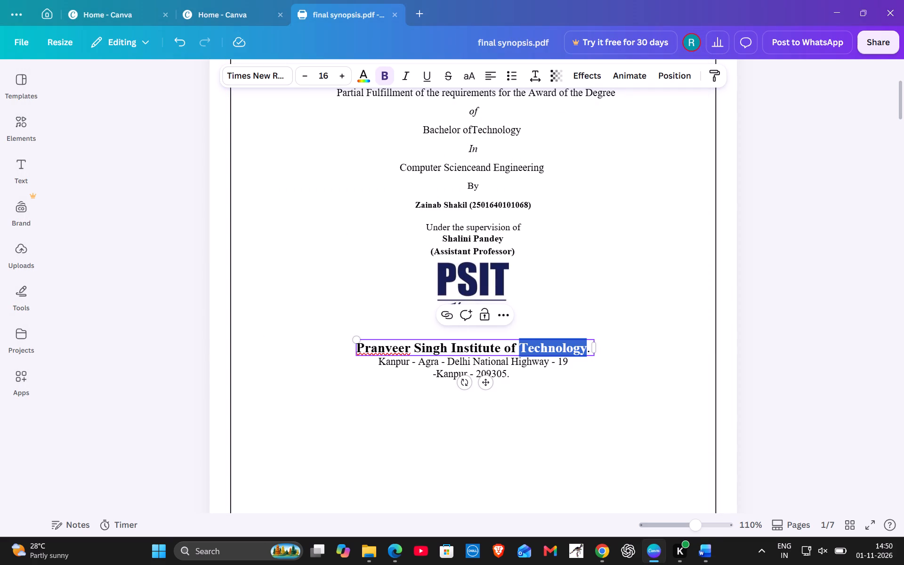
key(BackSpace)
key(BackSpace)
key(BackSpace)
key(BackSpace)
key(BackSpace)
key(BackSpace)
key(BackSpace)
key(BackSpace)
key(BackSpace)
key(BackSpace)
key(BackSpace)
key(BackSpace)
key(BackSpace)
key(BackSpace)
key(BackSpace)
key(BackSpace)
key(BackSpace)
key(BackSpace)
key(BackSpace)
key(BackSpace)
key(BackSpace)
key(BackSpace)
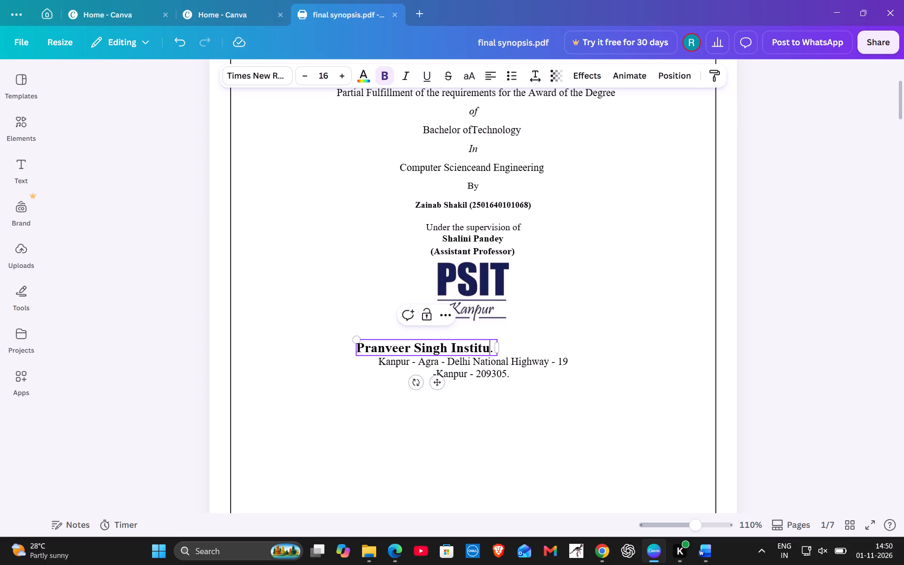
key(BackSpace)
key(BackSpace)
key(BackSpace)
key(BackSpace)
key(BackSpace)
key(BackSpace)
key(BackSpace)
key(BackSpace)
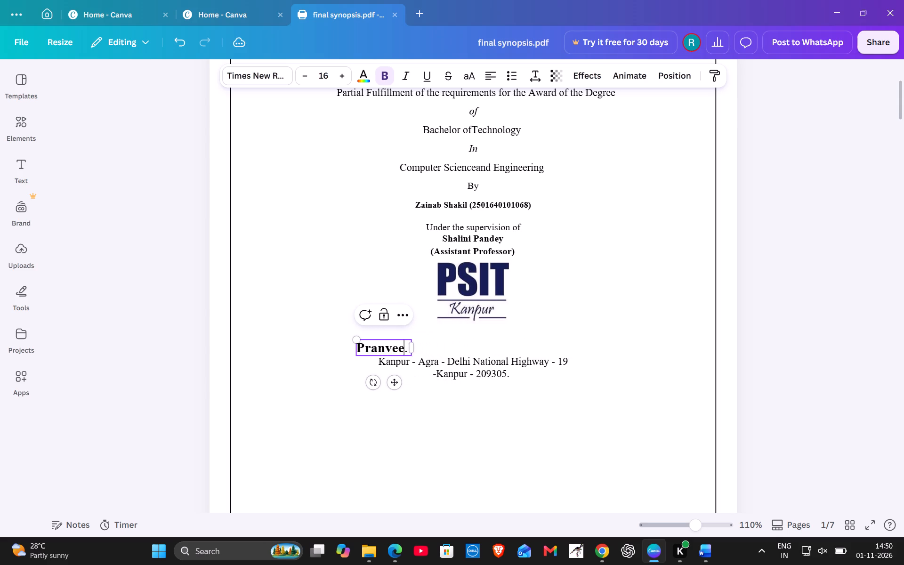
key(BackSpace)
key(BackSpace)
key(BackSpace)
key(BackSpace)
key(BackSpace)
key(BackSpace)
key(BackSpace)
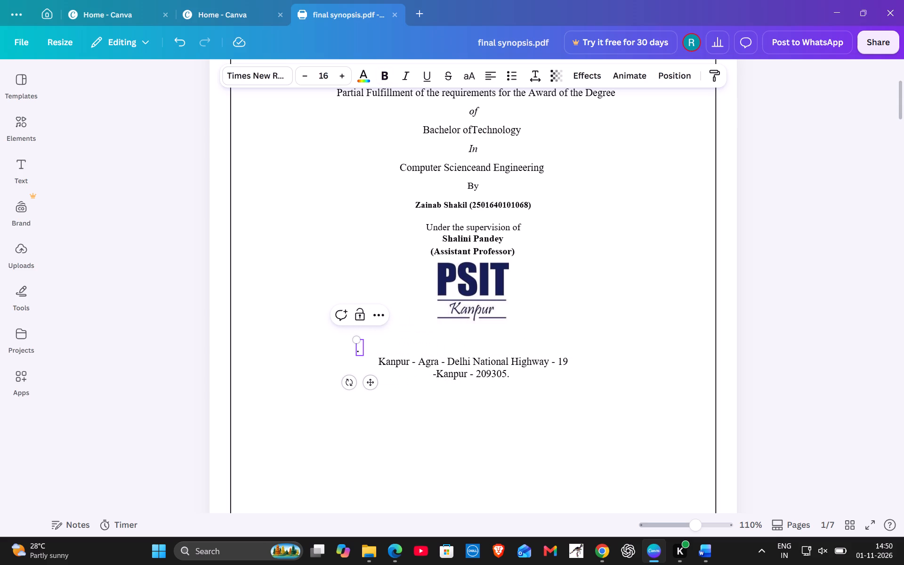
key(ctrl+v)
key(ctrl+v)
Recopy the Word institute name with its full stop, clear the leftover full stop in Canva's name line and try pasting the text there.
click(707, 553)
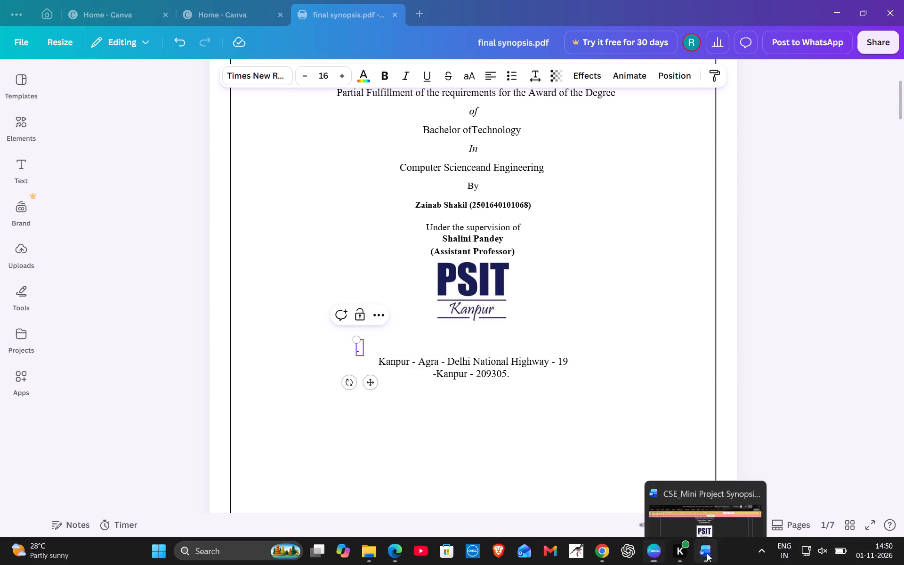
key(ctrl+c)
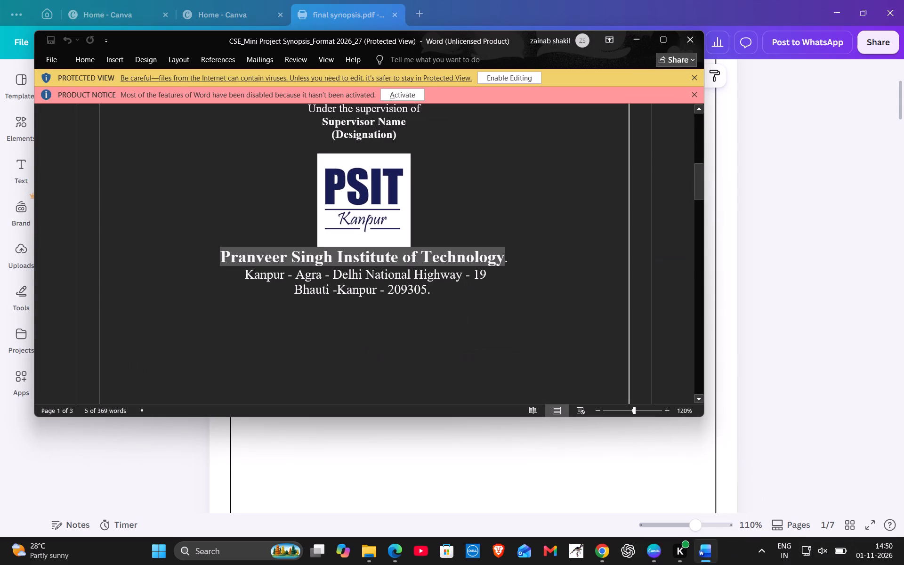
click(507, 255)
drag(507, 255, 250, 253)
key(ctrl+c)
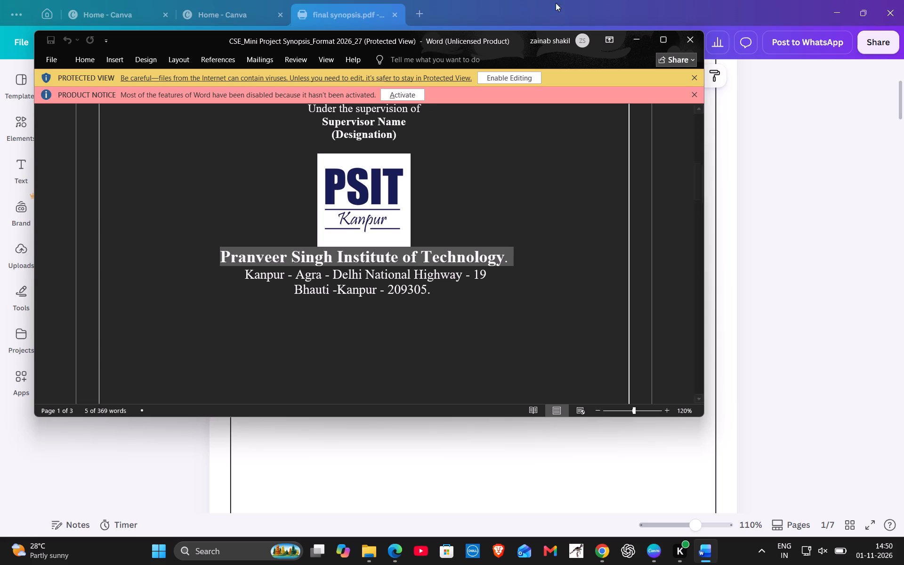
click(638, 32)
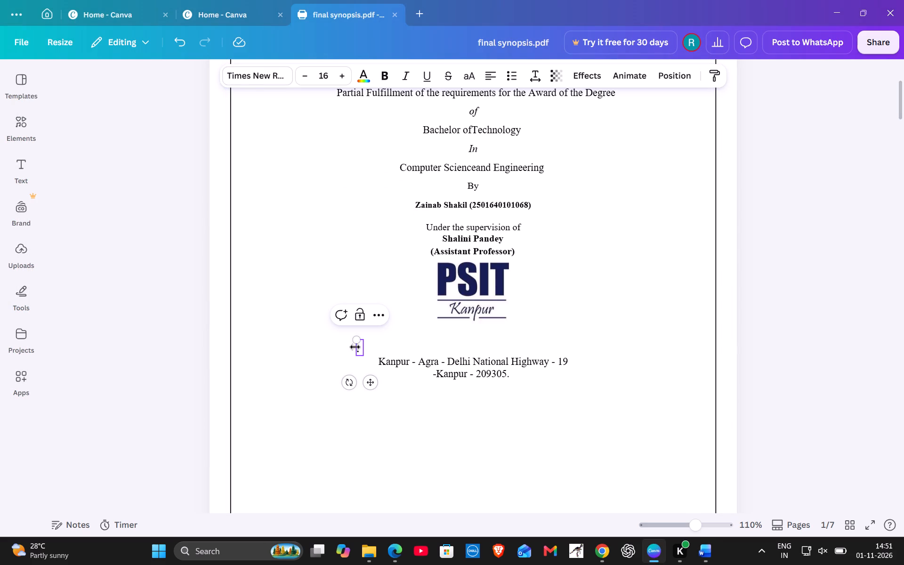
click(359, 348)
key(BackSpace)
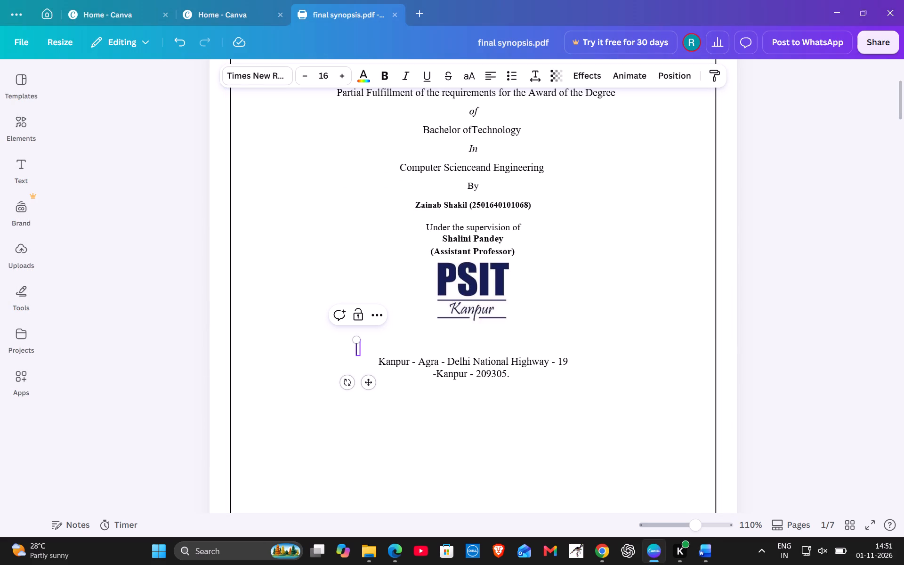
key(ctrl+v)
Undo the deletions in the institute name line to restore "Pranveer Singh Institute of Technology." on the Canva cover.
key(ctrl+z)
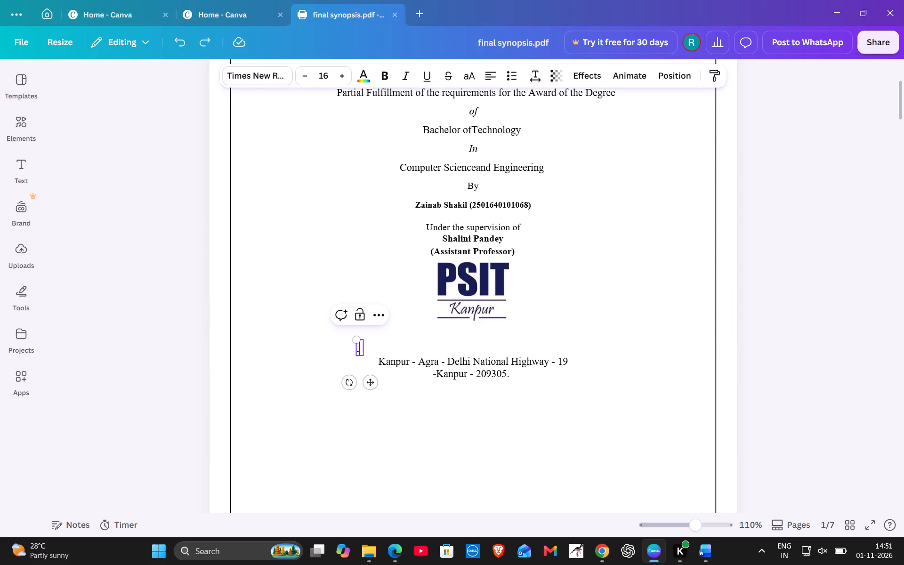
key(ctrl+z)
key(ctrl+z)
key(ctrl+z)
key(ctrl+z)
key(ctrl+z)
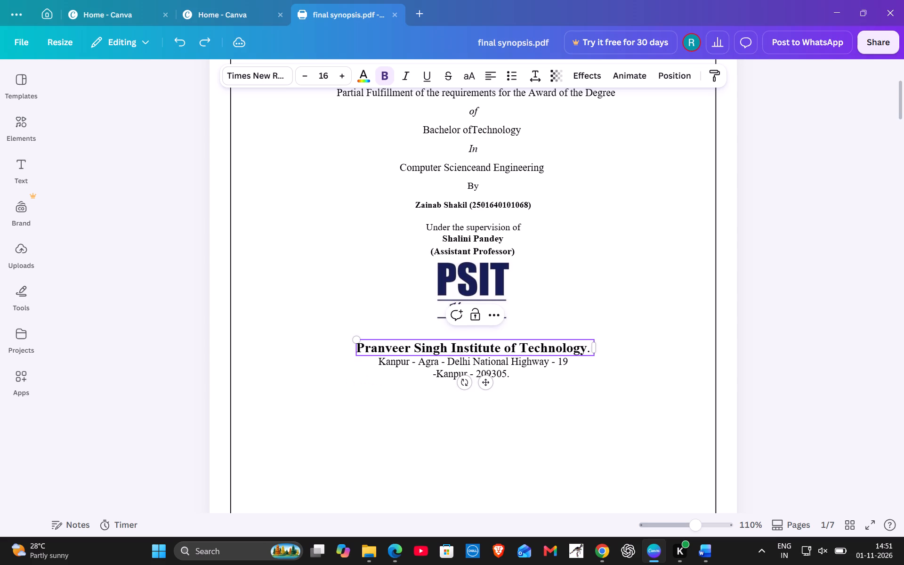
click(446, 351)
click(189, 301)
Move the institute name line slightly up so it sits just beneath the PSIT Kanpur logo on the cover page.
drag(428, 348, 430, 346)
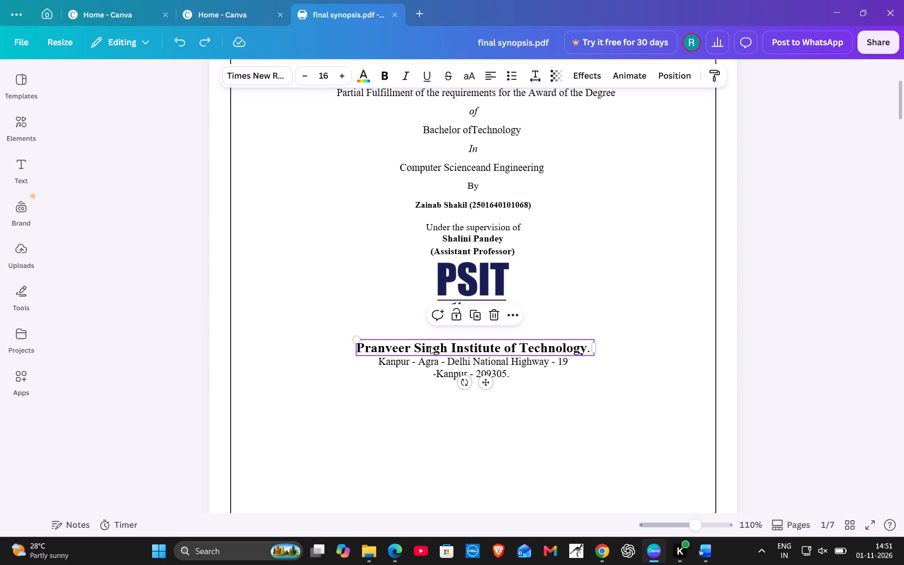
drag(430, 346, 438, 337)
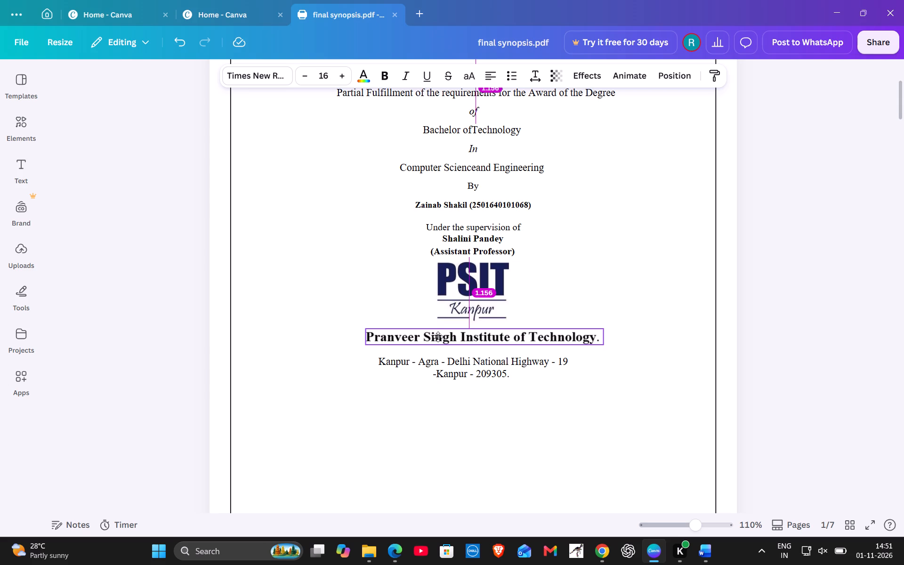
drag(438, 337, 438, 339)
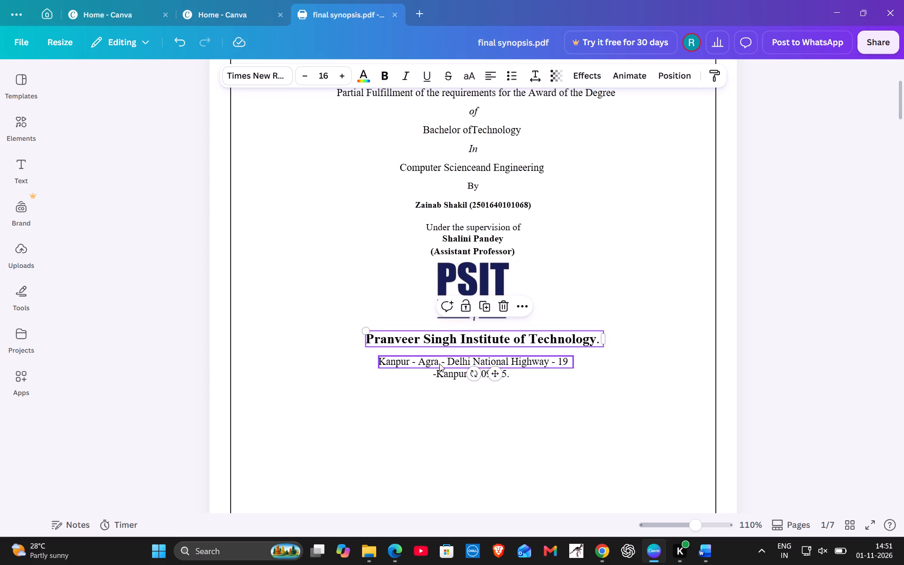
Reposition the "Kanpur - Agra - Delhi National Highway - 19" line closely beneath the institute name, roughly centred under it.
drag(439, 363, 442, 358)
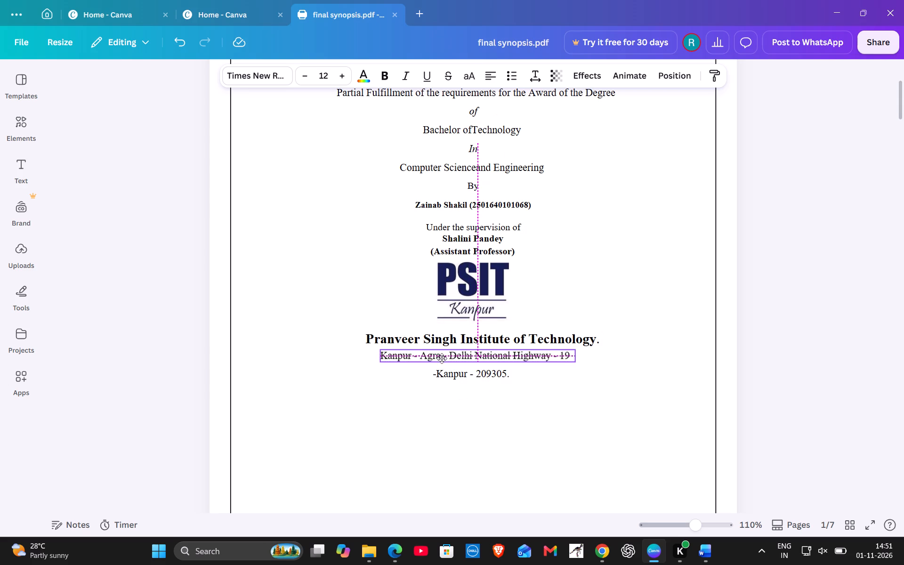
drag(442, 358, 443, 356)
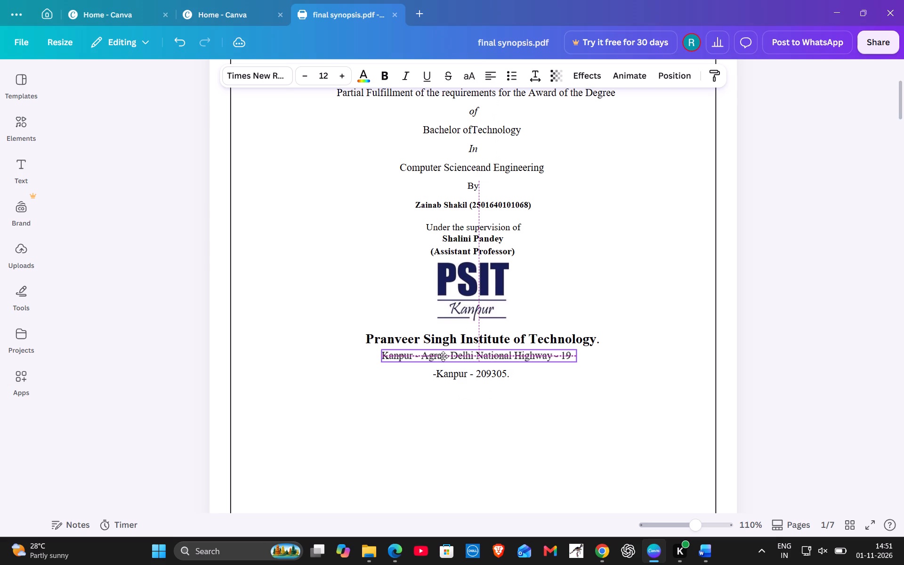
drag(443, 356, 447, 357)
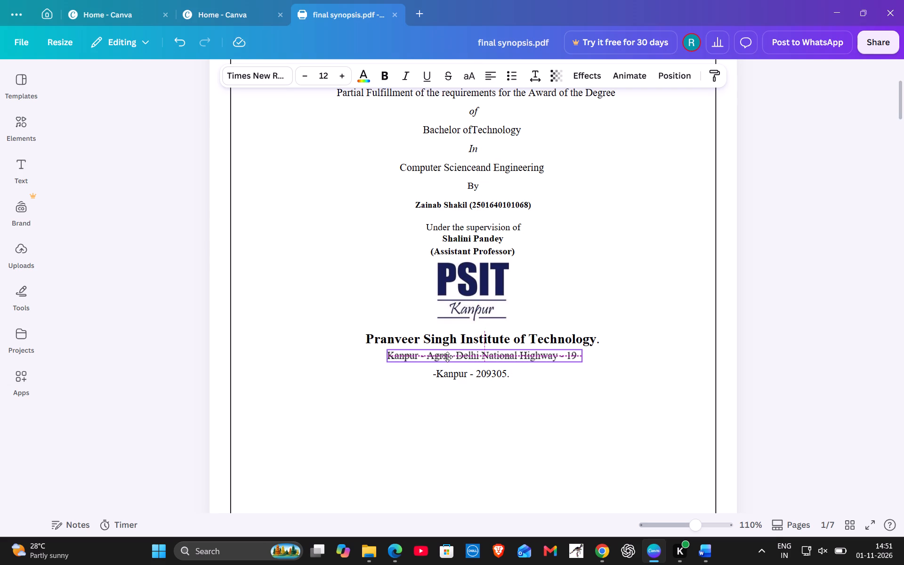
drag(447, 357, 450, 356)
drag(450, 356, 447, 358)
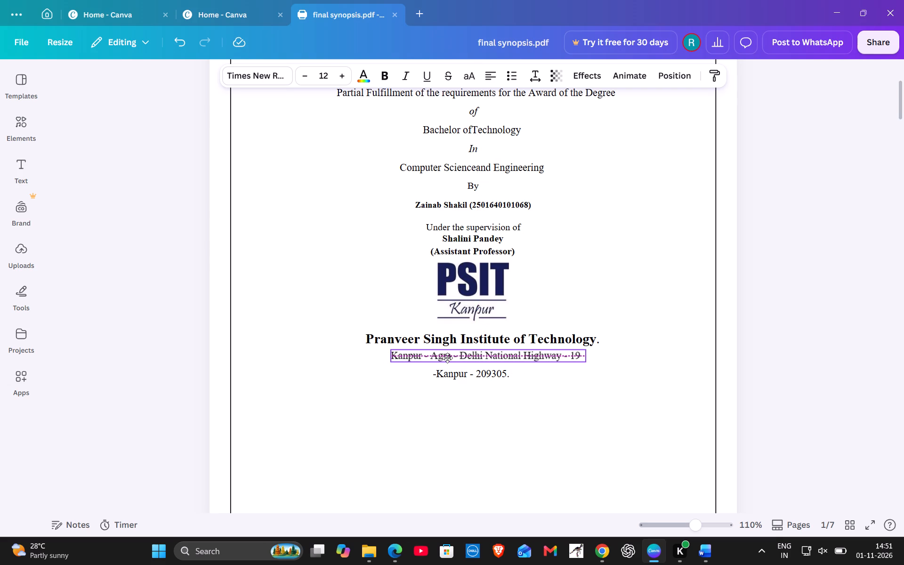
drag(447, 358, 446, 360)
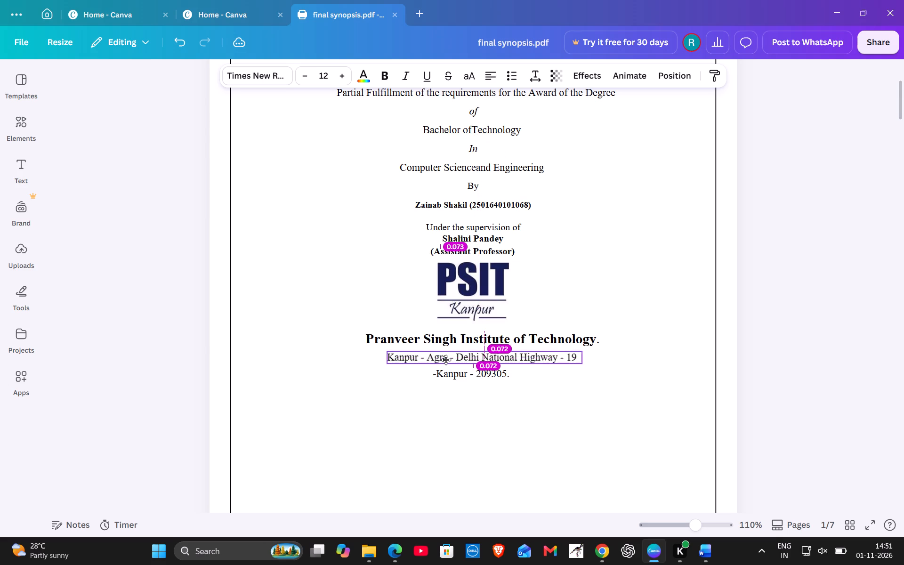
drag(446, 360, 446, 368)
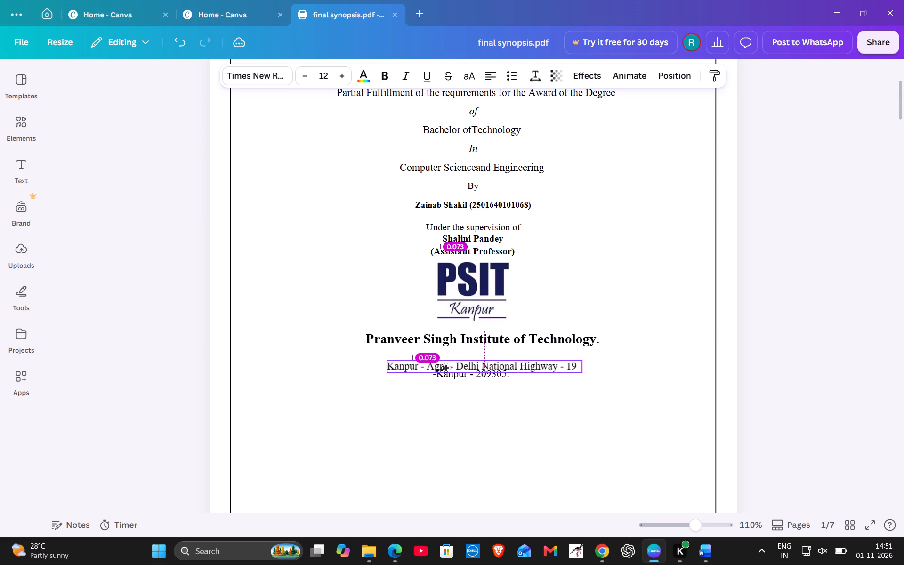
drag(446, 368, 437, 362)
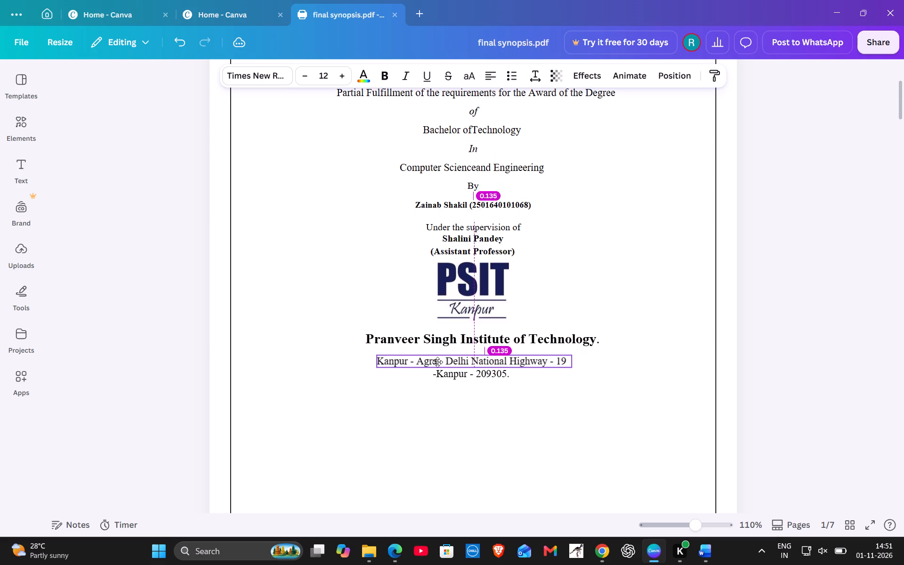
drag(437, 362, 439, 360)
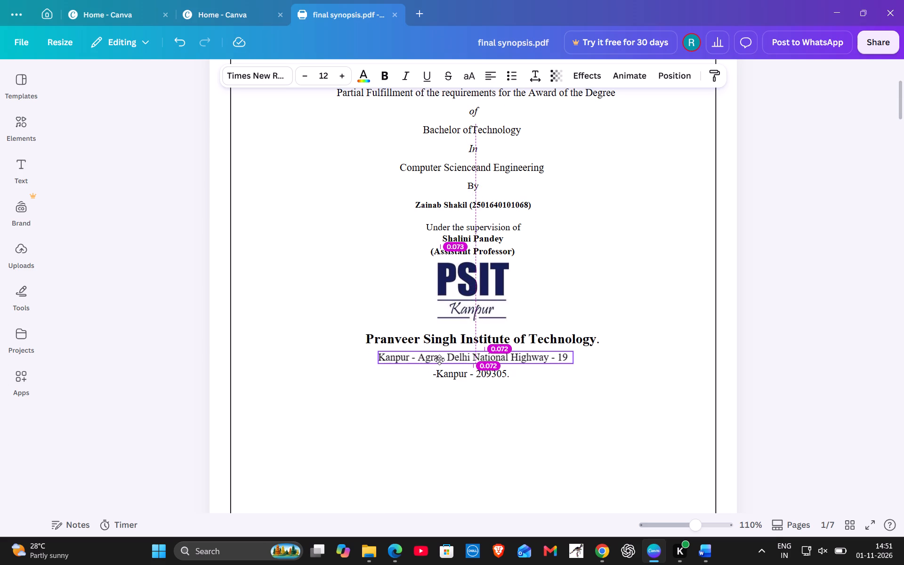
drag(439, 360, 441, 359)
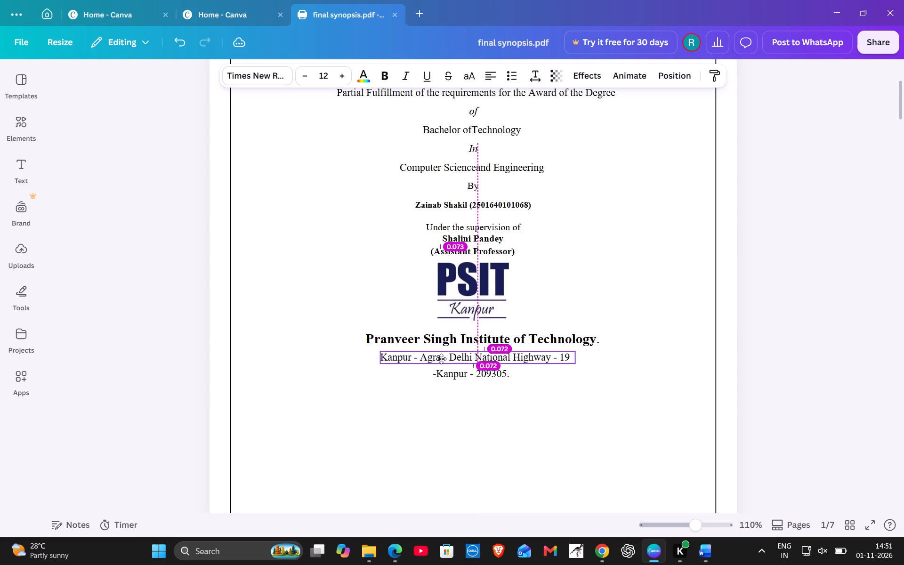
drag(441, 359, 445, 357)
drag(445, 357, 444, 370)
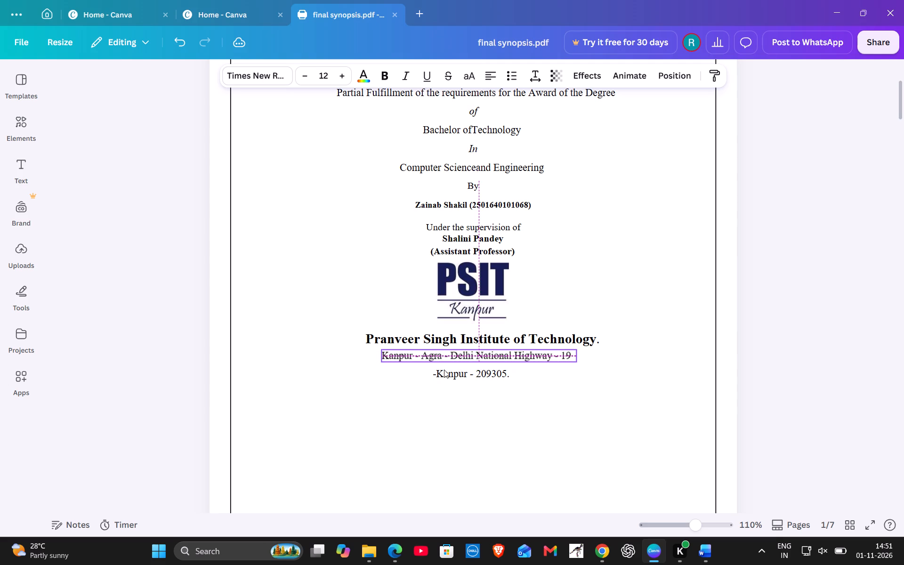
drag(444, 370, 444, 357)
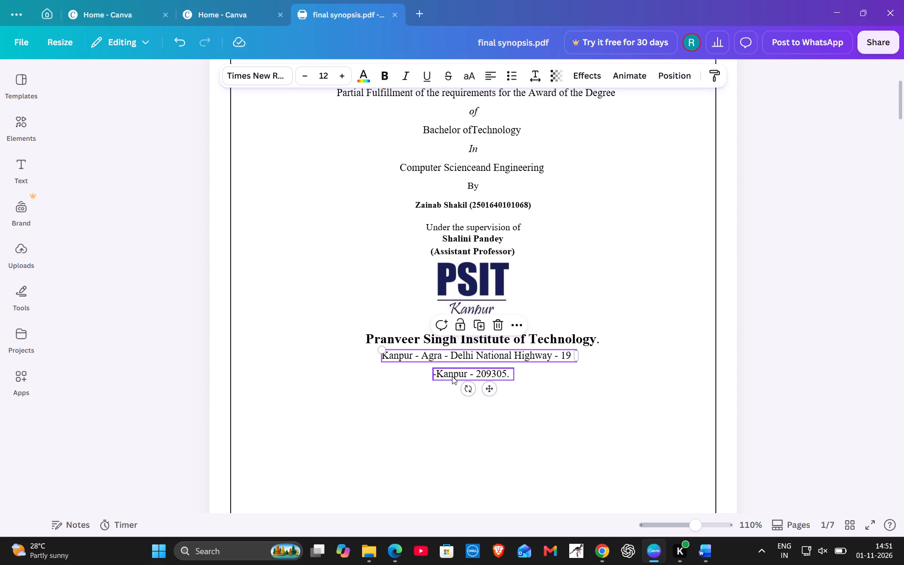
Check the Word format's last address line, complete Canva's as "Bhauti-Kanpur - 209305." and shift it slightly to centre beneath the highway line.
click(437, 373)
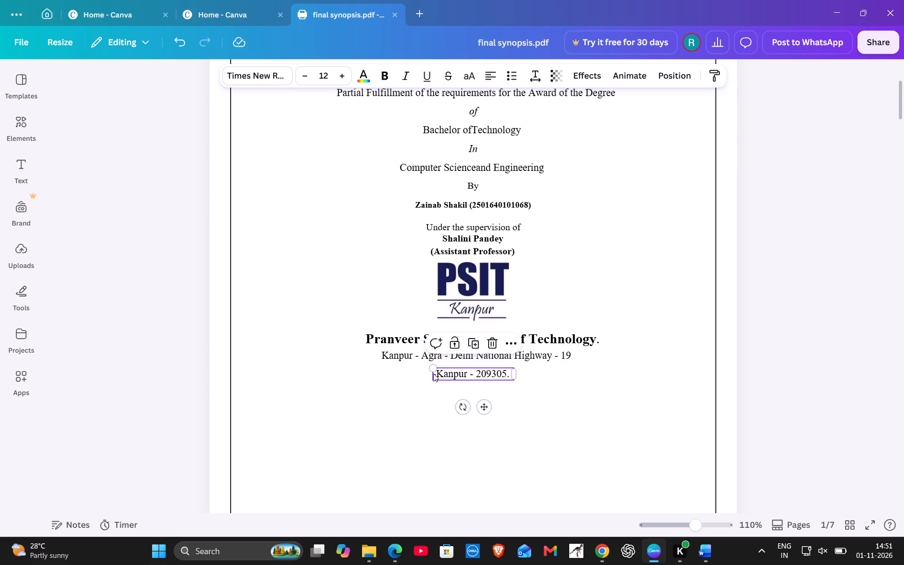
click(433, 373)
click(439, 374)
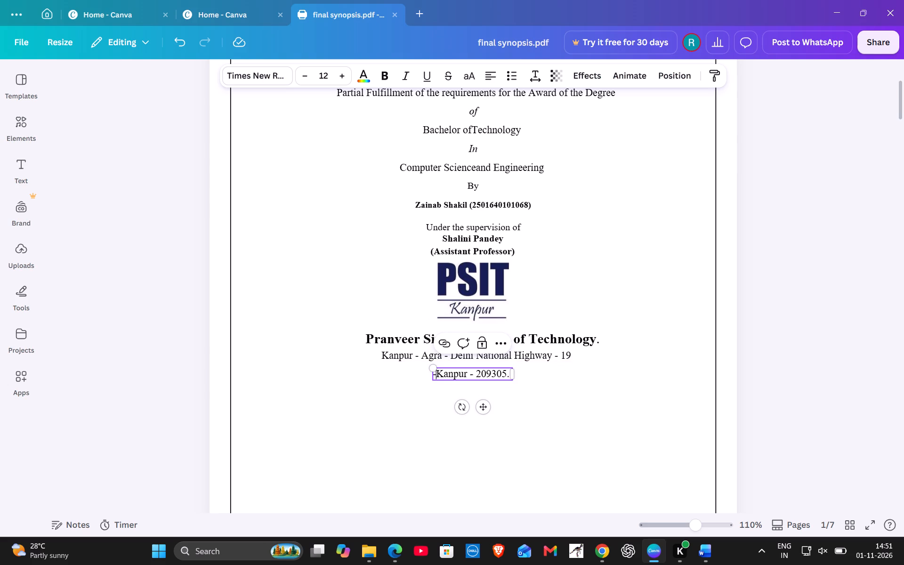
key(Left)
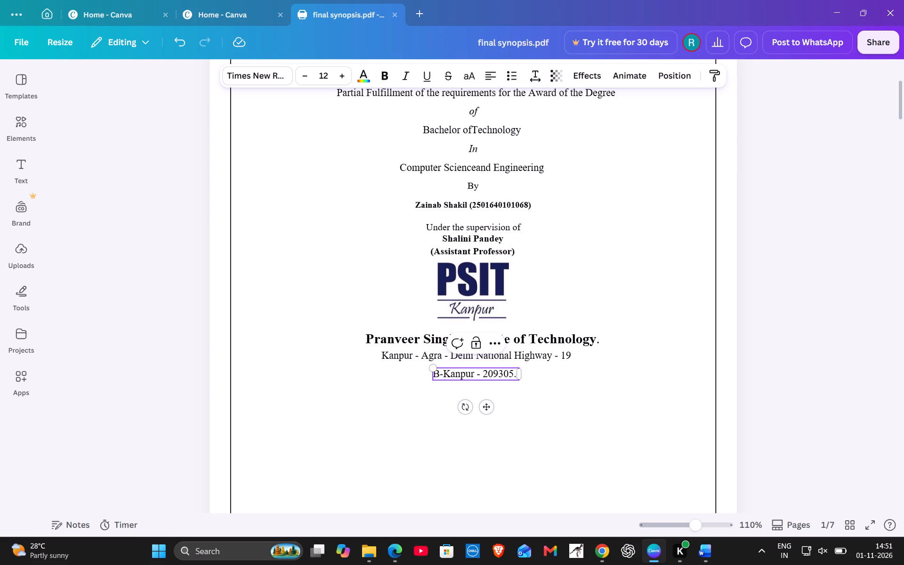
click(697, 553)
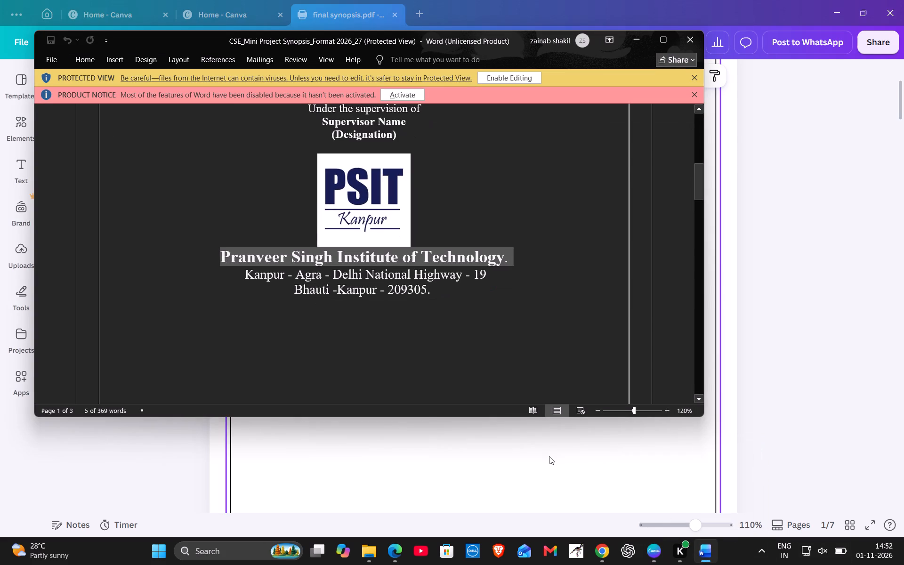
click(549, 456)
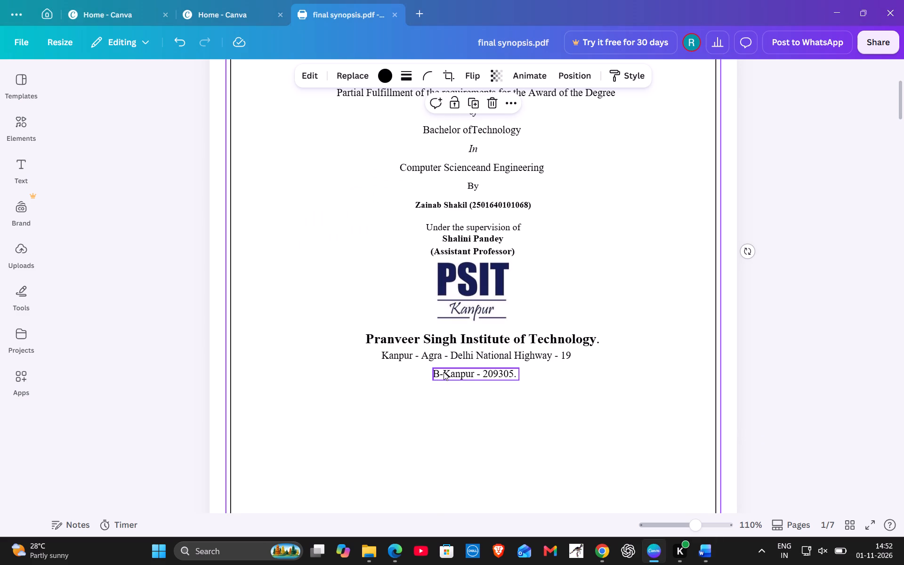
drag(444, 372, 431, 369)
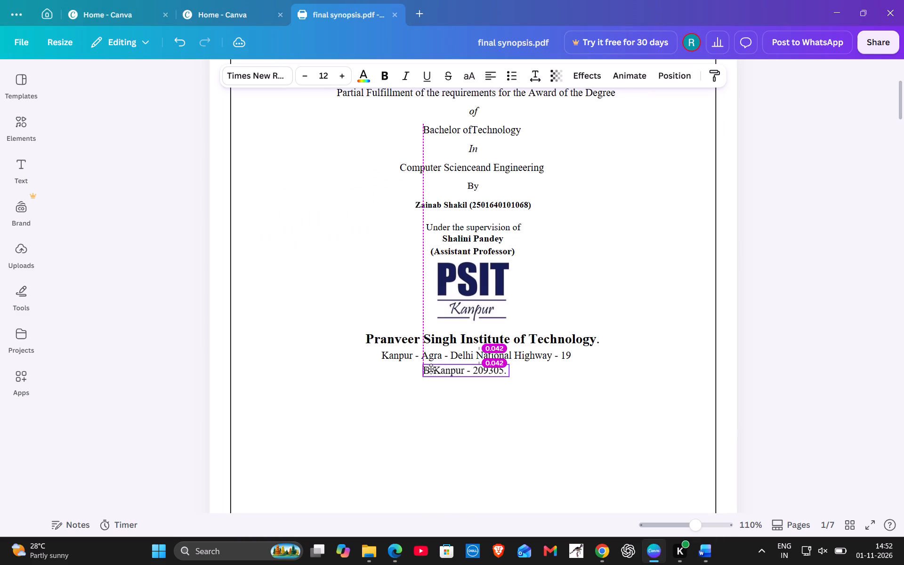
drag(431, 369, 432, 370)
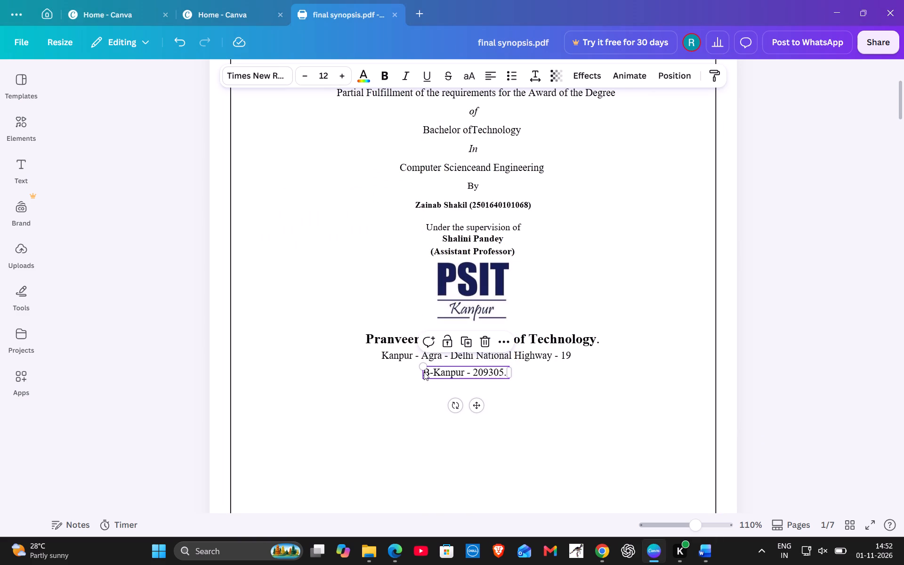
click(428, 372)
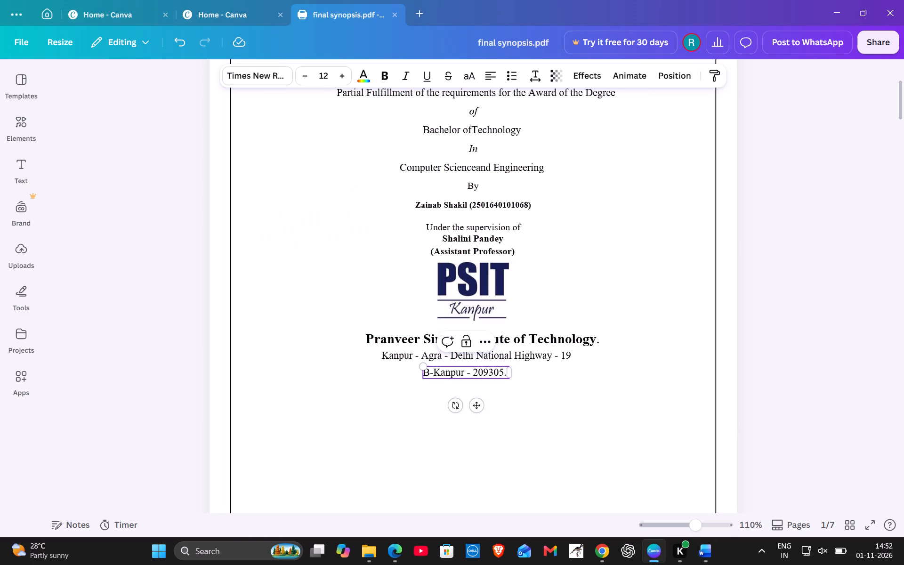
text(haut)
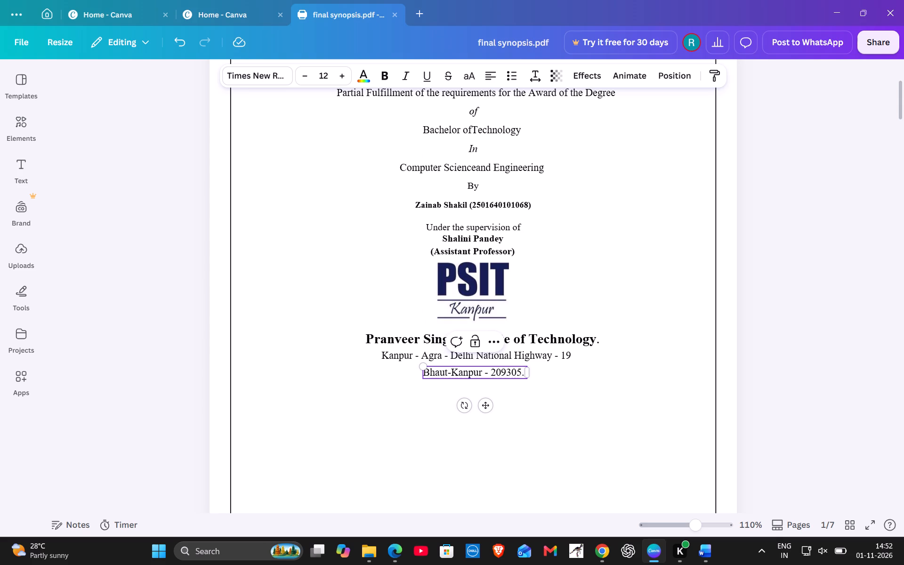
key(i)
click(588, 417)
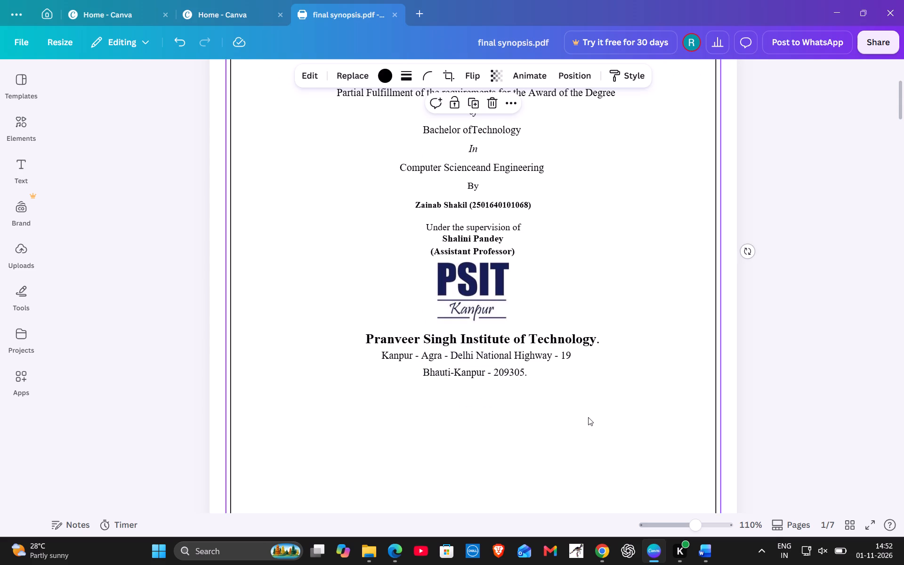
Review the synopsis pages from the cover through the References on page 7 and return to the cover.
scroll(641, 405, up, 2)
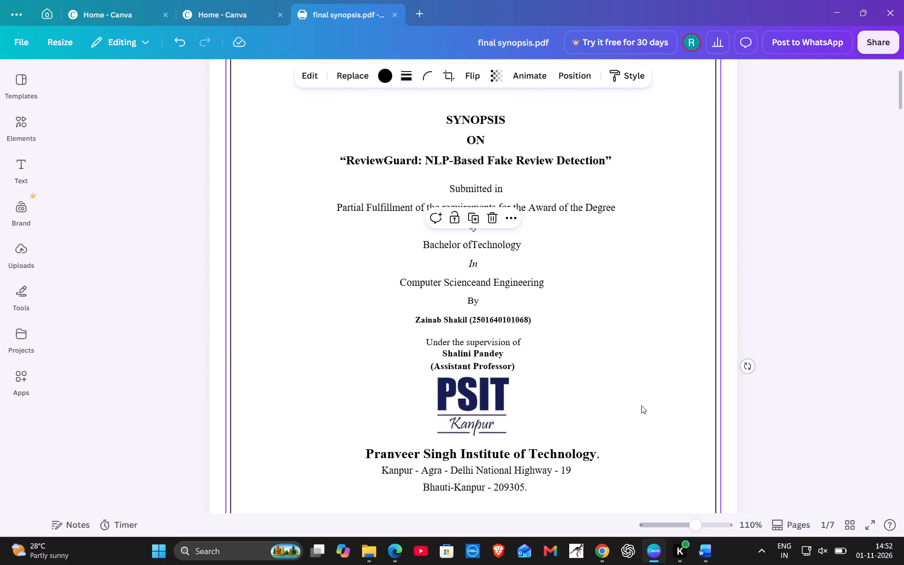
scroll(641, 405, down, 8)
scroll(641, 405, down, 17)
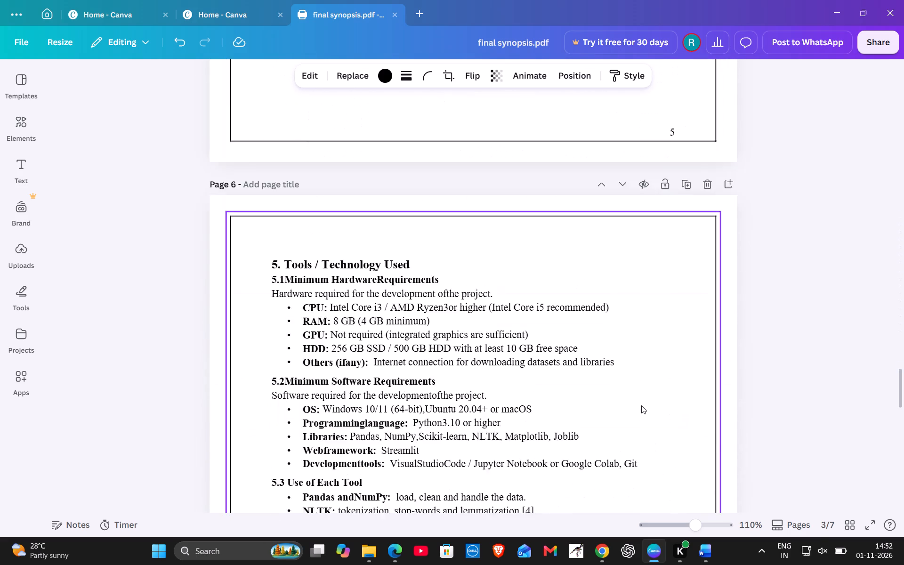
scroll(641, 405, down, 7)
scroll(641, 405, up, 11)
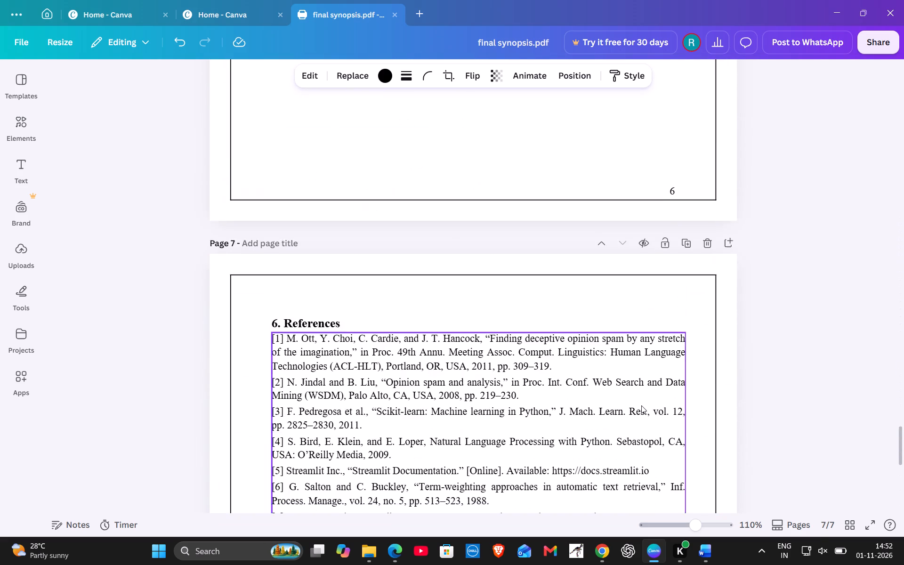
scroll(641, 405, up, 14)
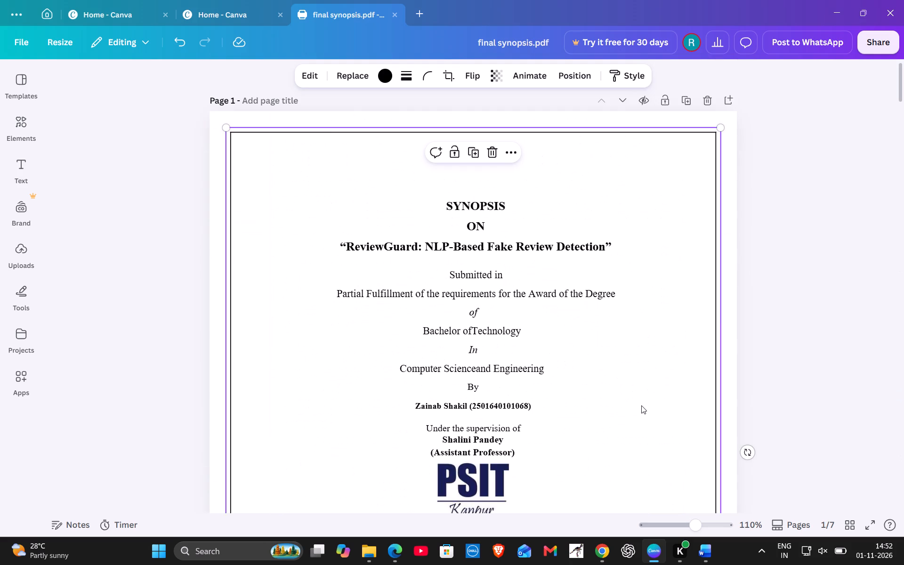